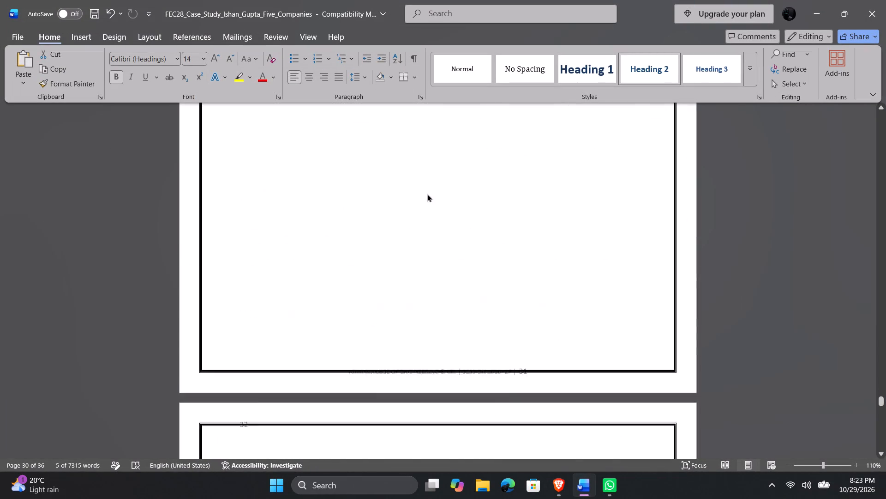
scroll(427, 194, "down", 15)
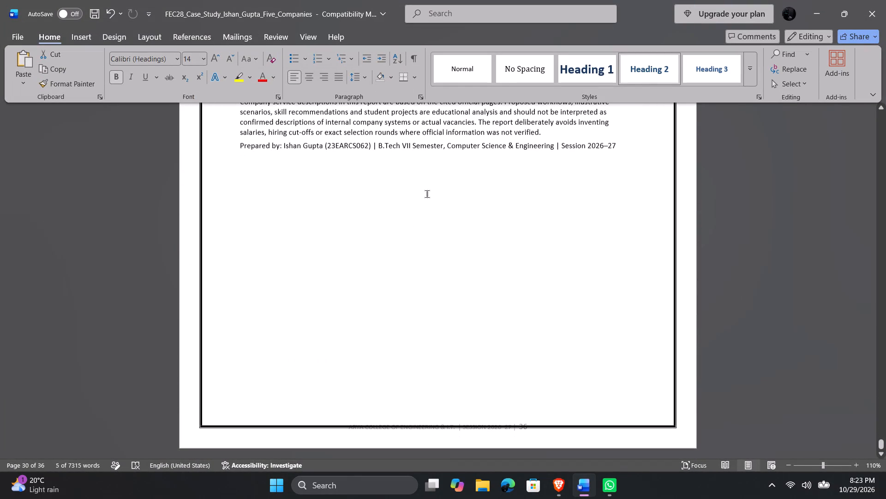
scroll(427, 194, "up", 6)
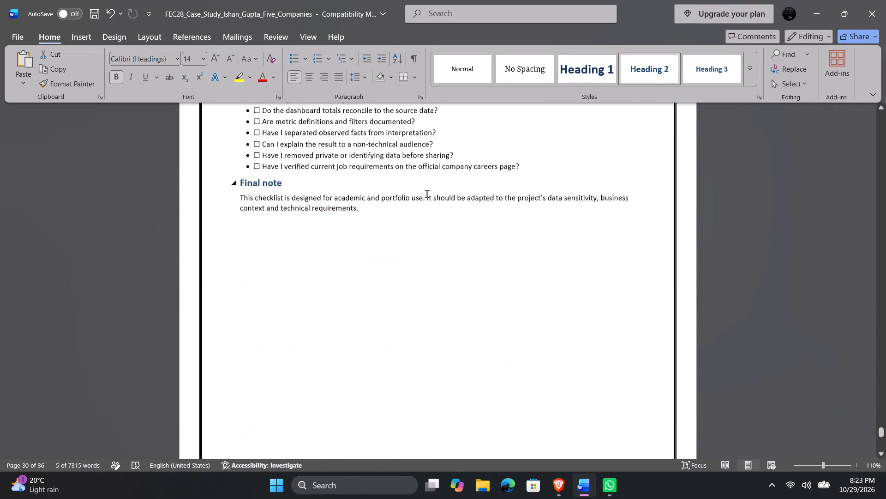
scroll(427, 194, "up", 5)
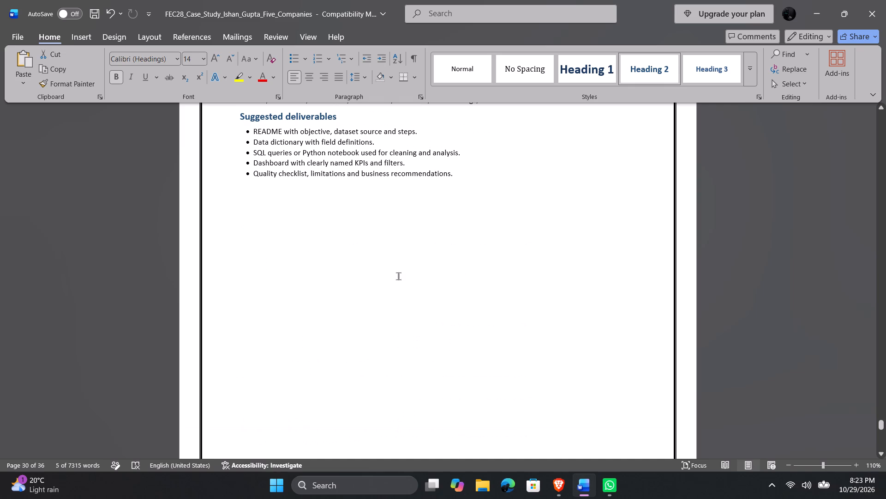
left_click(398, 276)
scroll(398, 276, "down", 4)
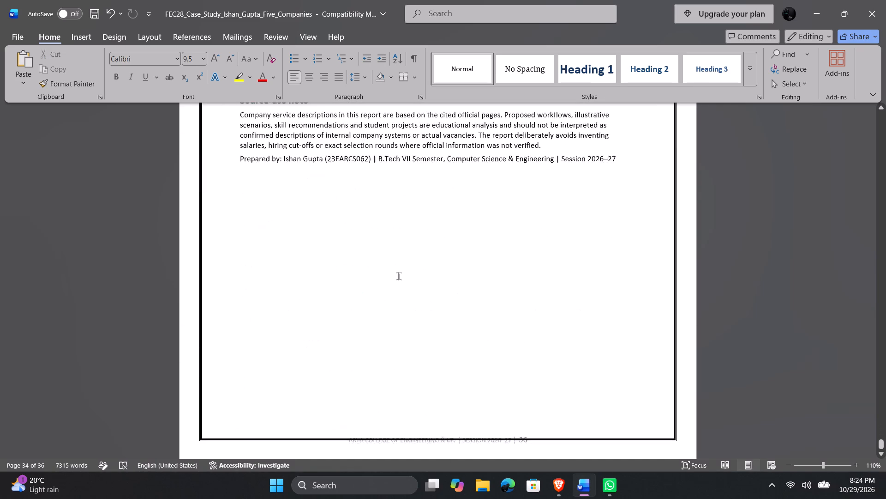
scroll(398, 276, "up", 6)
scroll(398, 276, "down", 1)
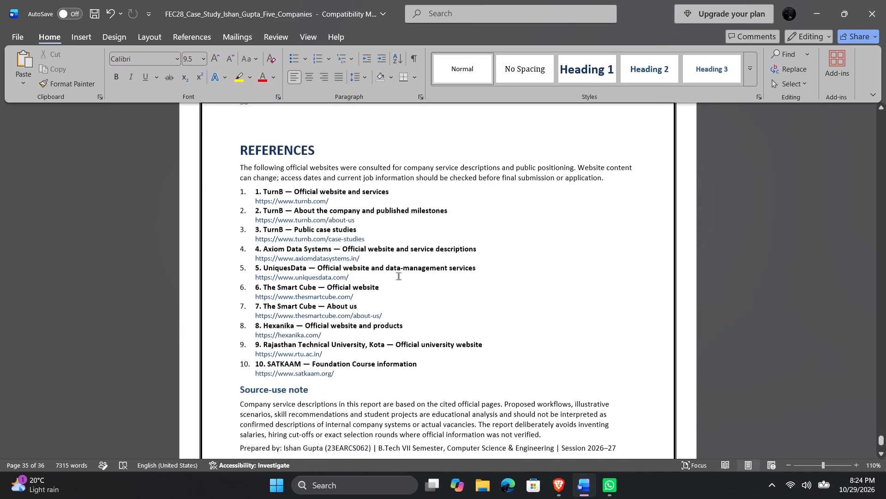
scroll(398, 276, "down", 1)
left_click_drag(323, 130, 189, 136)
left_click(307, 73)
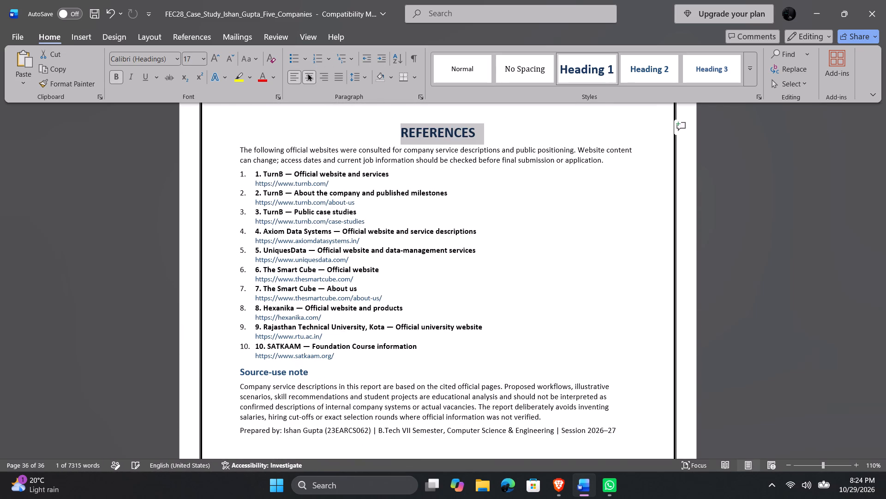
Set all text below the REFERENCES heading, from the introductory paragraph through the "Prepared by" line, to 12 pt.
left_click(239, 148)
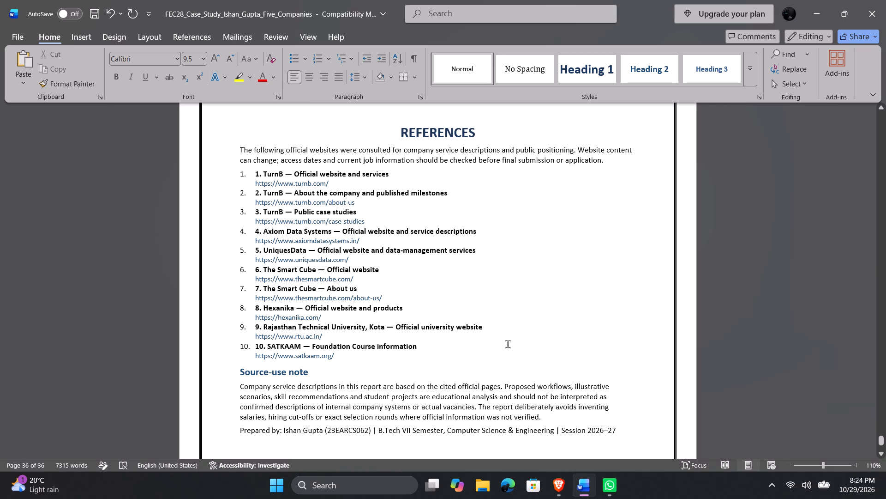
left_click_drag(242, 149, 599, 397)
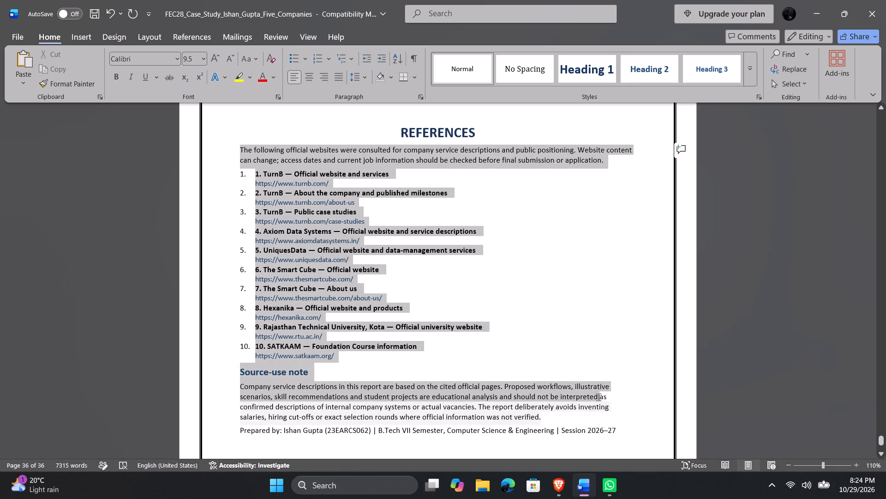
left_click_drag(599, 397, 645, 438)
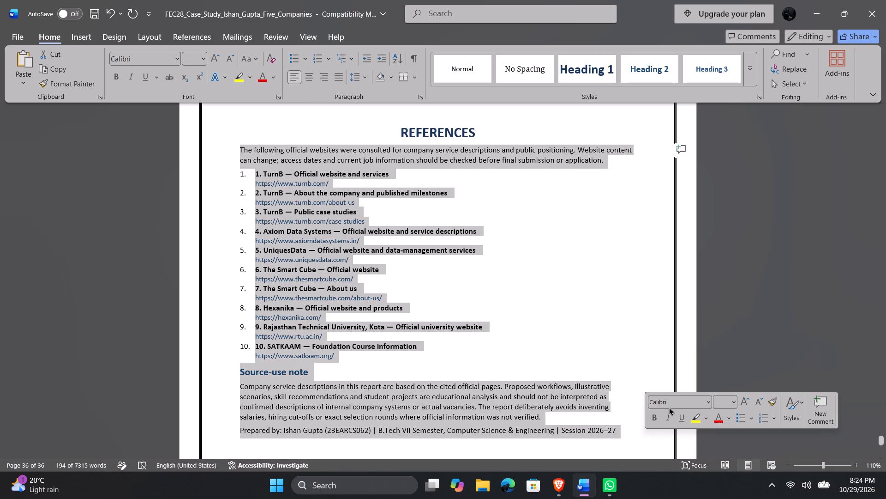
left_click(721, 402)
type("12")
key("Return")
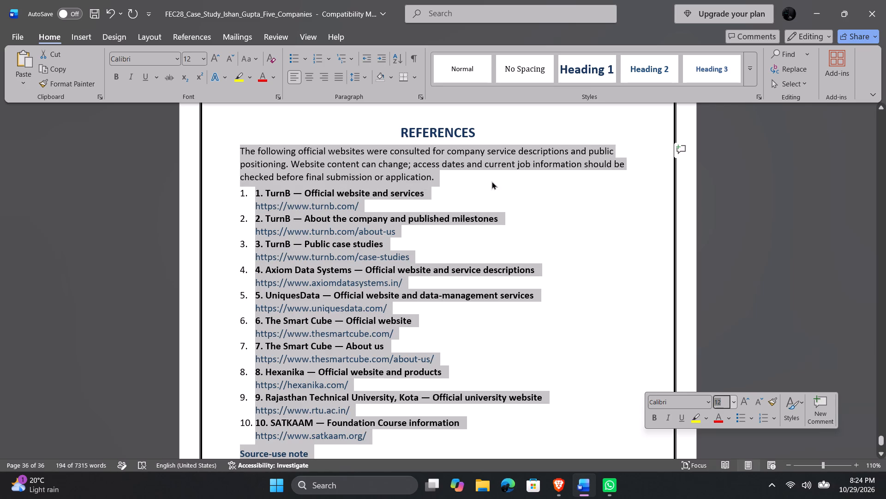
Set the "Source-use note" subheading's font size to 14 pt.
scroll(461, 323, "down", 2)
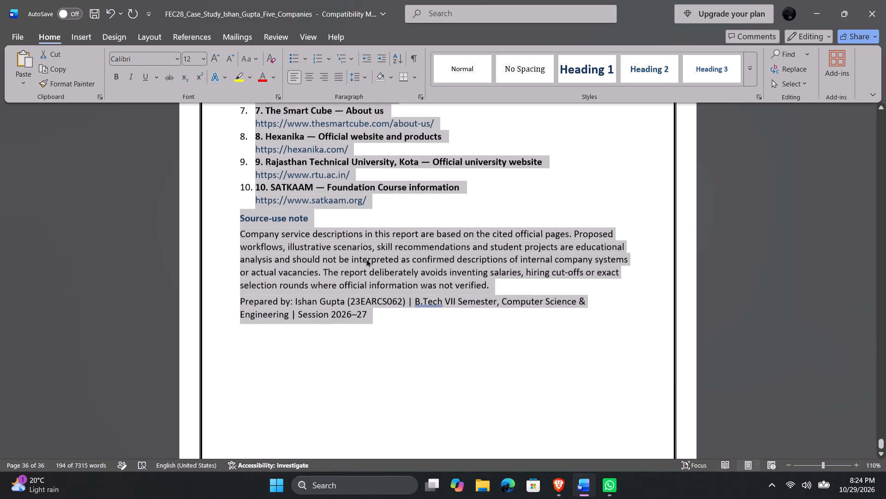
left_click(335, 221)
triple_click(335, 221)
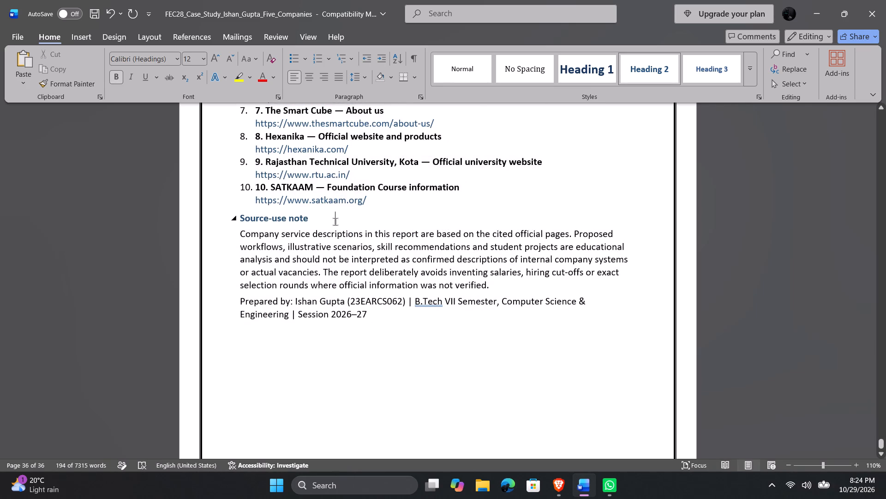
triple_click(335, 221)
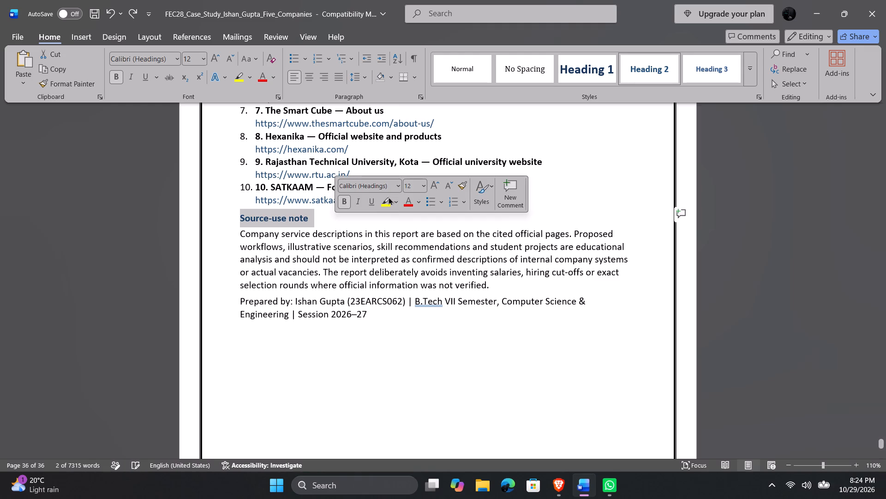
left_click(413, 186)
type("14")
key("Return")
Center the "APPENDIX C: STUDENT CHECKLIST" heading on the page before the references.
scroll(413, 186, "up", 4)
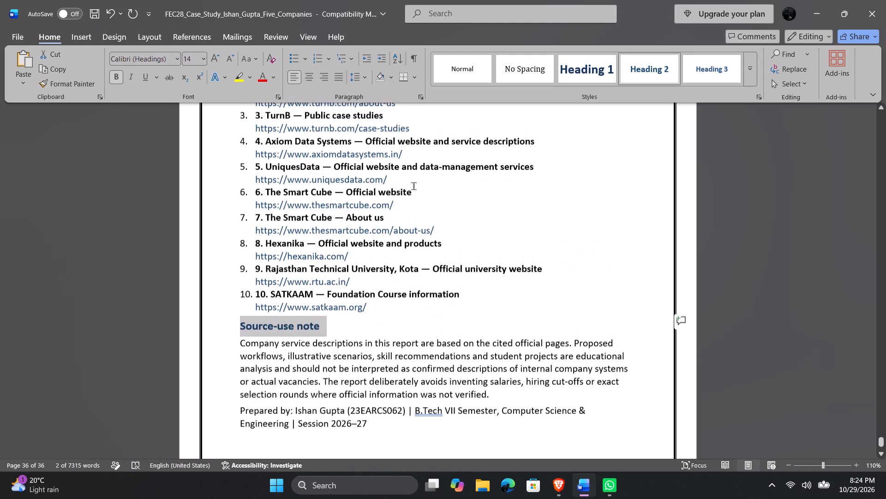
scroll(413, 186, "up", 2)
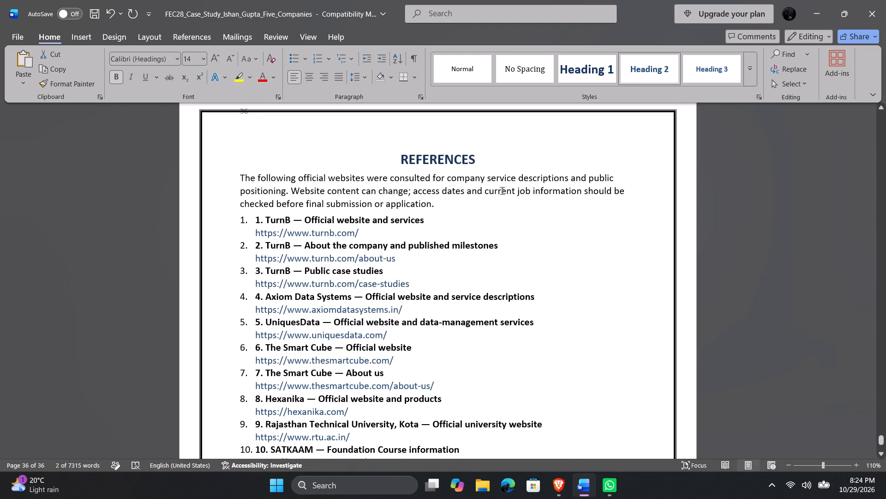
scroll(432, 268, "up", 7)
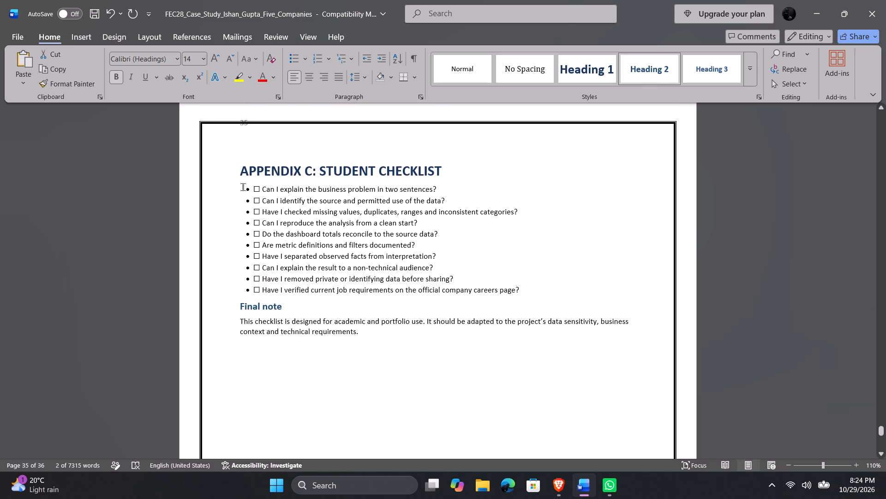
left_click_drag(234, 173, 431, 164)
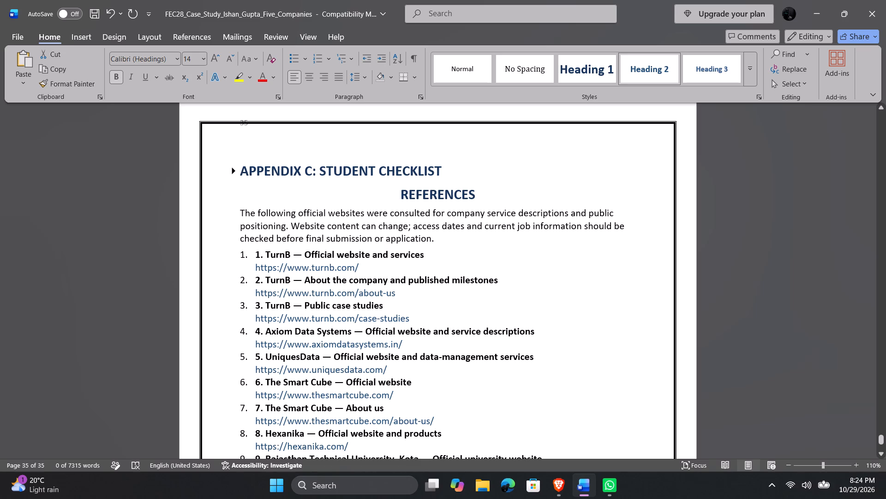
left_click(232, 172)
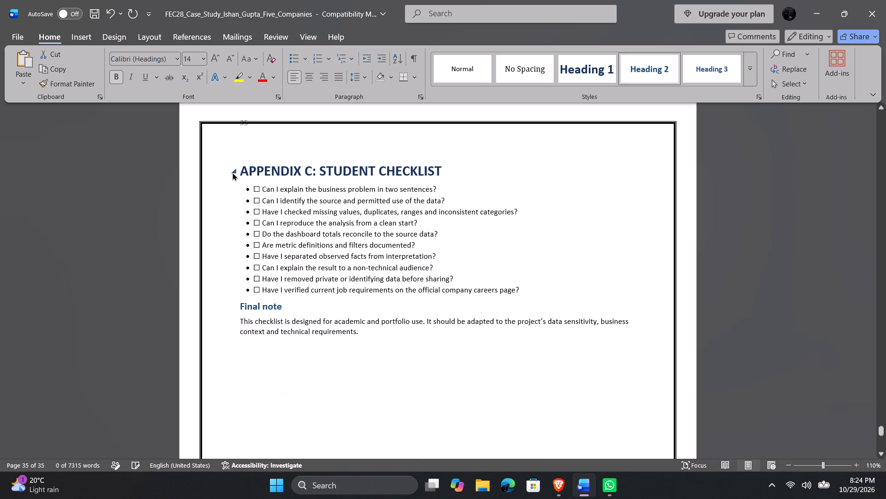
left_click_drag(243, 170, 411, 168)
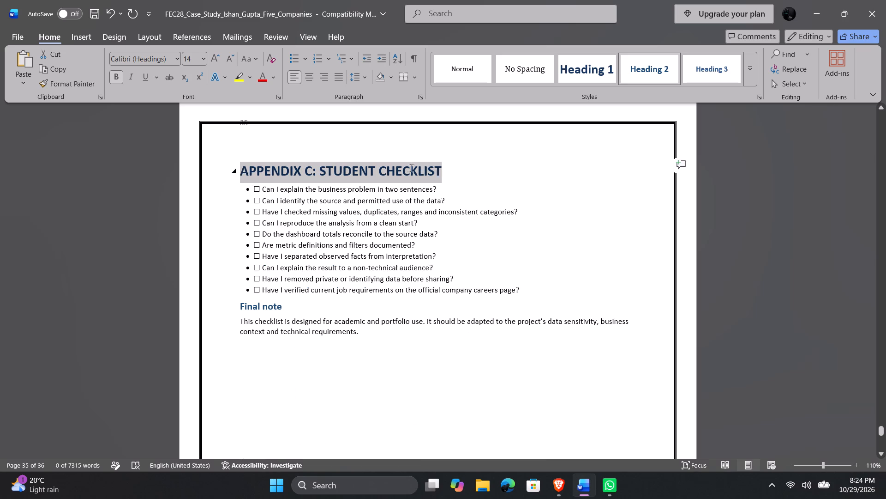
left_click_drag(411, 168, 438, 167)
left_click(314, 72)
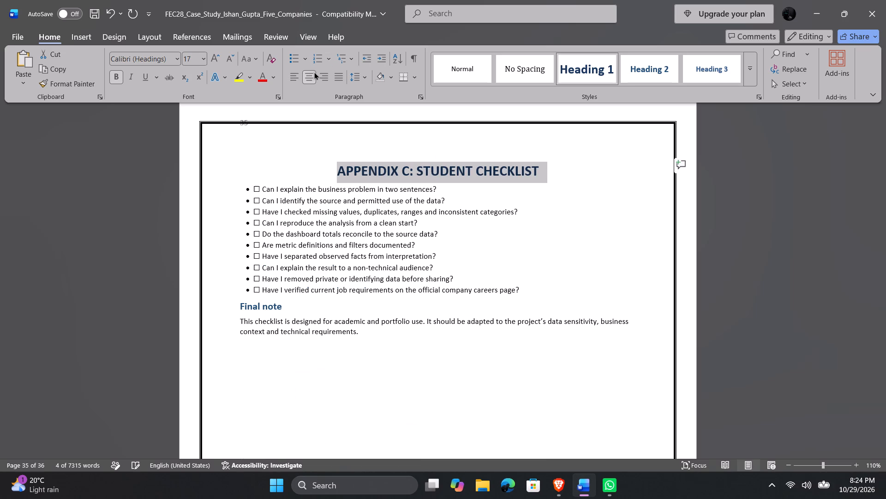
Set the Appendix C checklist items, the "Final note" subheading and its paragraph to 12 pt.
left_click_drag(245, 189, 386, 286)
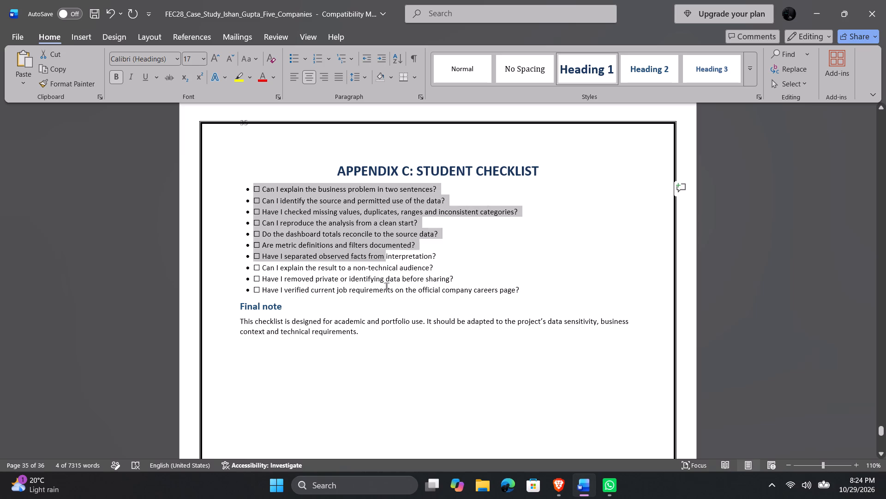
left_click_drag(386, 286, 354, 332)
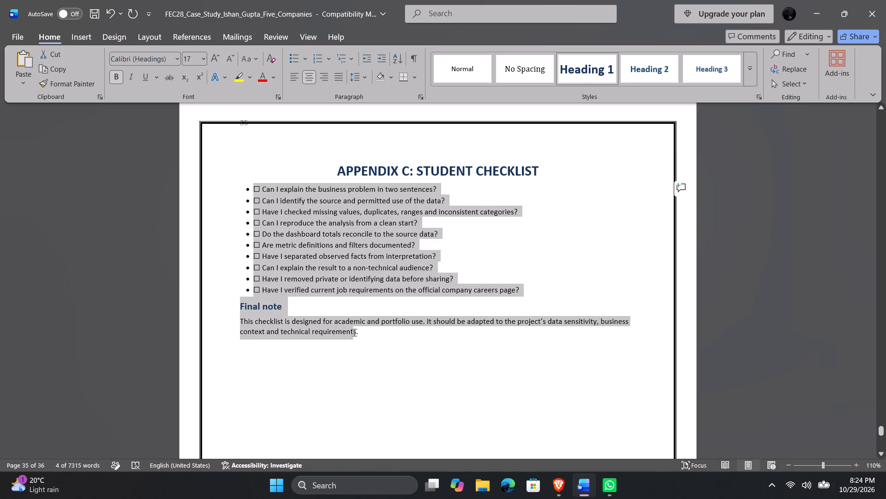
left_click_drag(354, 332, 366, 333)
left_click(443, 295)
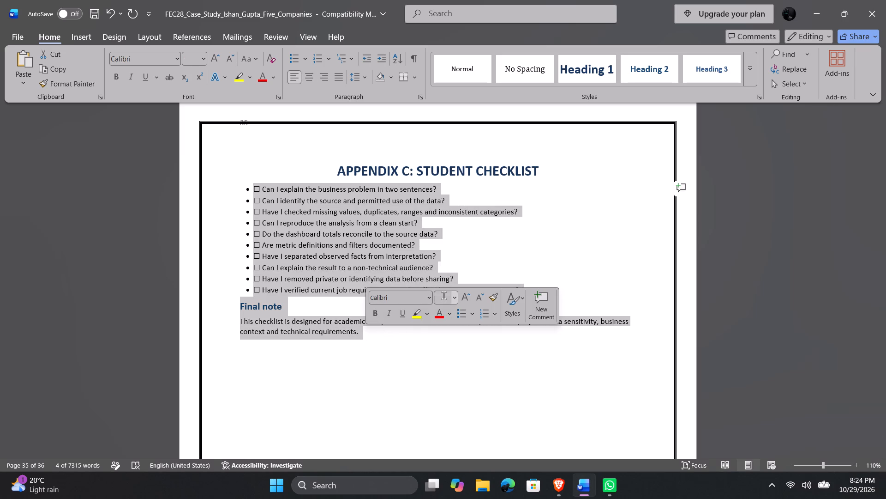
type("12")
key("Return")
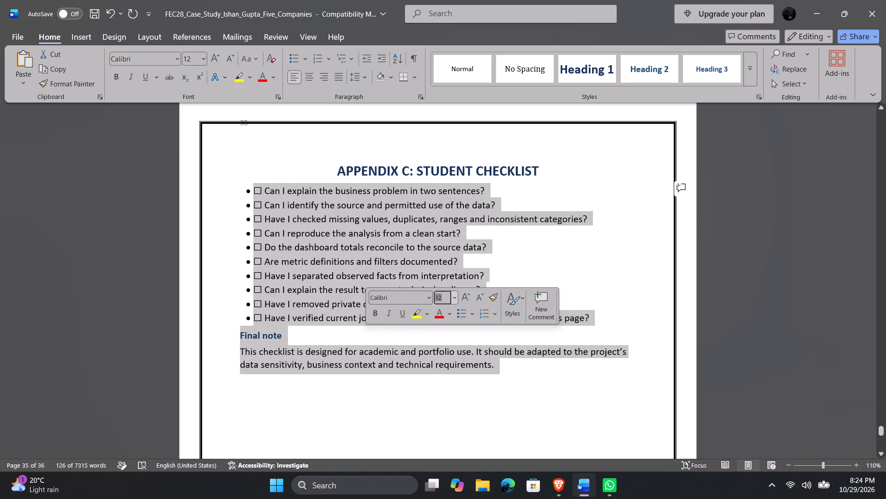
left_click(481, 422)
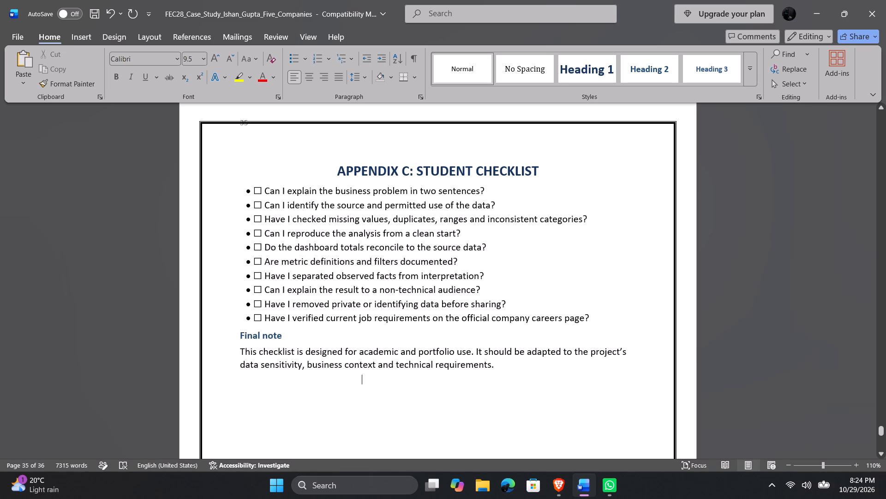
Set the Appendix A glossary entries below the header row and all Appendix B text, including the suggested deliverables, to 12 pt.
scroll(481, 422, "down", 3)
scroll(481, 422, "up", 1)
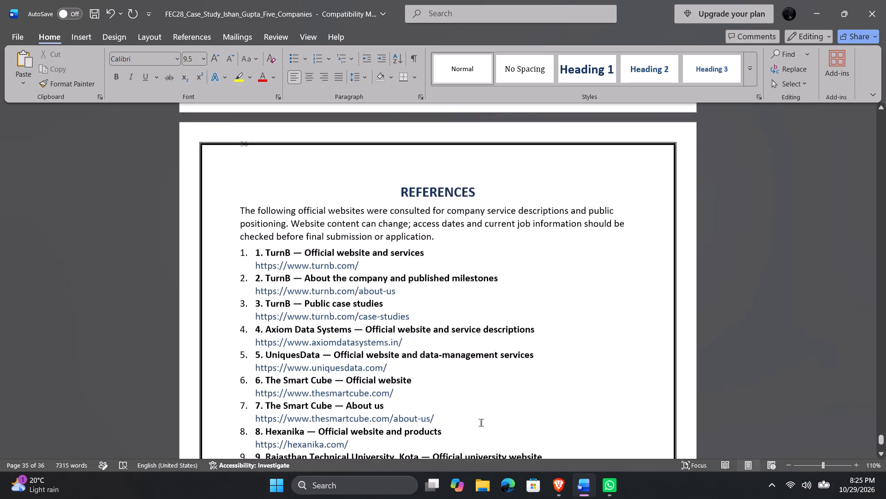
scroll(481, 422, "up", 2)
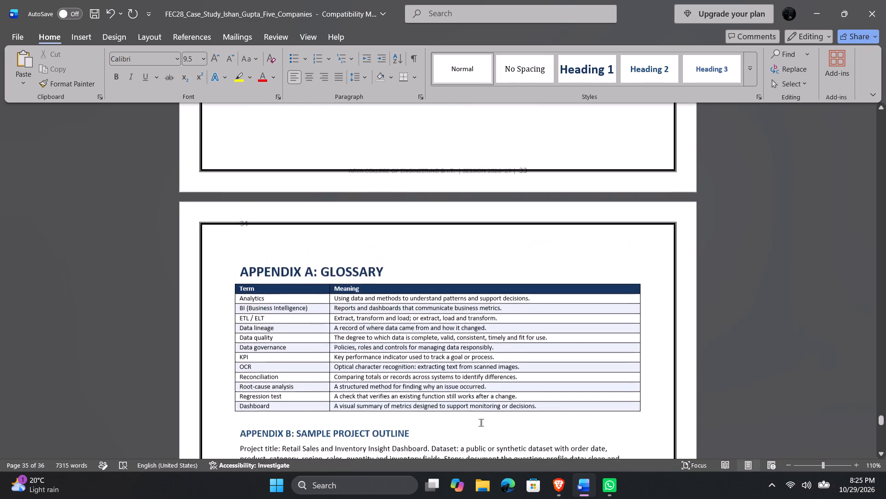
scroll(481, 422, "up", 1)
scroll(472, 452, "down", 1)
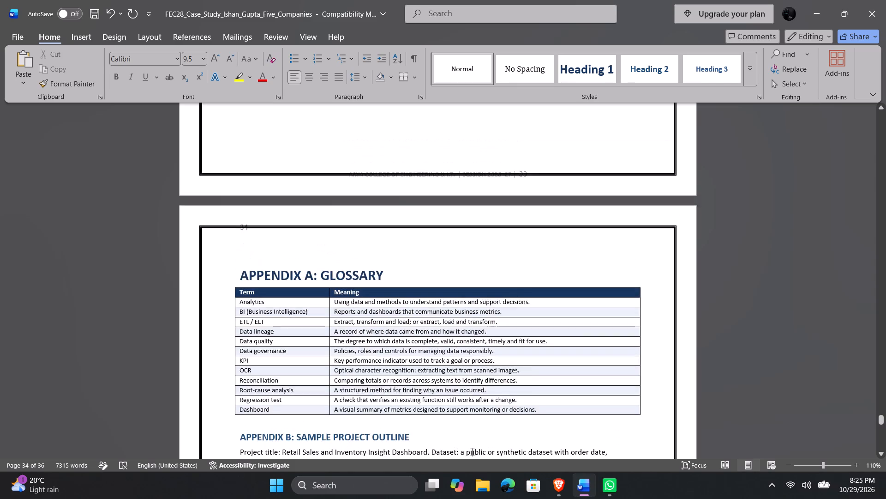
scroll(472, 452, "down", 2)
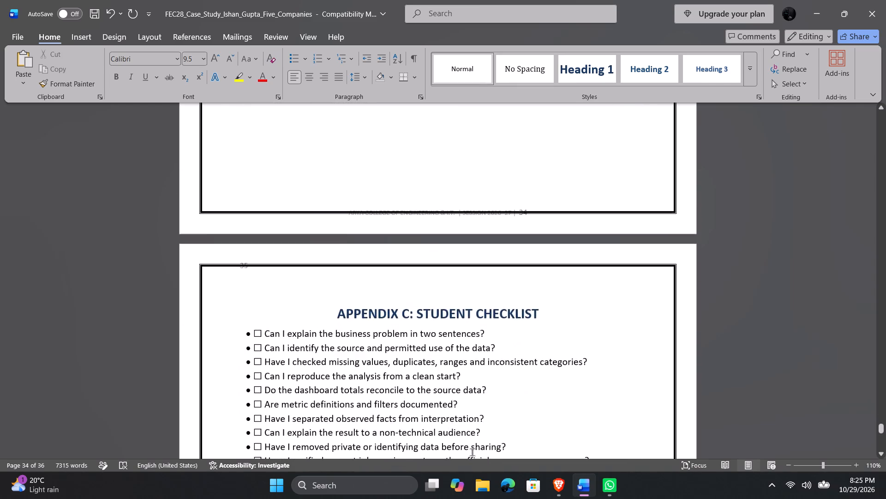
scroll(472, 452, "up", 4)
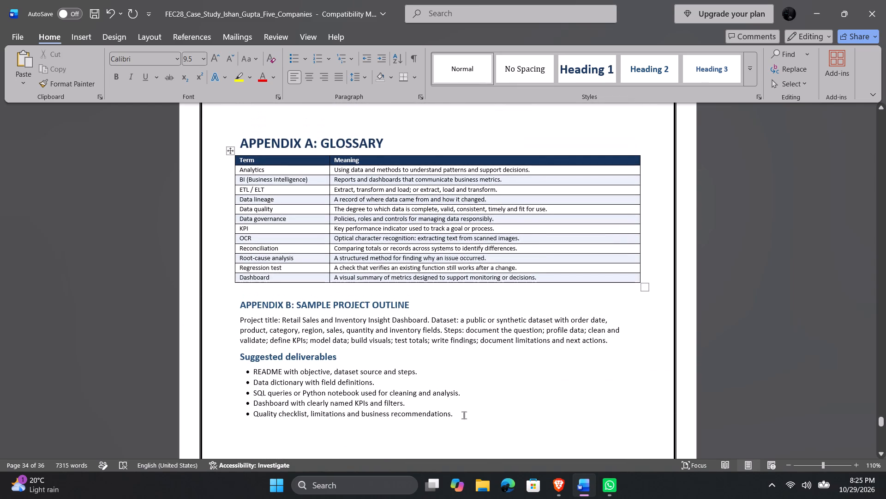
left_click_drag(464, 415, 241, 140)
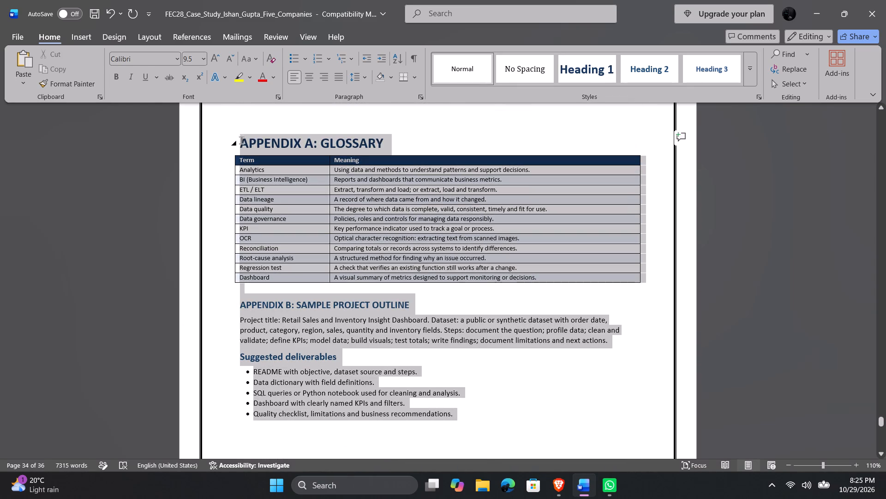
left_click_drag(241, 140, 236, 172)
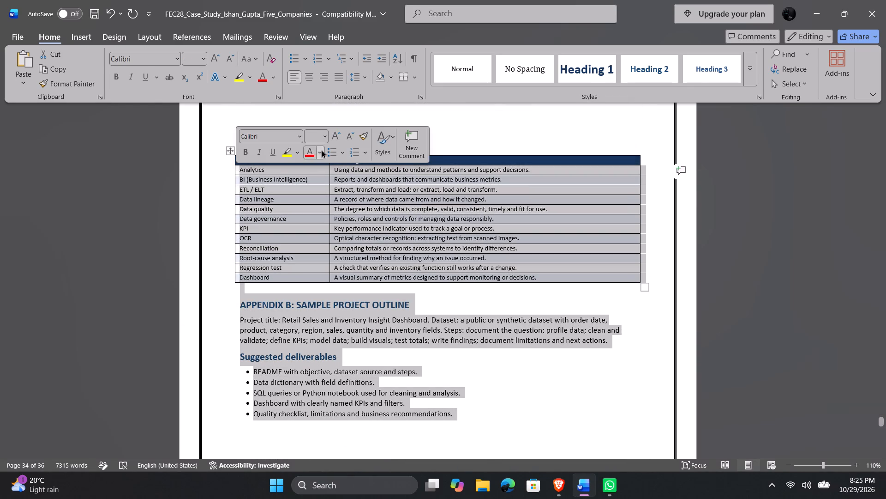
left_click(313, 135)
type("12")
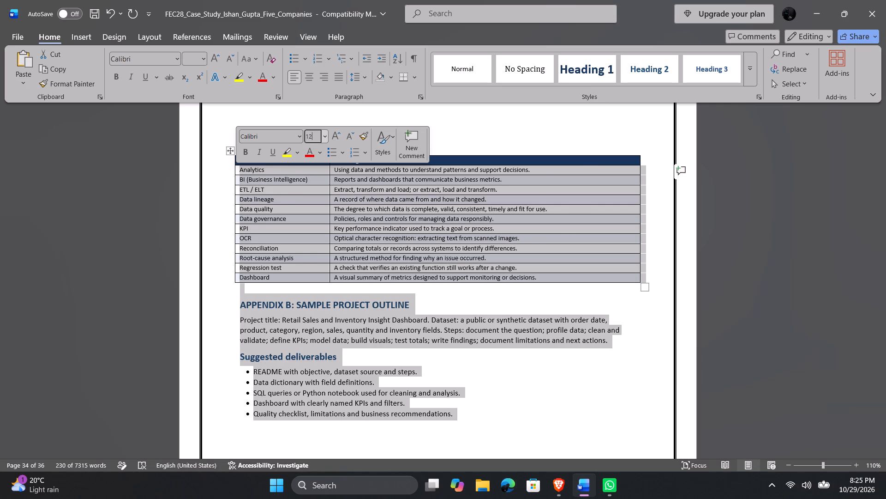
key("Return")
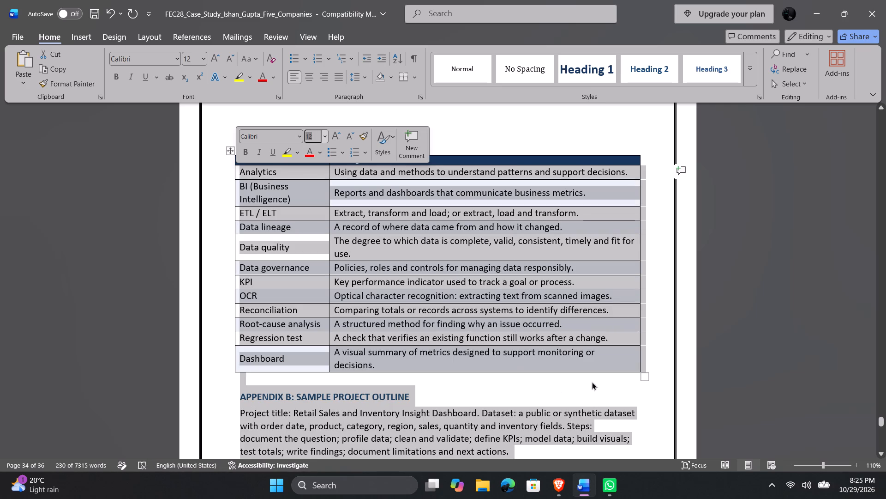
Enlarge the Appendix A glossary table by stretching it downward so that its rows become taller.
left_click(637, 377)
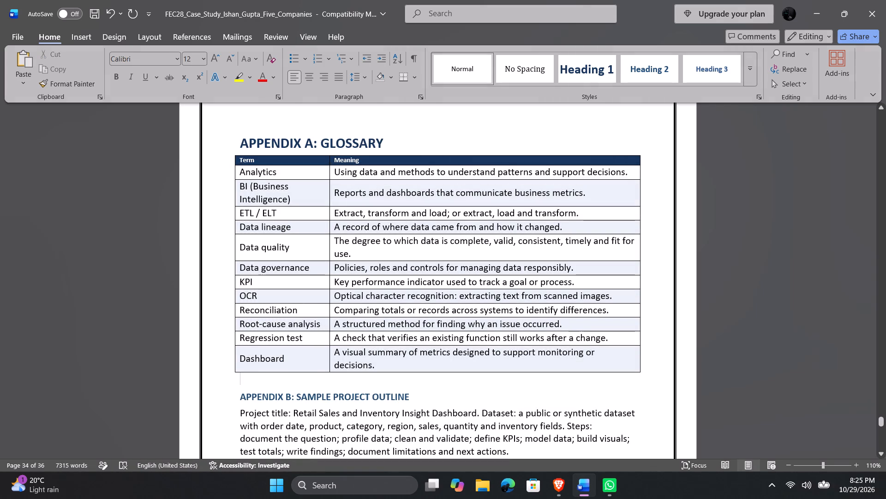
left_click(637, 371)
left_click(643, 378)
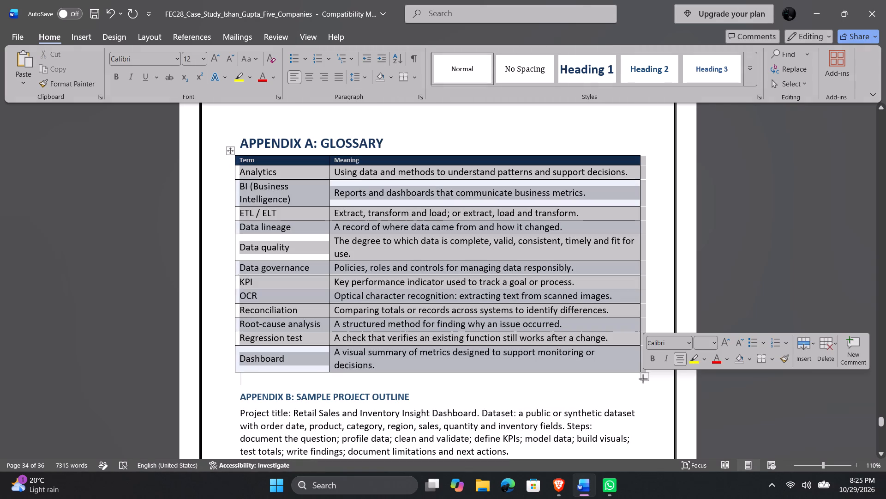
left_click_drag(643, 378, 647, 381)
left_click_drag(647, 378, 665, 413)
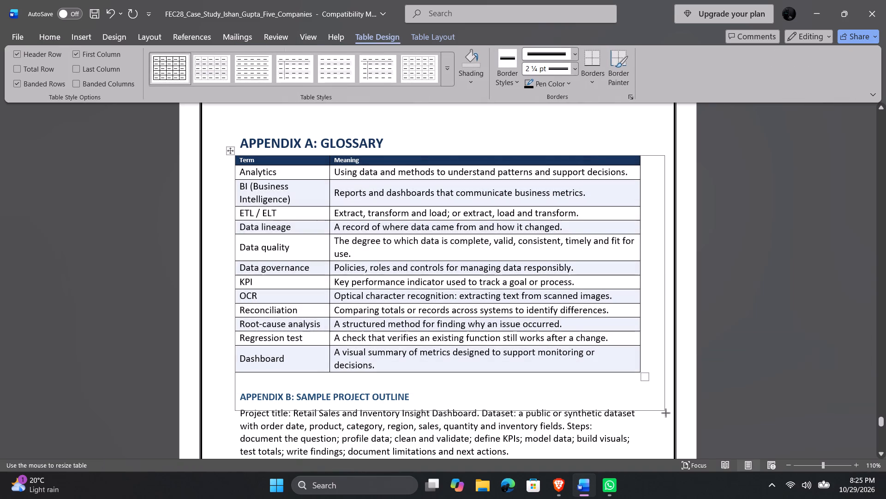
left_click_drag(665, 413, 664, 464)
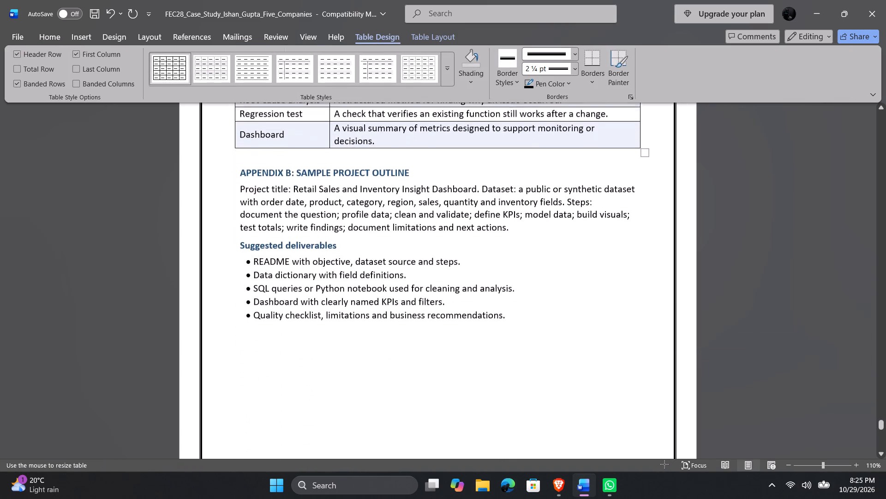
left_click_drag(664, 464, 640, 267)
scroll(640, 267, "down", 3)
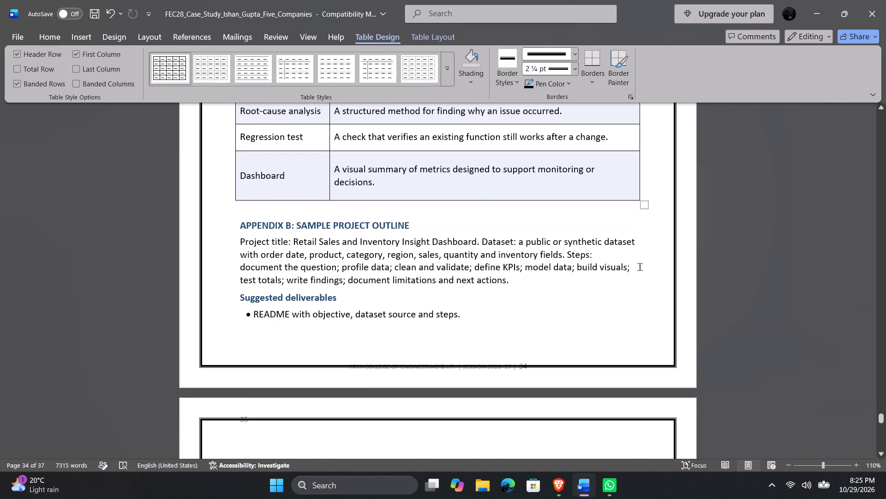
scroll(640, 267, "down", 3)
scroll(640, 267, "up", 2)
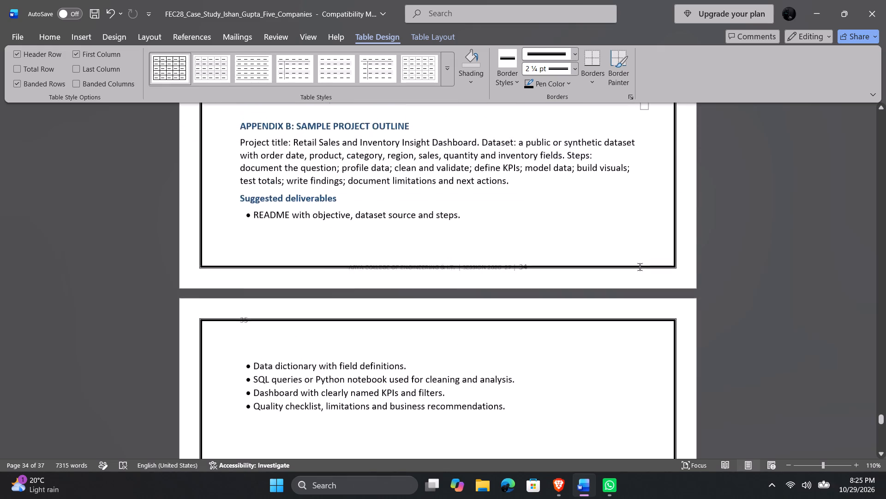
Shrink the glossary table slightly so that all of Appendix B's suggested deliverables fit on the same page.
scroll(640, 267, "up", 1)
left_click_drag(644, 318, 626, 283)
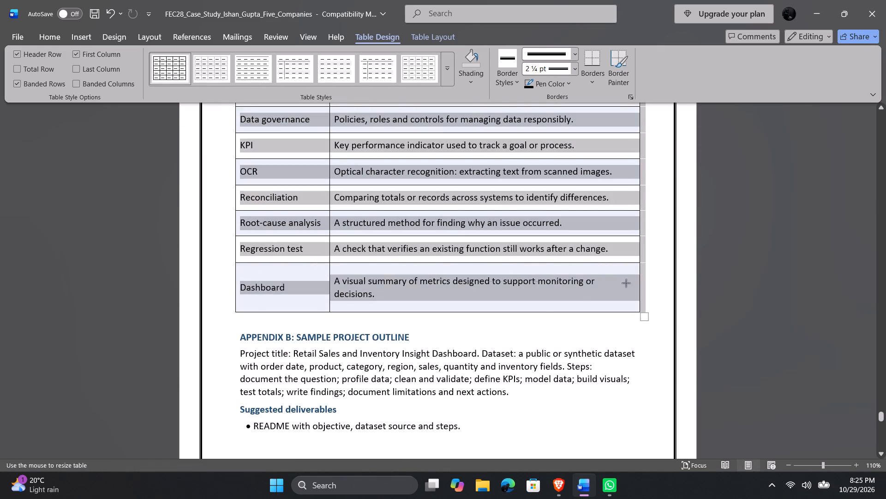
left_click_drag(626, 283, 631, 231)
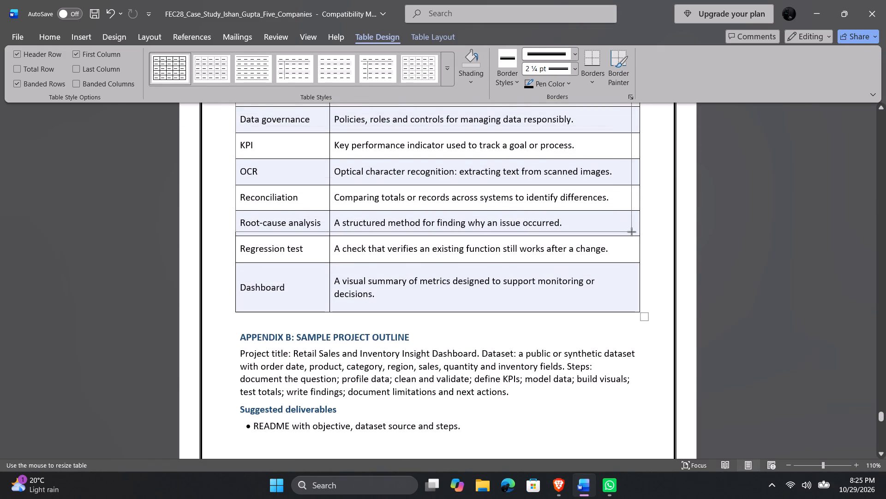
left_click_drag(631, 231, 632, 233)
scroll(573, 337, "down", 3)
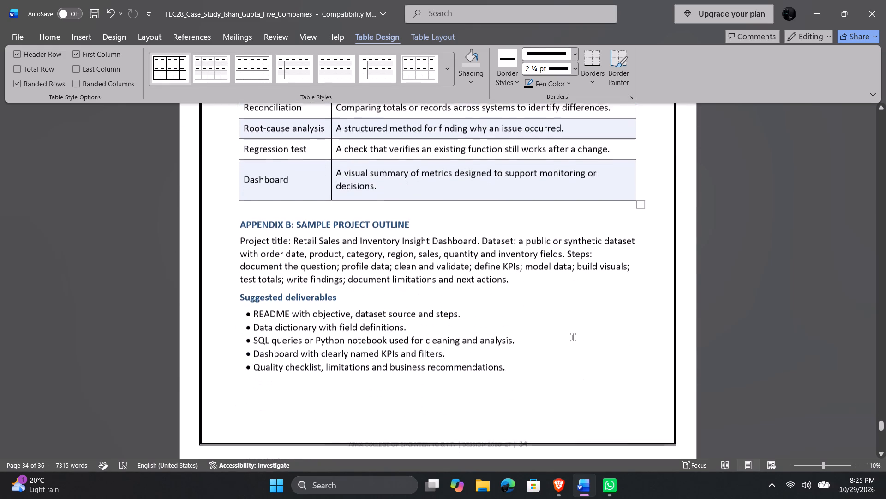
scroll(573, 337, "down", 3)
scroll(573, 337, "up", 1)
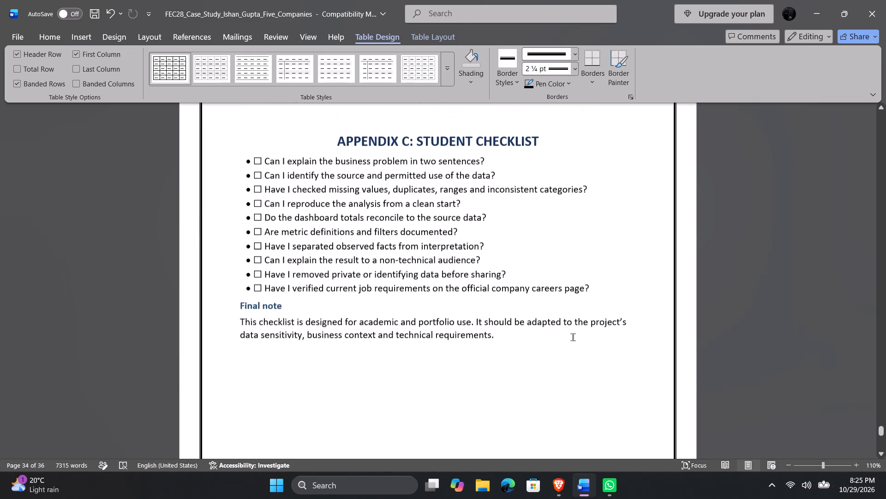
Center the "APPENDIX A: GLOSSARY" heading and add a blank line between it and the table.
scroll(573, 337, "up", 1)
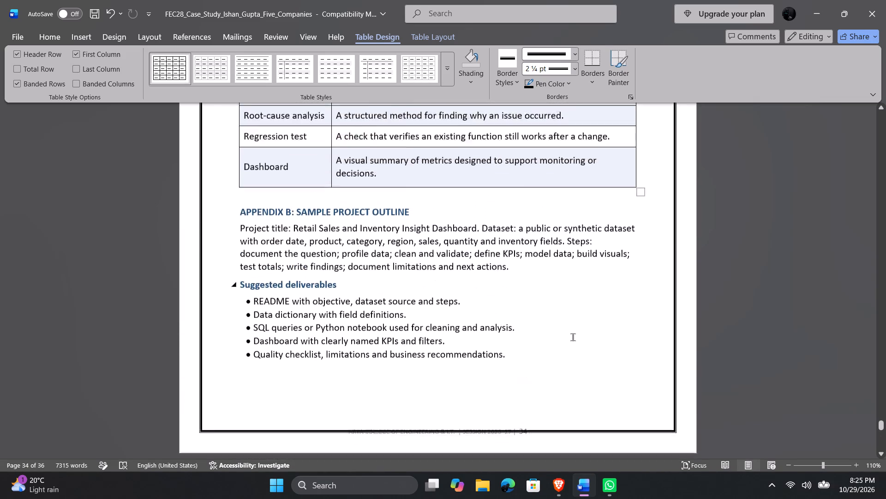
scroll(573, 337, "up", 5)
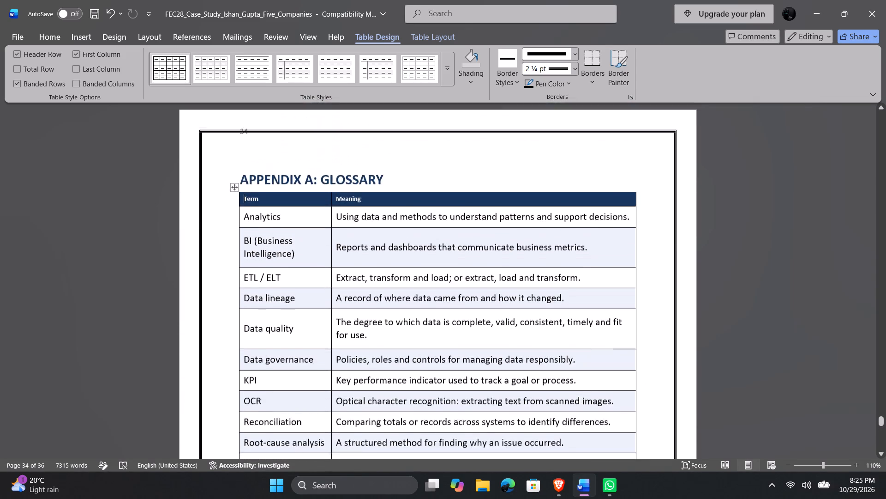
scroll(573, 337, "up", 1)
left_click_drag(400, 227, 297, 223)
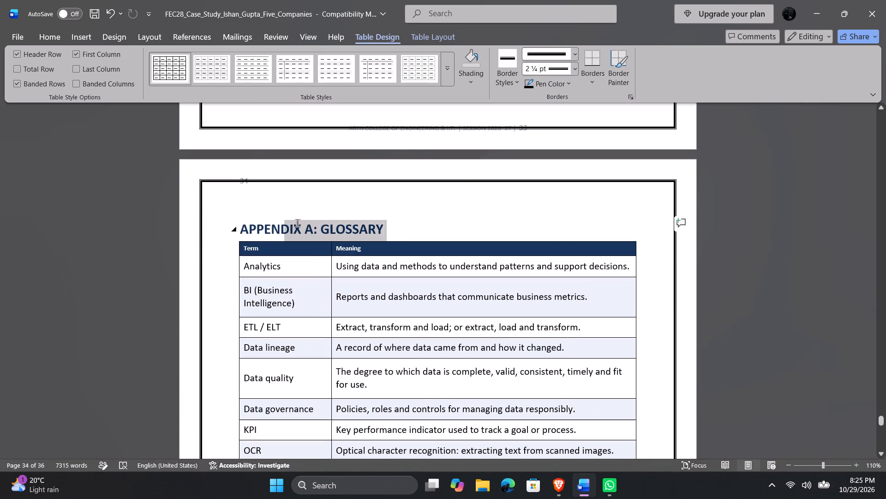
left_click_drag(297, 223, 271, 228)
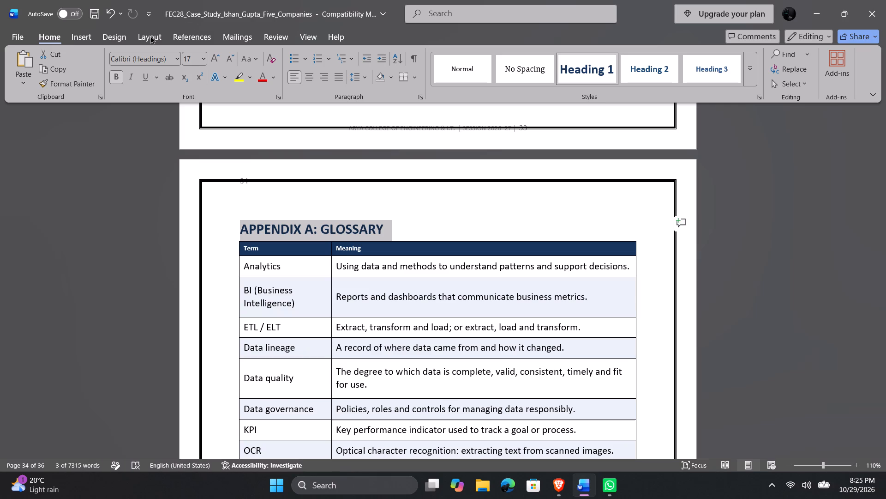
left_click(305, 76)
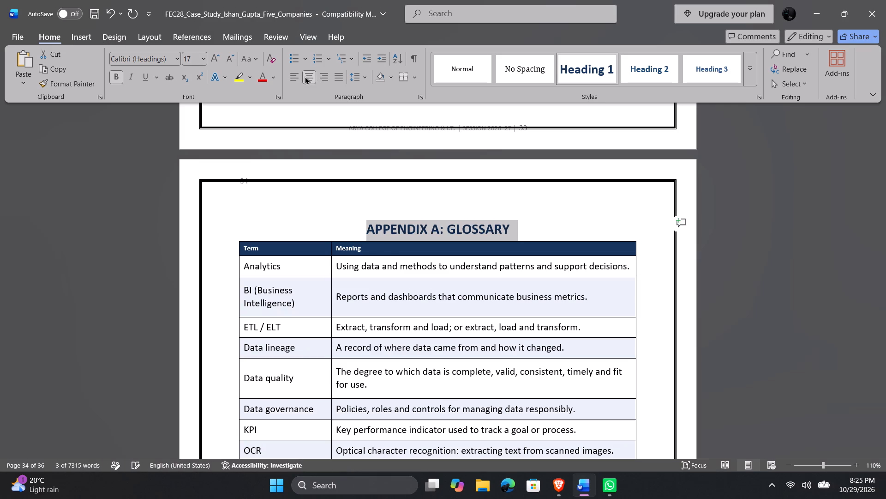
left_click(545, 234)
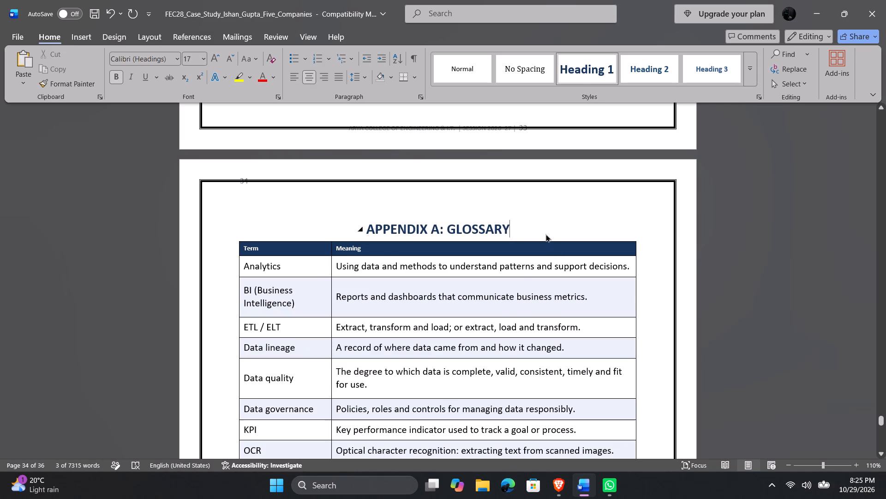
key("Return")
Review the page layout of Appendices A, B and C and the references through the end of the report.
scroll(545, 234, "down", 2)
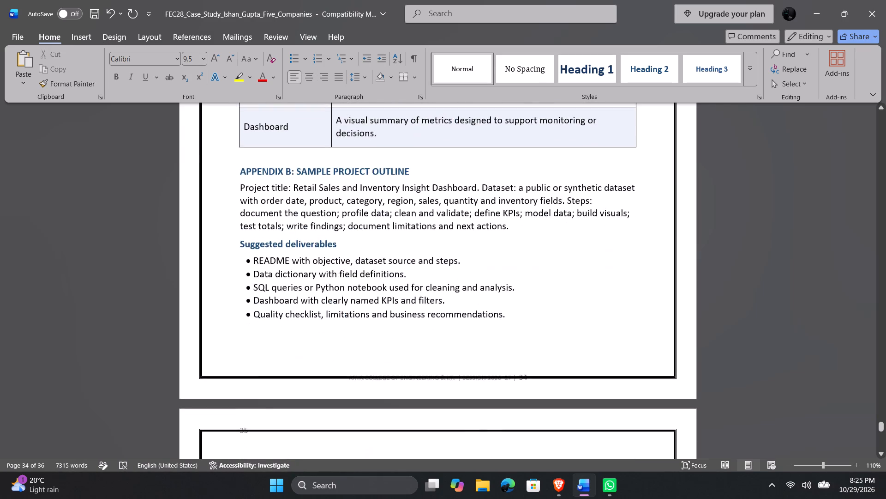
scroll(545, 234, "down", 2)
scroll(545, 234, "up", 3)
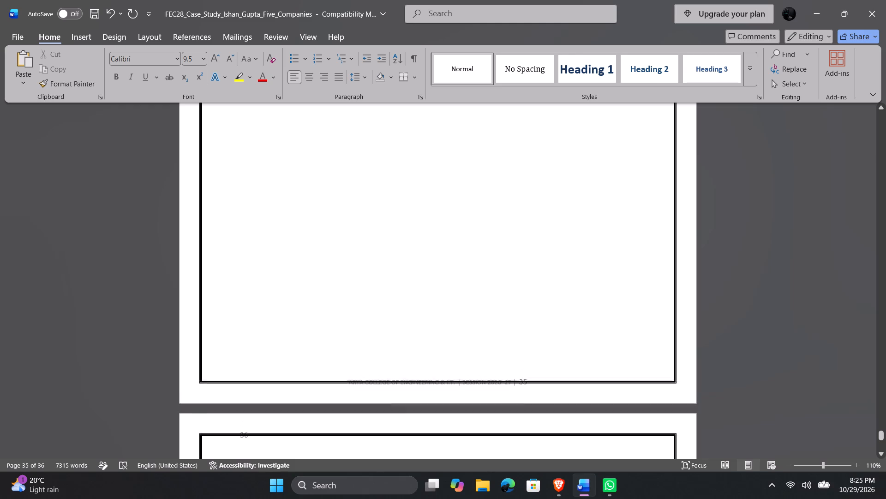
scroll(545, 234, "up", 4)
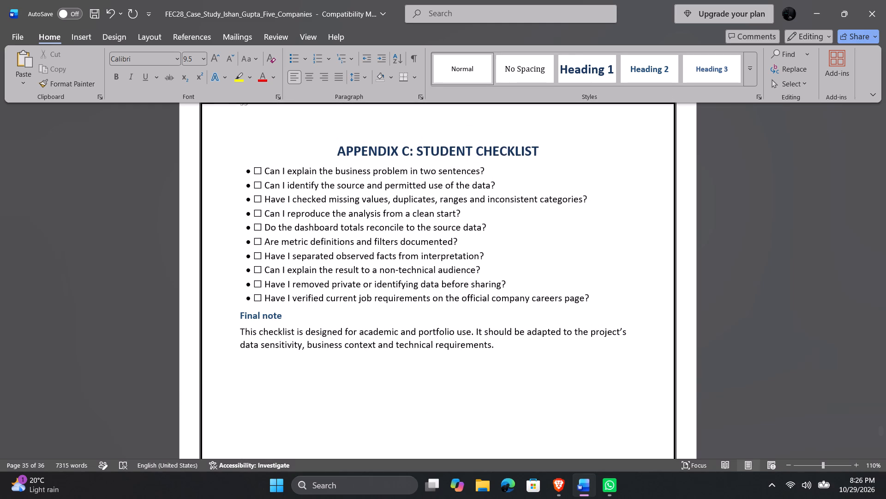
scroll(545, 234, "up", 5)
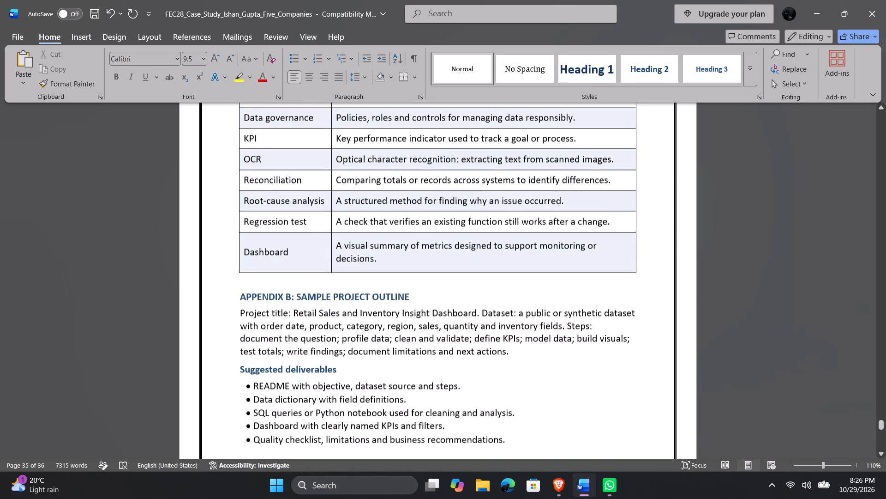
scroll(545, 234, "right", 1)
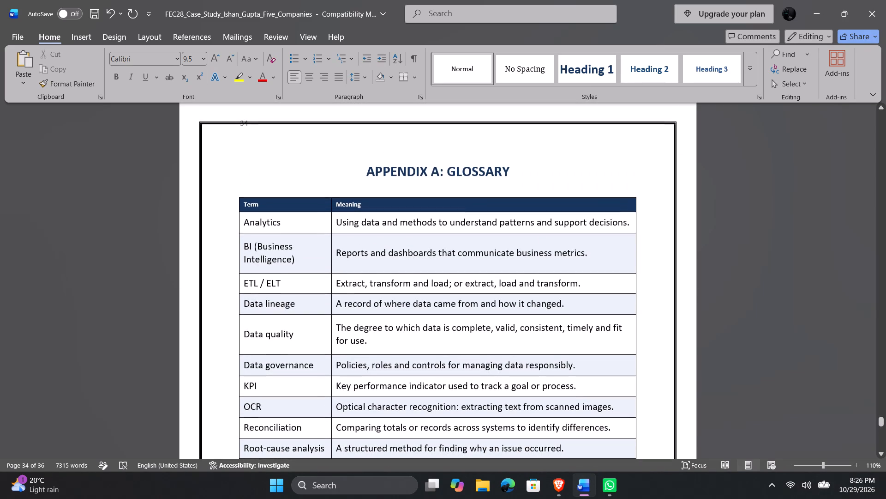
scroll(545, 234, "right", 1)
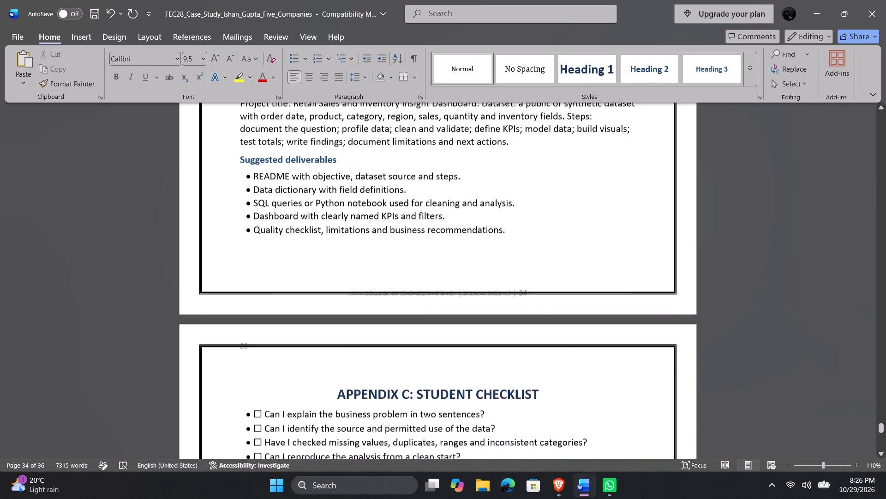
scroll(545, 234, "down", 9)
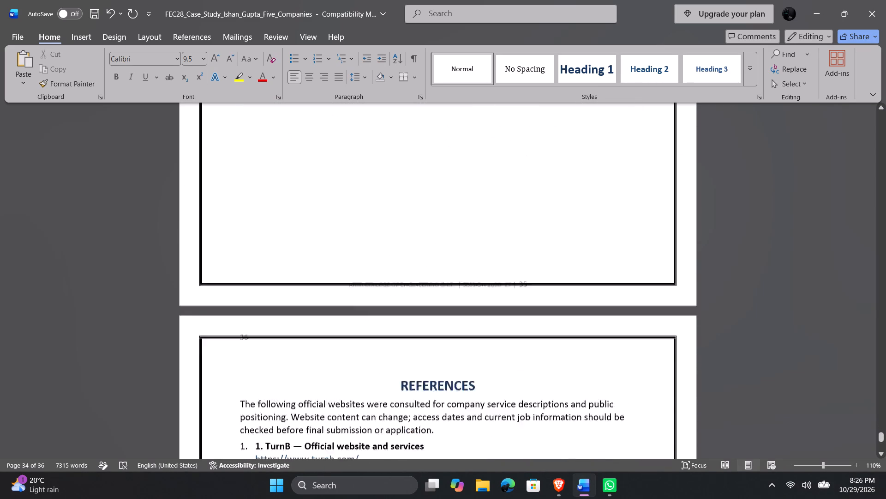
scroll(545, 234, "down", 2)
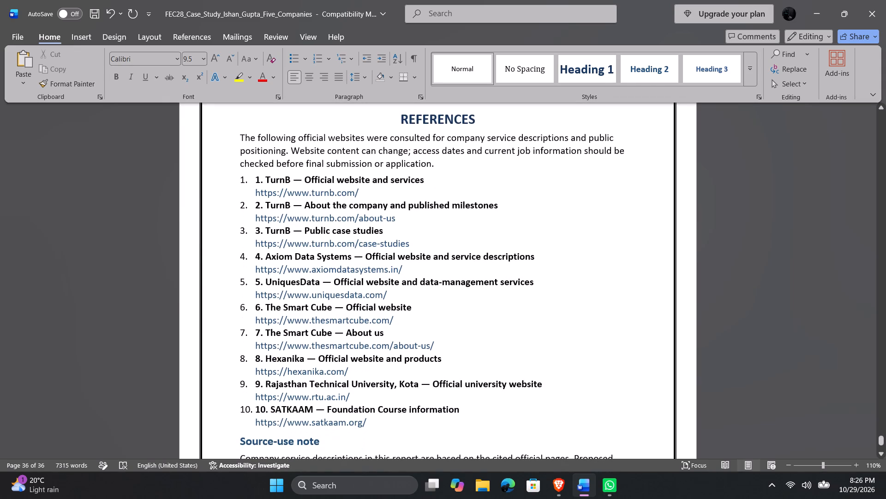
scroll(545, 234, "down", 1)
Apply the suggested correction "B. Tech" in the "Prepared by" line at the end of the References page.
scroll(545, 234, "up", 1)
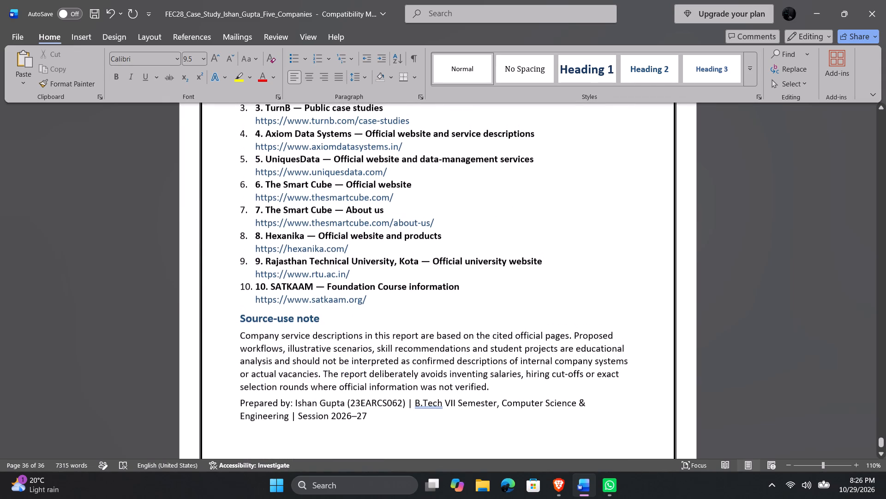
right_click(424, 410)
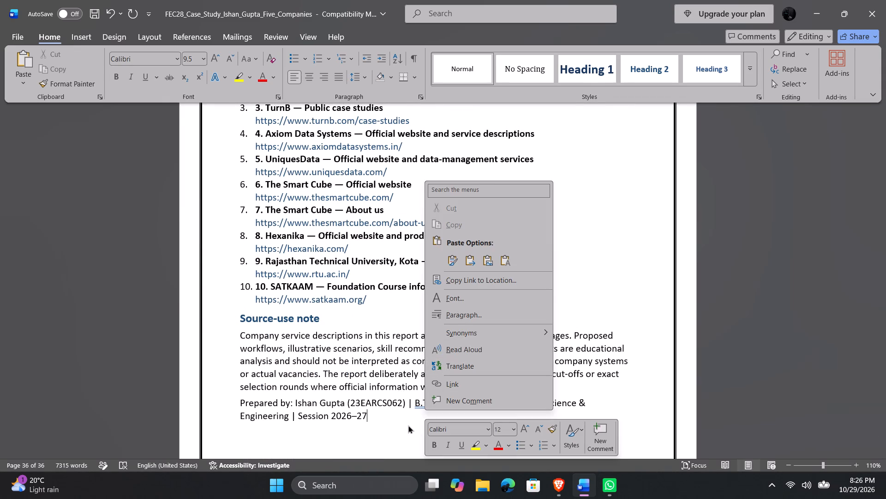
left_click_drag(406, 423, 429, 403)
left_click(429, 403)
right_click(429, 403)
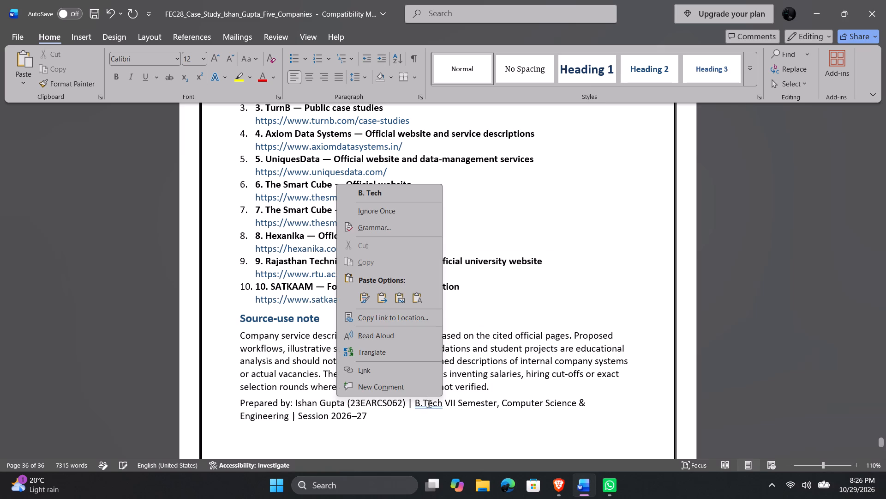
left_click(408, 197)
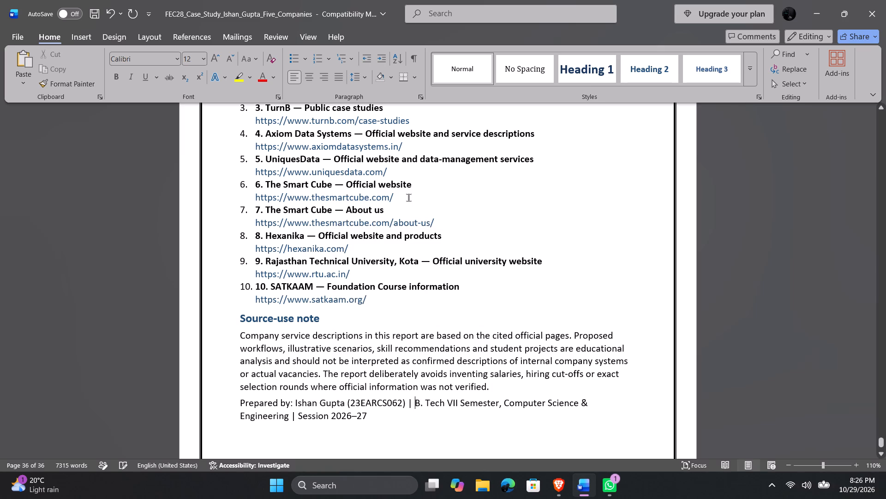
scroll(408, 197, "up", 6)
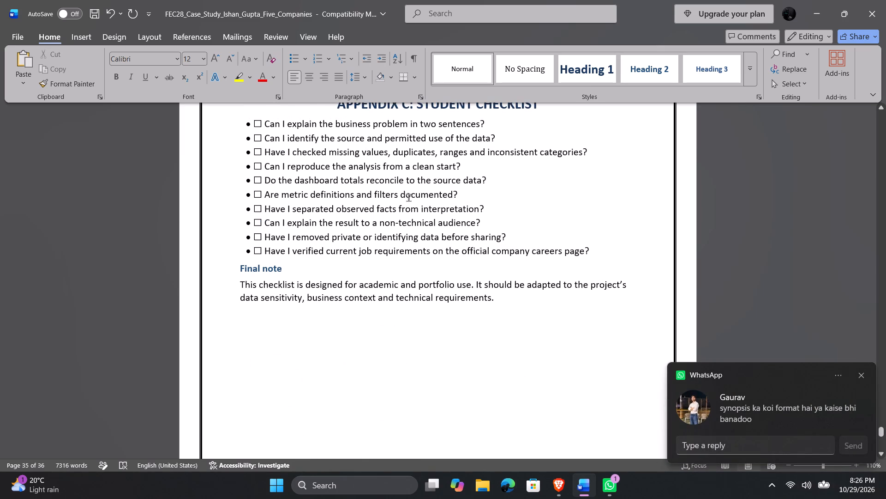
left_click(765, 441)
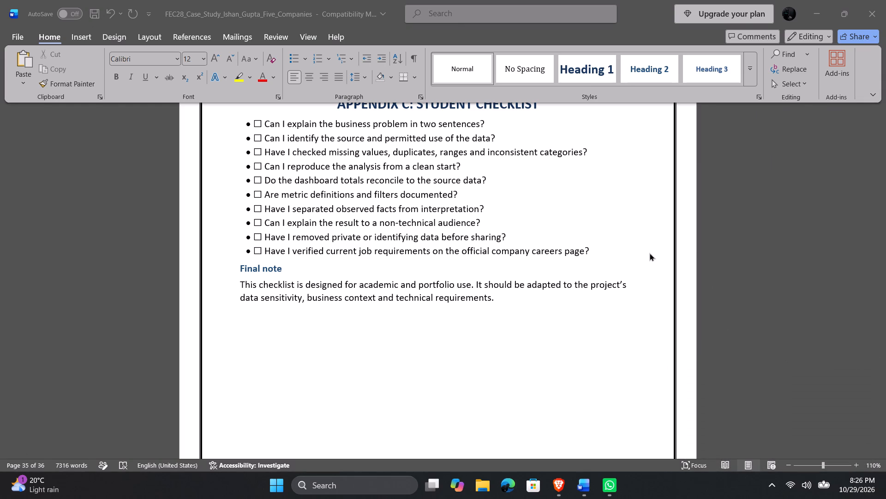
Set all text below the 5.5 Future Scope and Personal Reflection heading, including its subheadings, to font size 12.
scroll(649, 253, "up", 13)
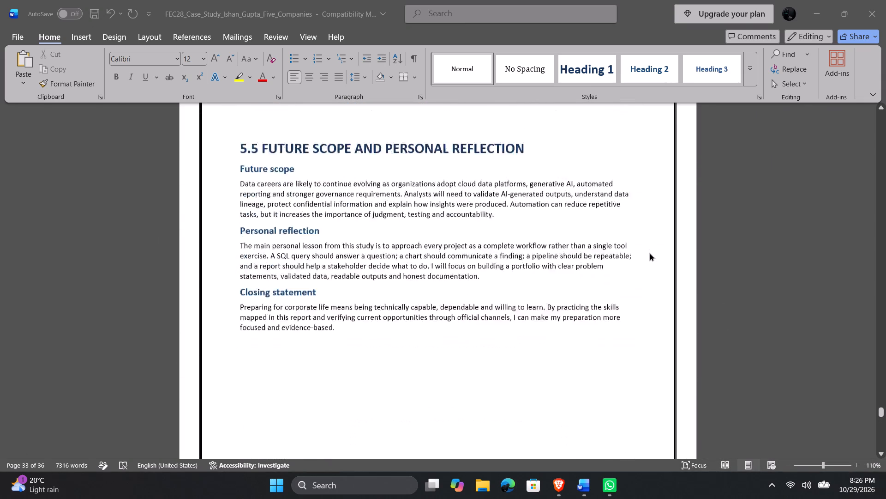
scroll(649, 253, "up", 2)
scroll(649, 253, "down", 3)
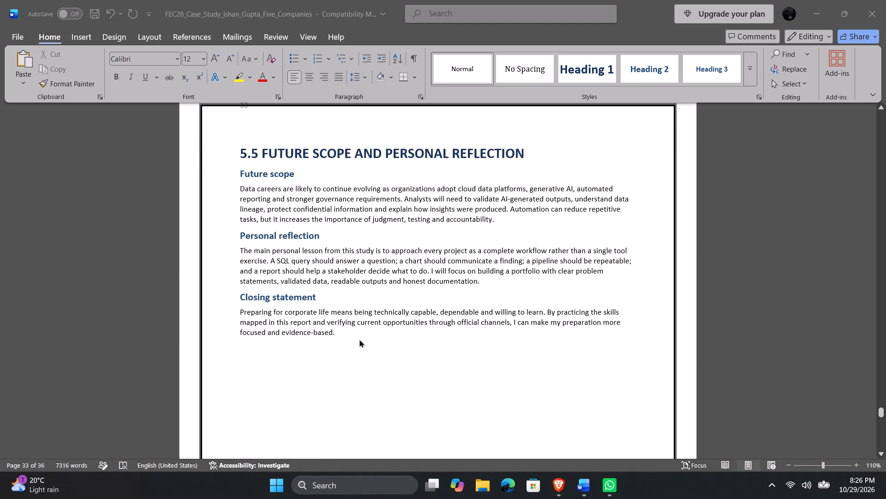
left_click_drag(359, 339, 237, 171)
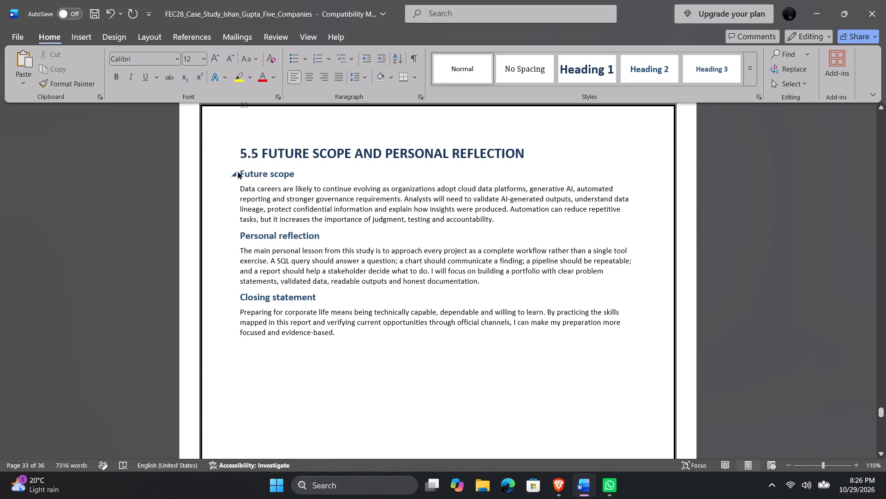
left_click_drag(237, 171, 336, 336)
left_click_drag(336, 336, 308, 313)
left_click_drag(308, 313, 240, 180)
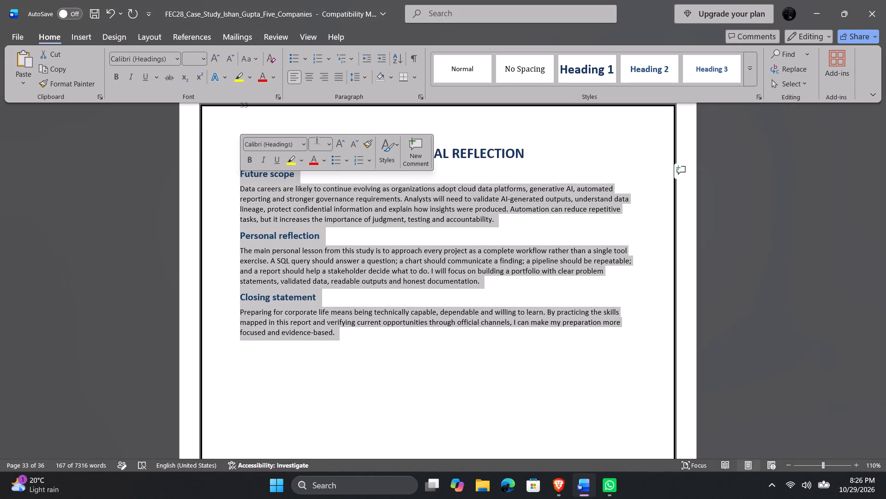
left_click(314, 146)
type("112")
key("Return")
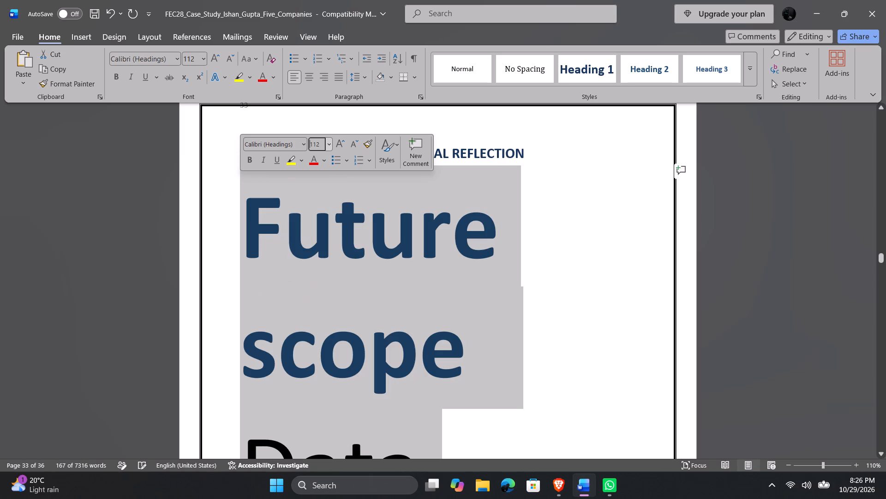
left_click(314, 144)
key("BackSpace")
key("Return")
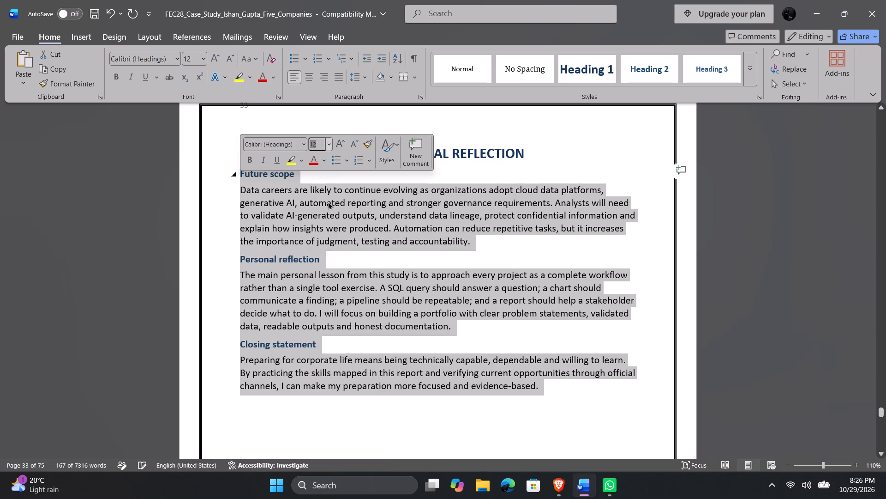
Set the "Future scope" subheading's font size to 14 pt.
triple_click(310, 177)
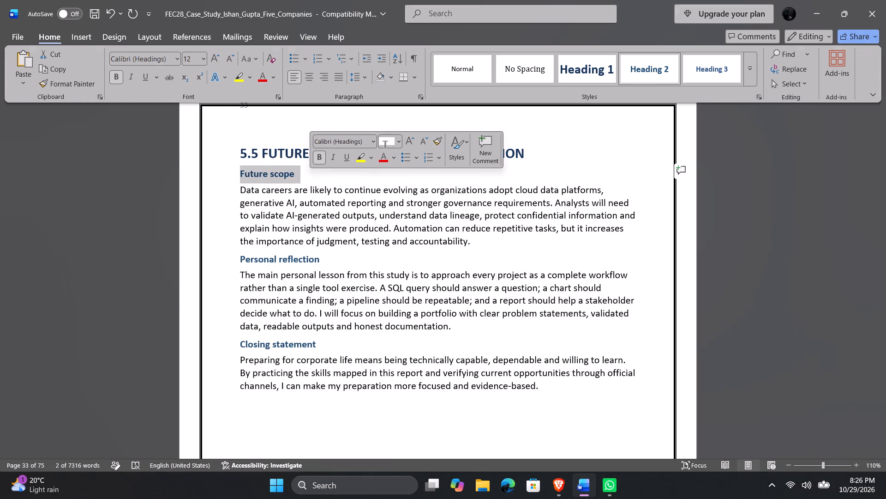
left_click(386, 142)
type("14")
key("Return")
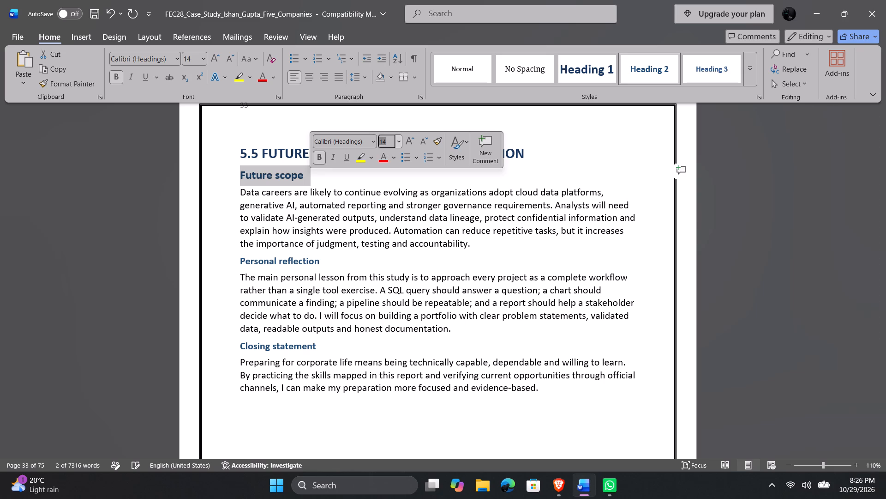
Set the "Personal reflection" subheading's font size to 14 pt.
triple_click(325, 260)
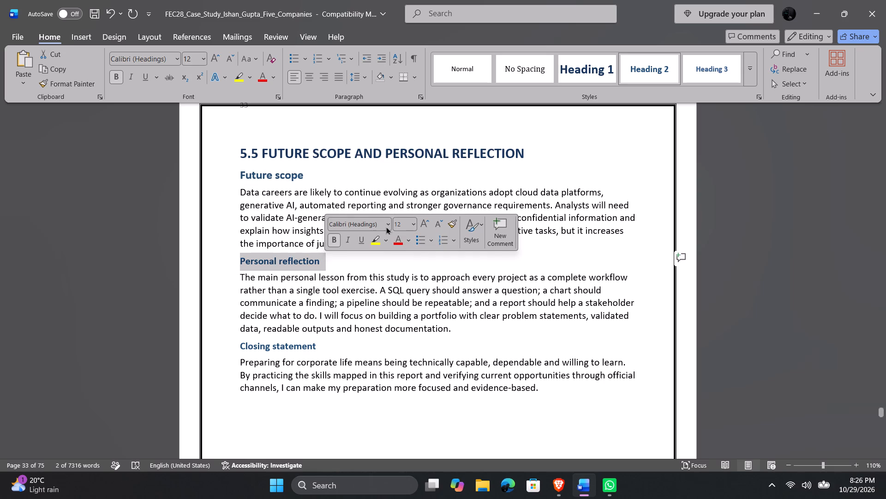
left_click(404, 224)
type("14")
key("Return")
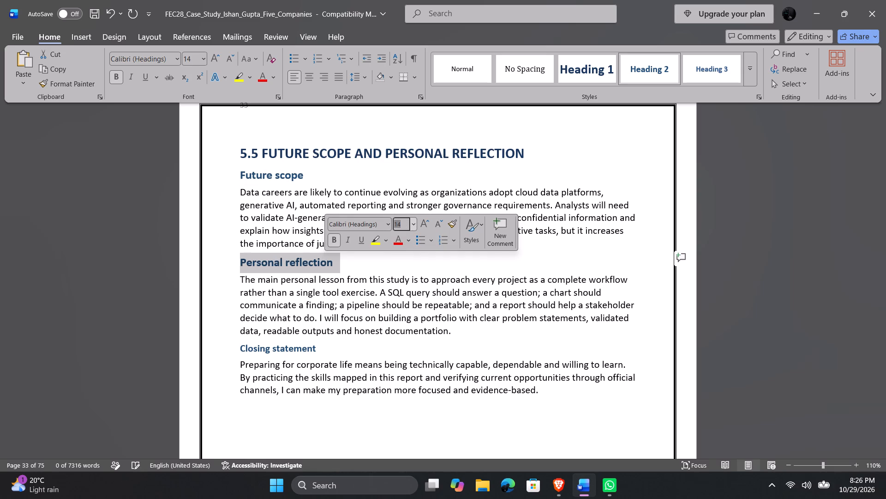
Set the "Closing statement" subheading's font size to 14 pt.
triple_click(334, 346)
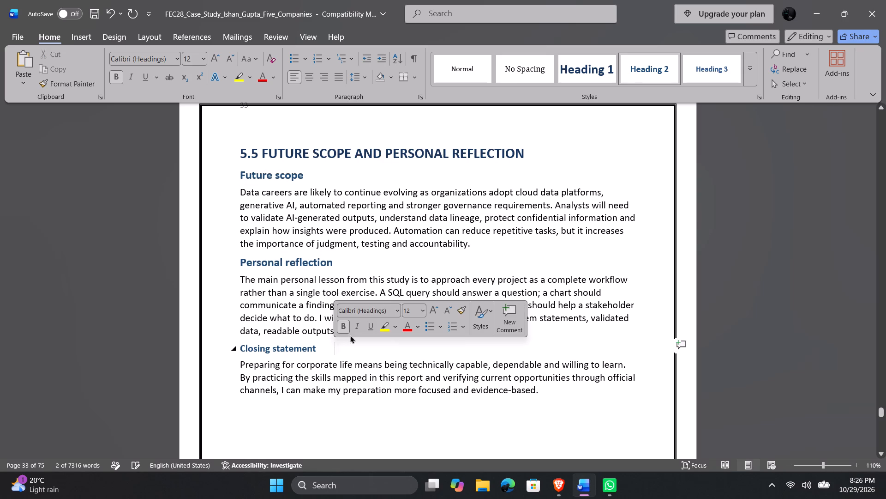
left_click(407, 310)
type("14")
key("Return")
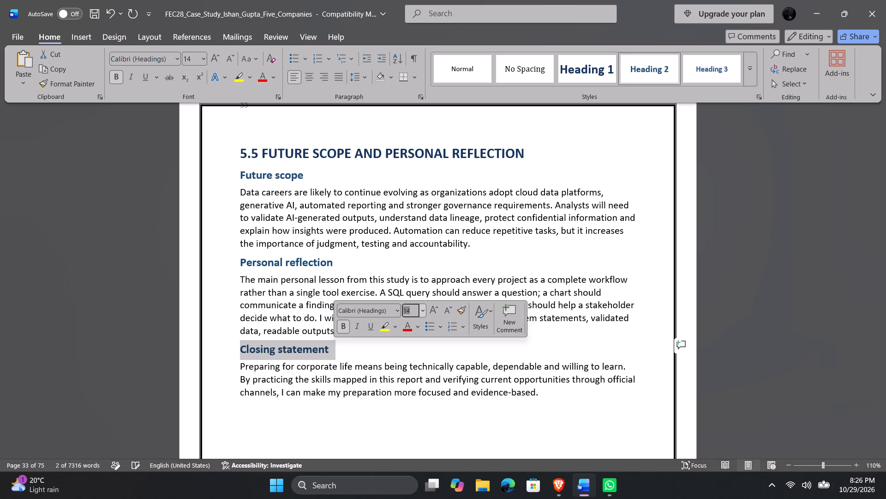
left_click(448, 405)
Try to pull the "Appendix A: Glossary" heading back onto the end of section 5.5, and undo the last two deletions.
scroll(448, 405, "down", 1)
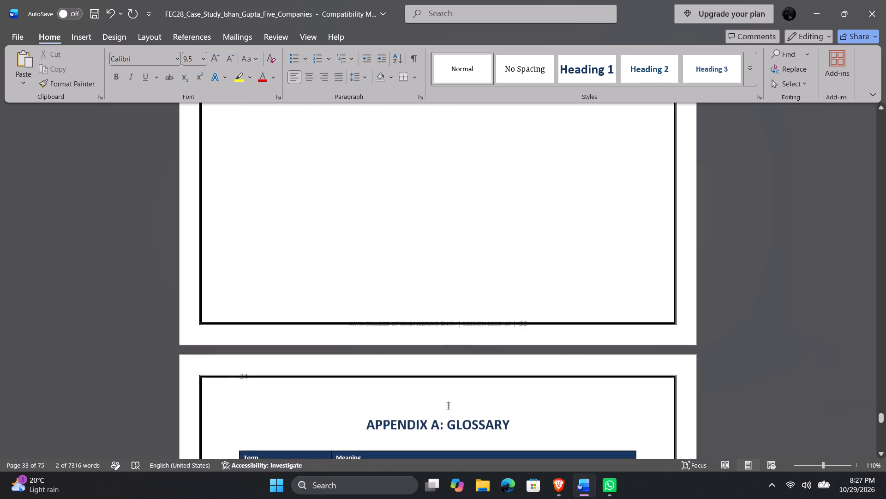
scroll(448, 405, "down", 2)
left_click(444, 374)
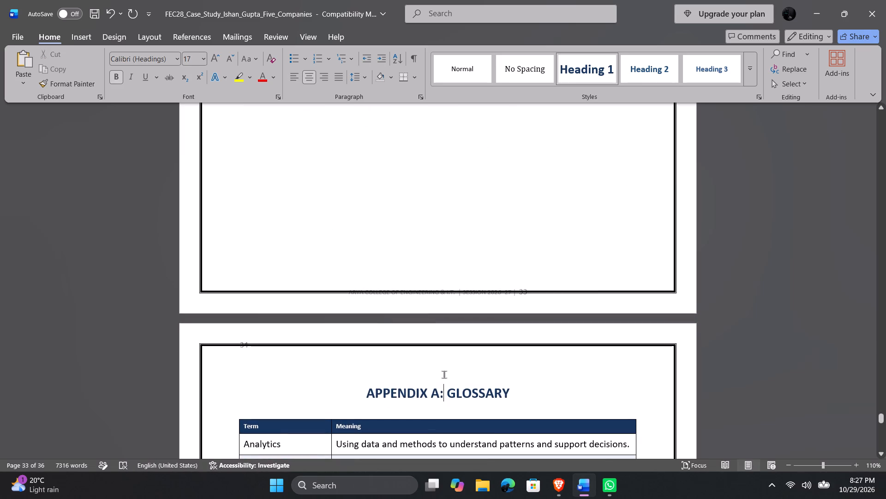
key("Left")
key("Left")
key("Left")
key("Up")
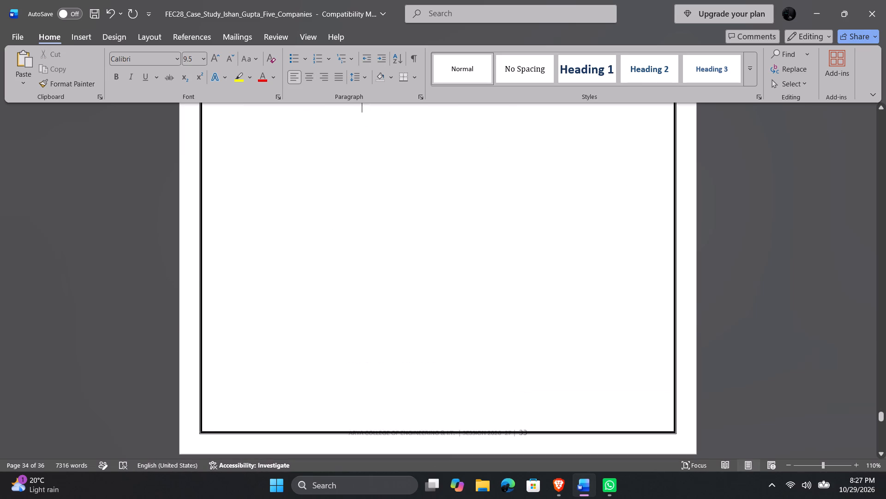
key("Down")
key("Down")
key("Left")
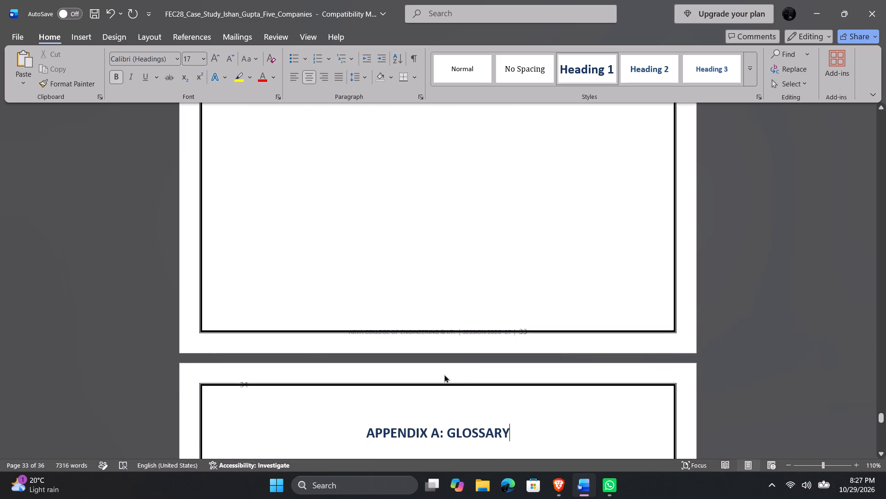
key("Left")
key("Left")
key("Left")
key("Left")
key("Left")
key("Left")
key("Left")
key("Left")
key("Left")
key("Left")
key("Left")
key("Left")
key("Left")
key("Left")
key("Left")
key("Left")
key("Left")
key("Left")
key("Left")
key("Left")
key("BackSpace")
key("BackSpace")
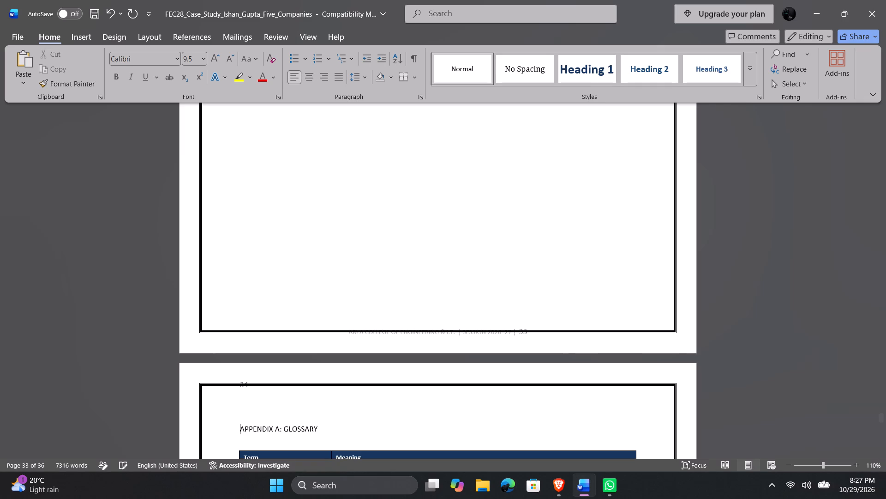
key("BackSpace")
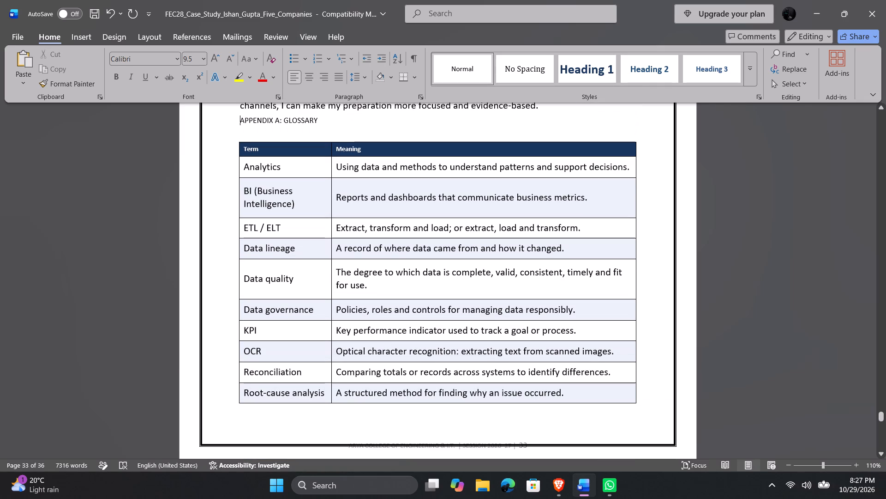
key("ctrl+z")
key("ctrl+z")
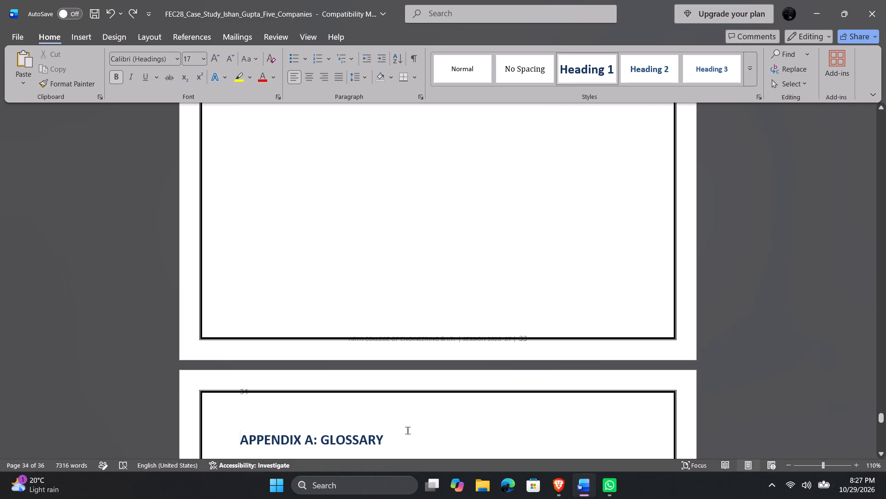
Center the "Appendix A: Glossary" heading.
left_click_drag(407, 430, 245, 436)
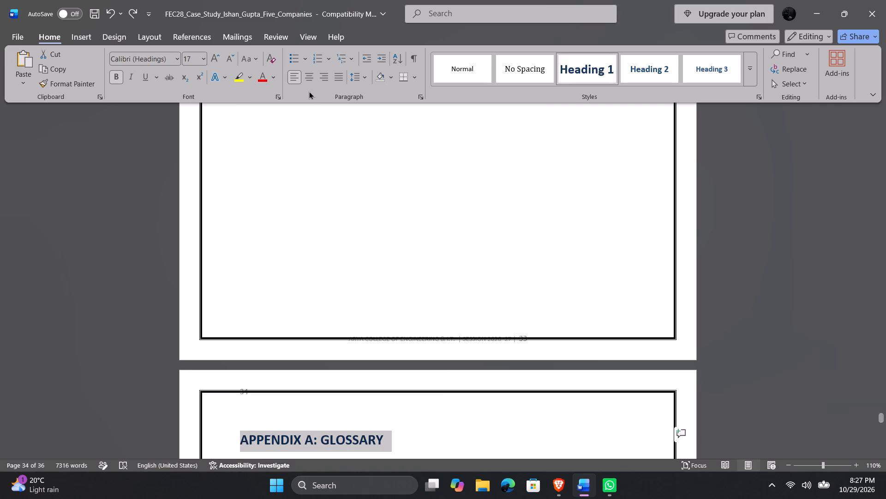
left_click(311, 75)
left_click(368, 261)
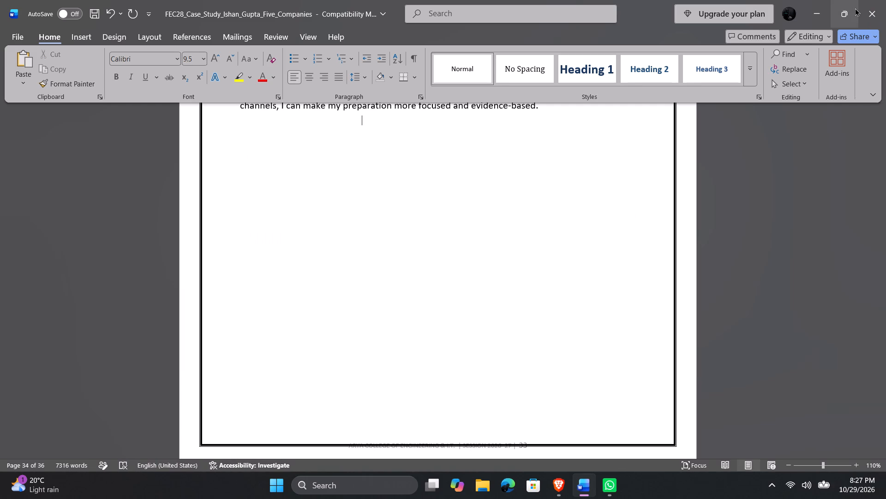
Arrange the document window side by side with the browser window.
left_click(780, 49)
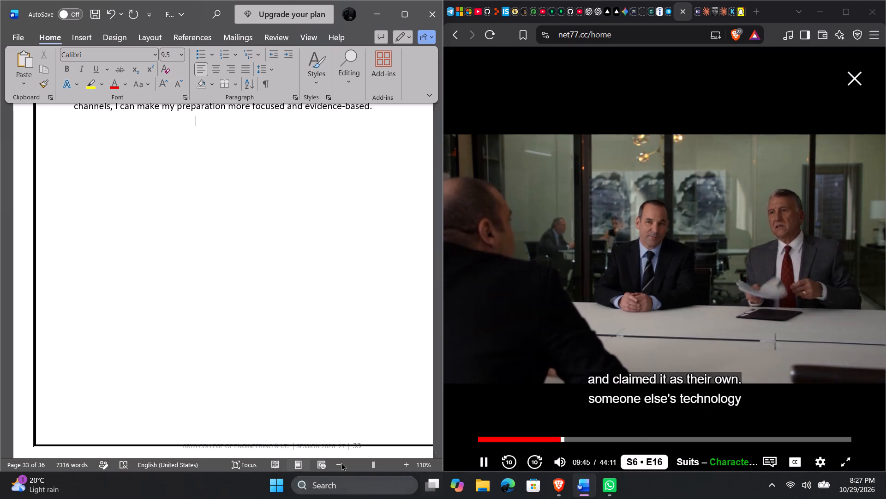
Set all Chapter 5 text below the main heading, from "5.1 Summary of learning" through the "5.4 Outcomes" paragraph, to 12 pt.
scroll(294, 386, "down", 12)
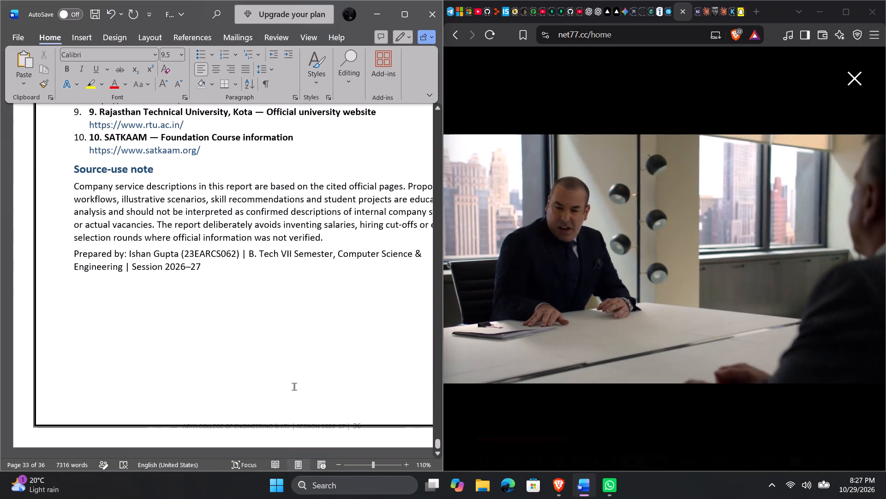
scroll(294, 386, "up", 6)
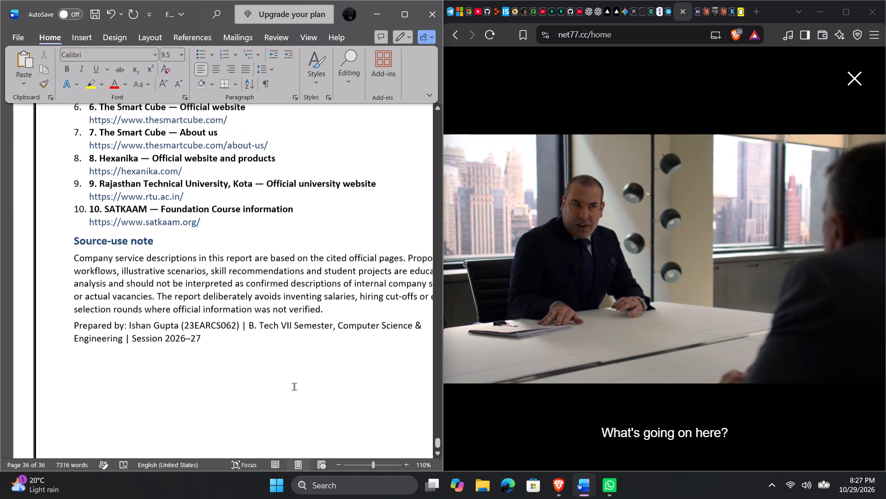
scroll(294, 386, "up", 9)
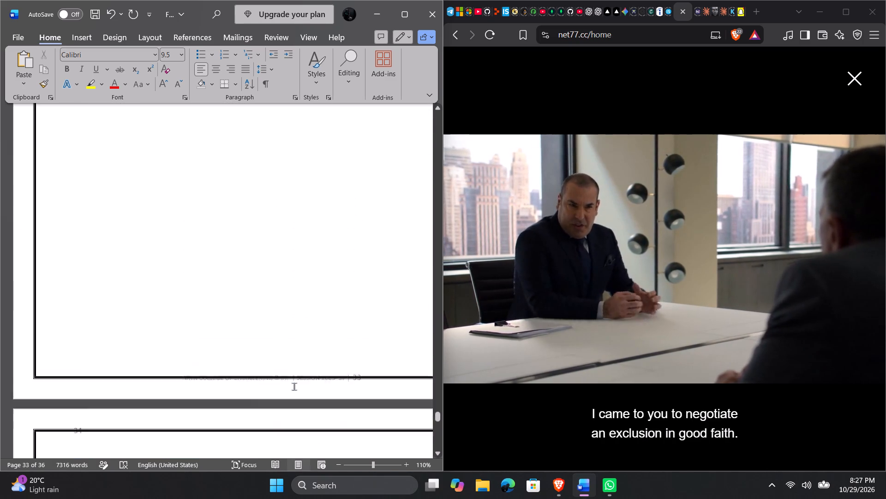
scroll(294, 386, "up", 6)
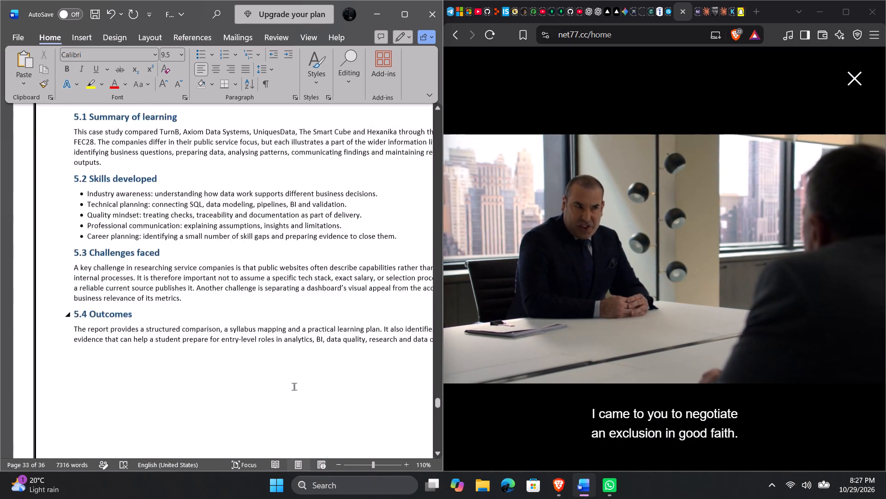
scroll(294, 386, "up", 2)
scroll(294, 386, "down", 4, "ctrl")
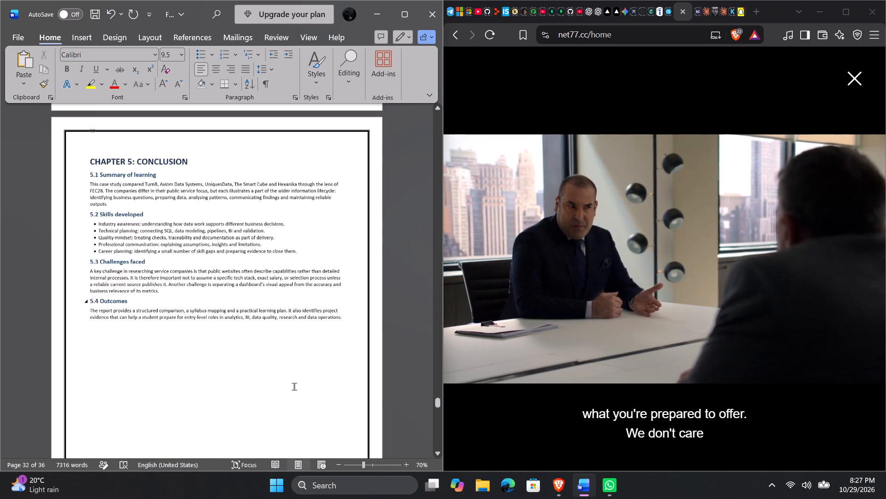
left_click(294, 386)
left_click_drag(351, 319, 90, 177)
left_click(169, 140)
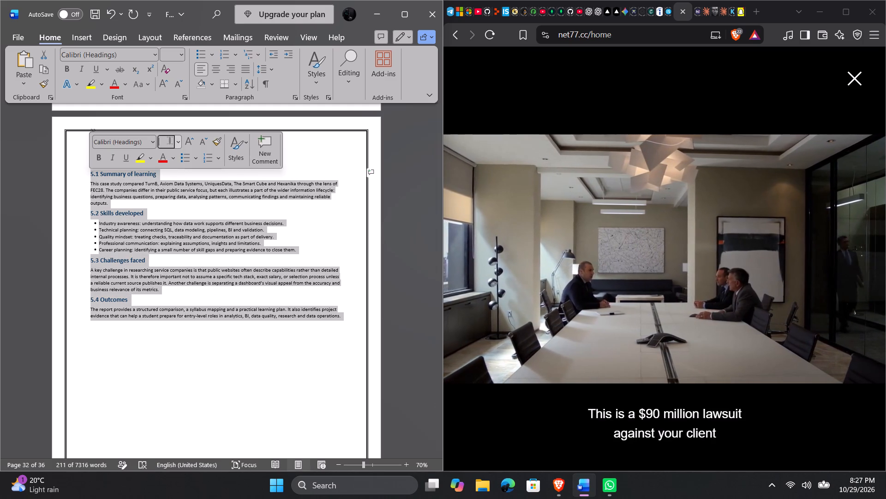
type("12")
key("Return")
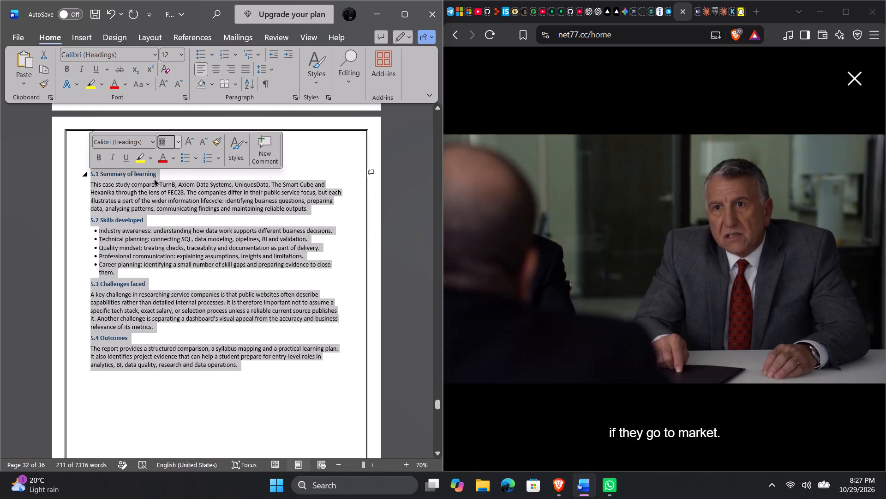
Center the "Chapter 5: Conclusion" main heading.
left_click(160, 171)
left_click_drag(192, 161, 94, 158)
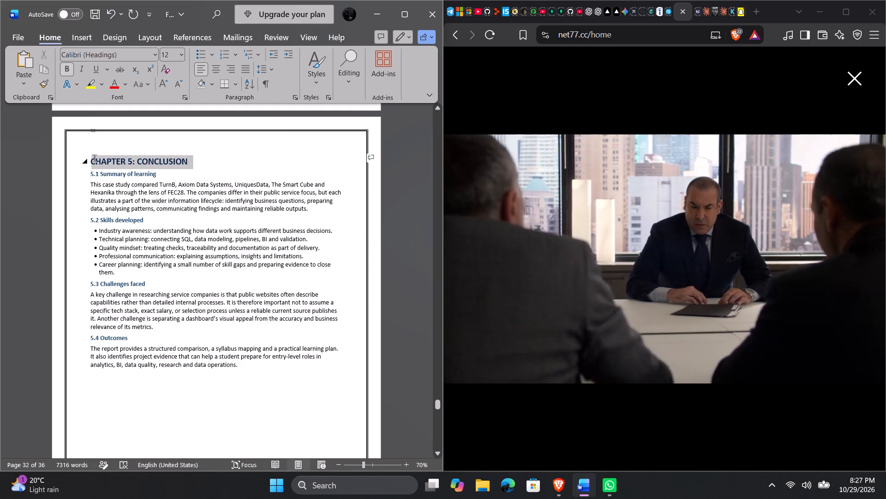
left_click_drag(94, 158, 90, 158)
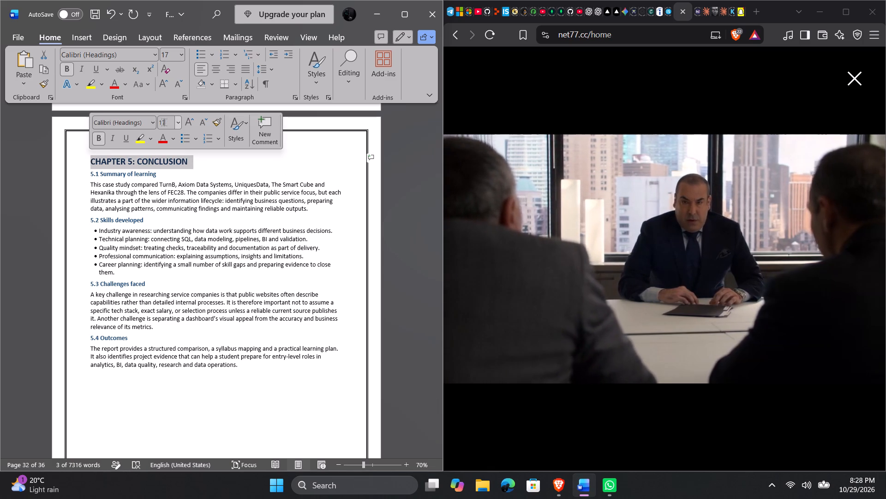
left_click(216, 68)
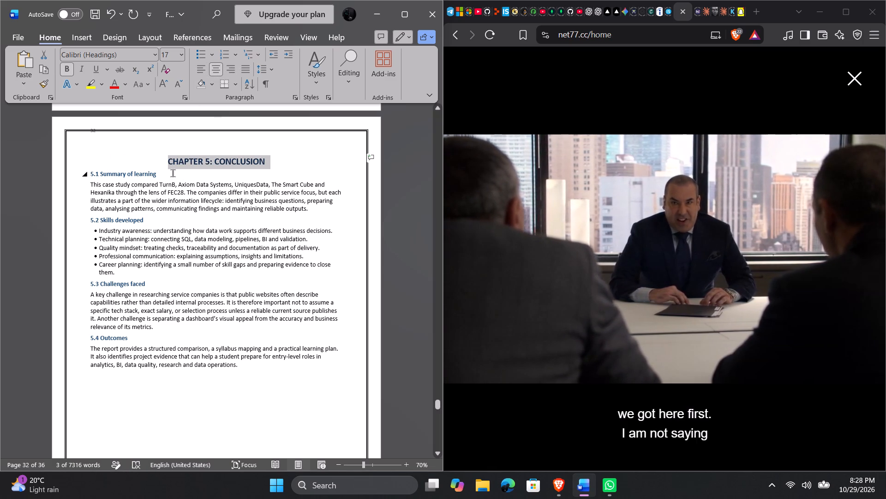
Set the "5.1 Summary of learning" subheading's font size to 14 pt.
left_click_drag(173, 173, 89, 175)
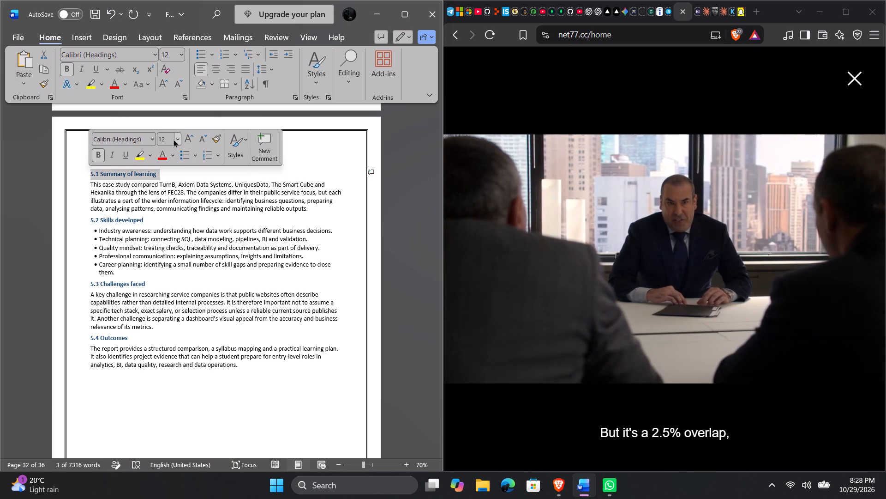
left_click(170, 137)
type("14")
key("Return")
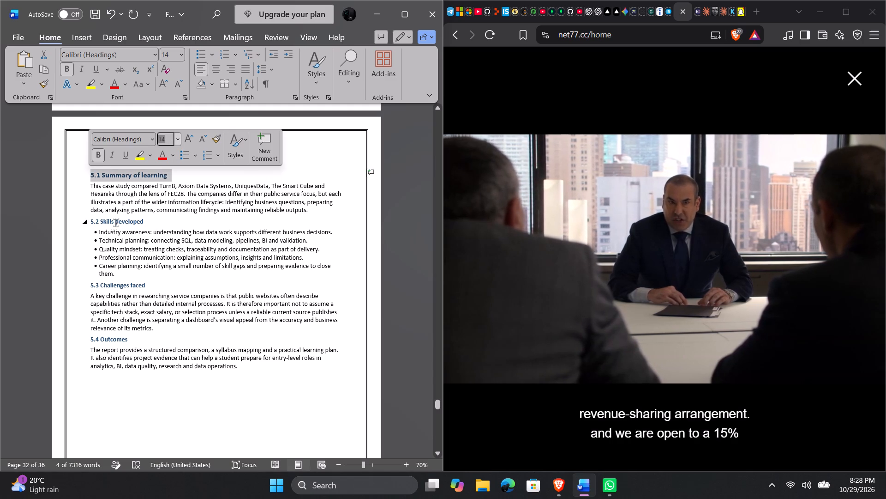
Set the "5.2 Skills developed" subheading's font size to 14 pt.
double_click(140, 217)
triple_click(140, 217)
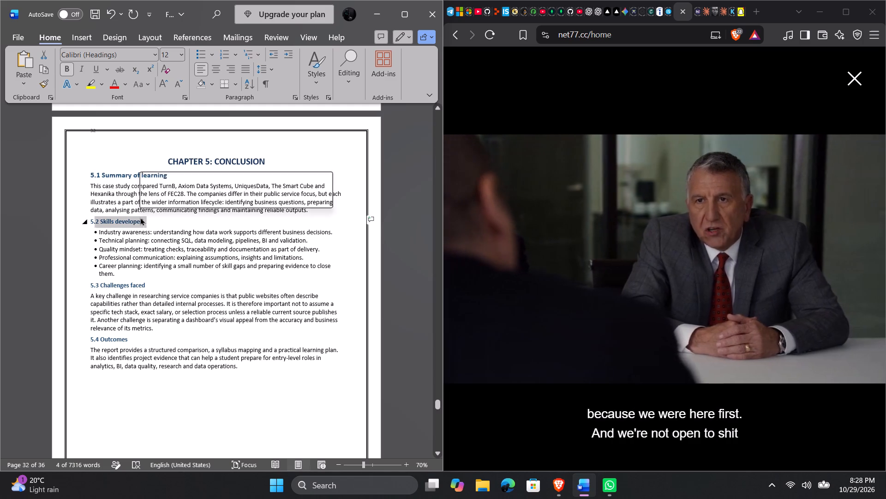
left_click(214, 182)
type("14")
key("Return")
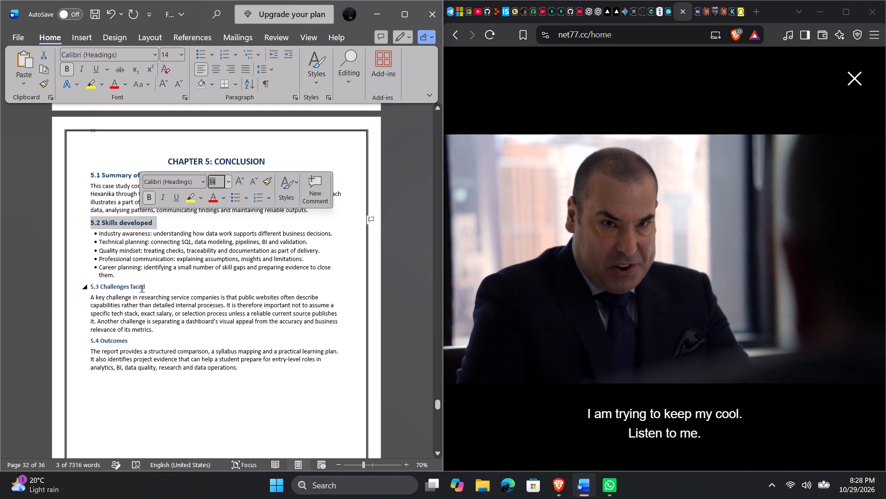
Set the "5.3 Challenges faced" subheading's font size to 14 pt.
double_click(141, 289)
triple_click(141, 289)
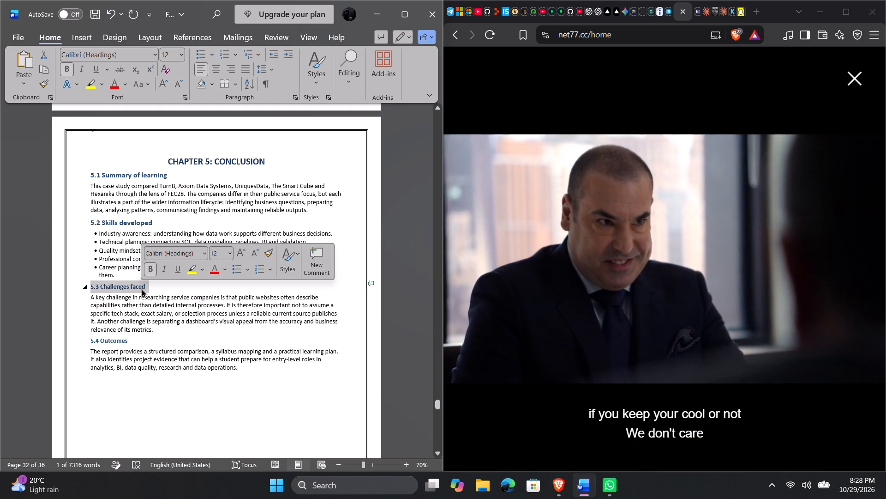
left_click(217, 254)
type("14")
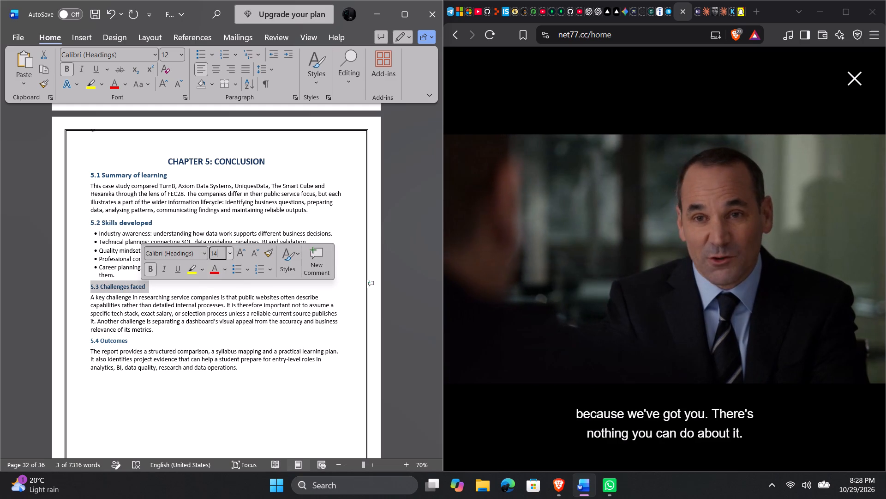
key("Return")
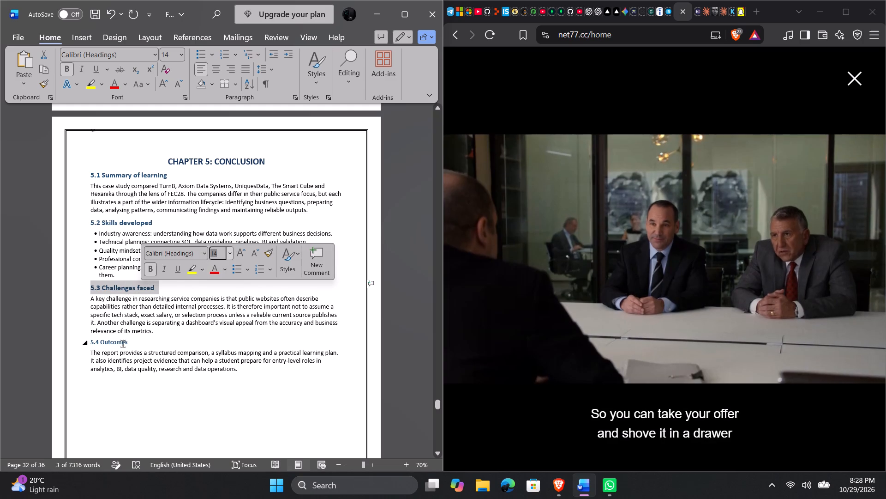
Set the "5.4 Outcomes" subheading's font size to 14 pt.
triple_click(122, 344)
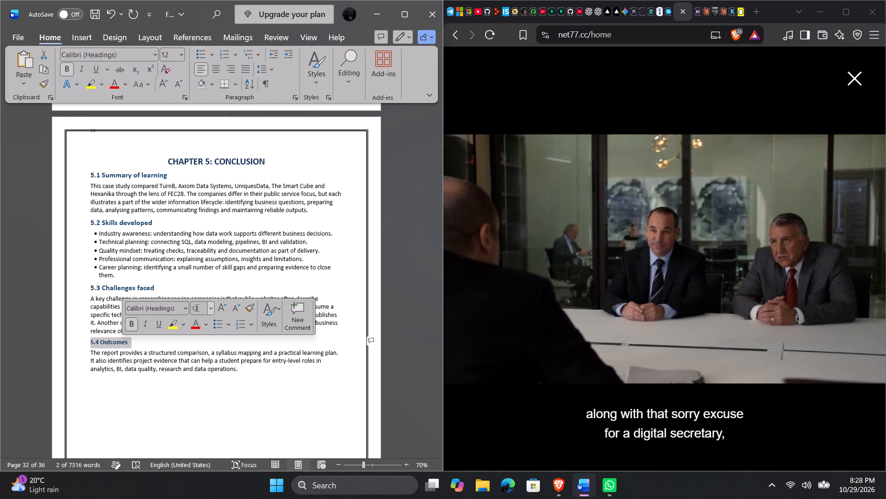
left_click(197, 308)
type("14")
key("Return")
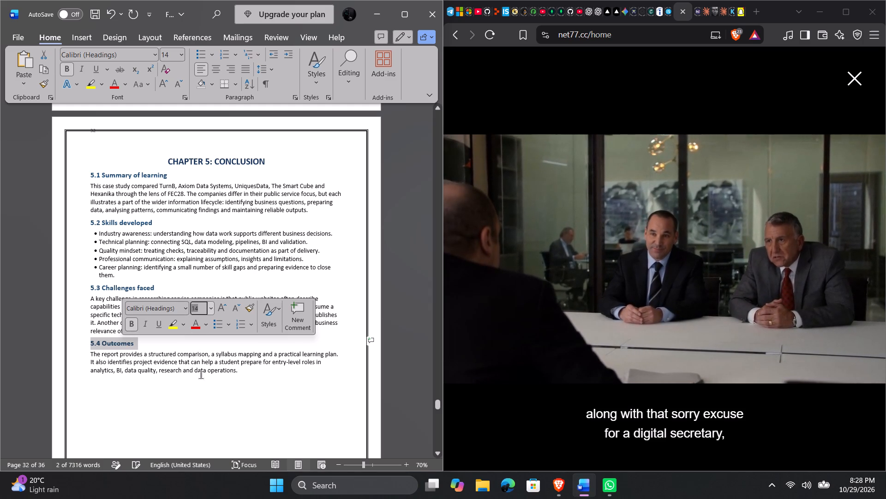
left_click(214, 418)
Set all the text below the "4.7 Professional readiness and interview preparation" heading, including its bullets, to 12 pt.
scroll(214, 418, "down", 5)
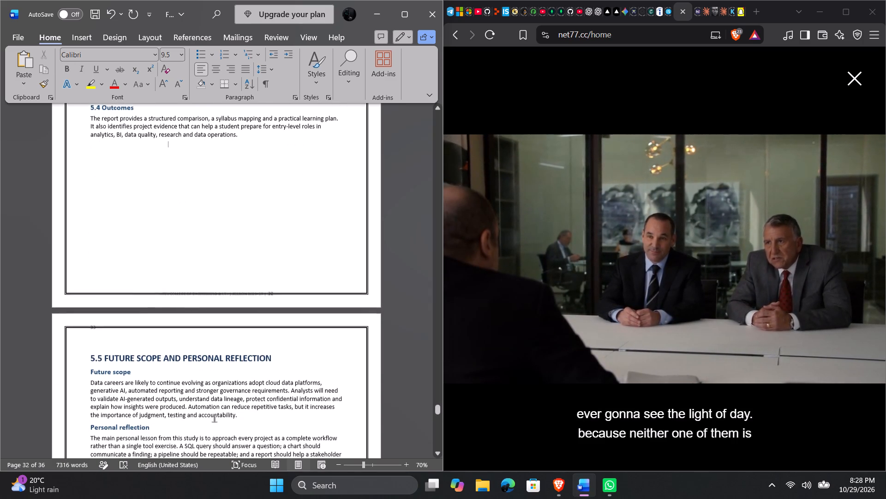
scroll(214, 418, "up", 10)
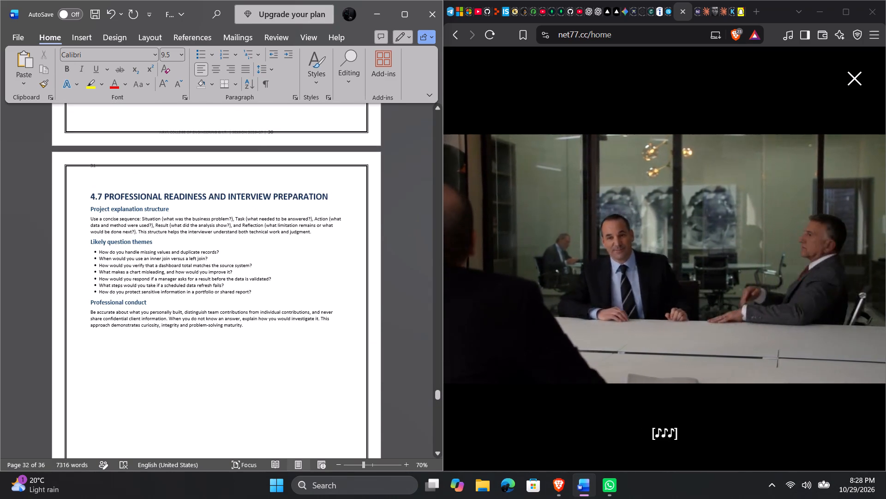
left_click(233, 316)
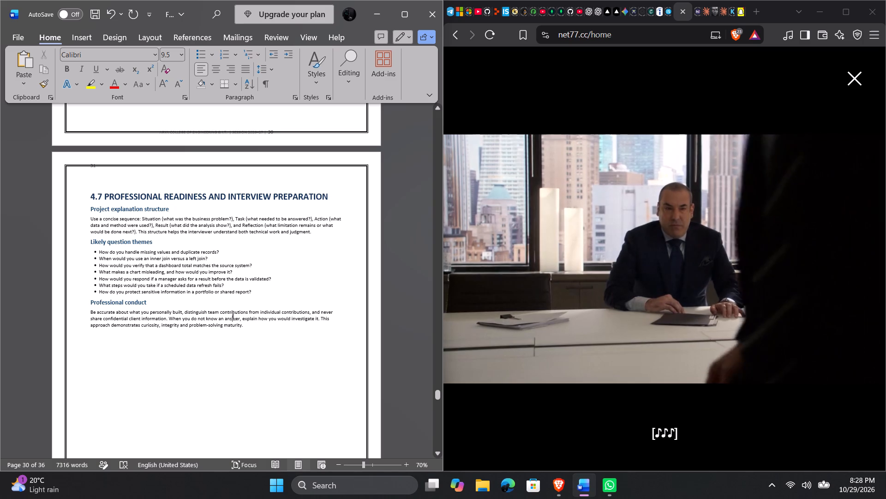
left_click_drag(254, 331, 89, 214)
left_click(163, 181)
type("14")
key("Return")
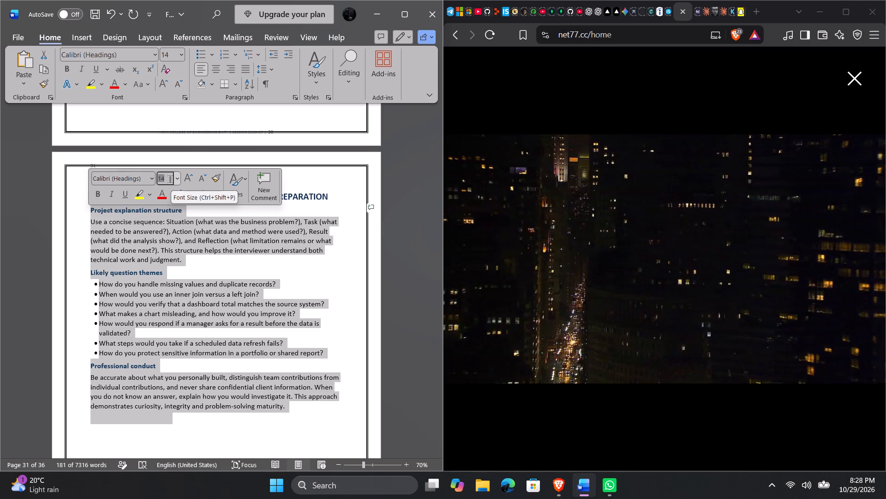
type("12")
key("Return")
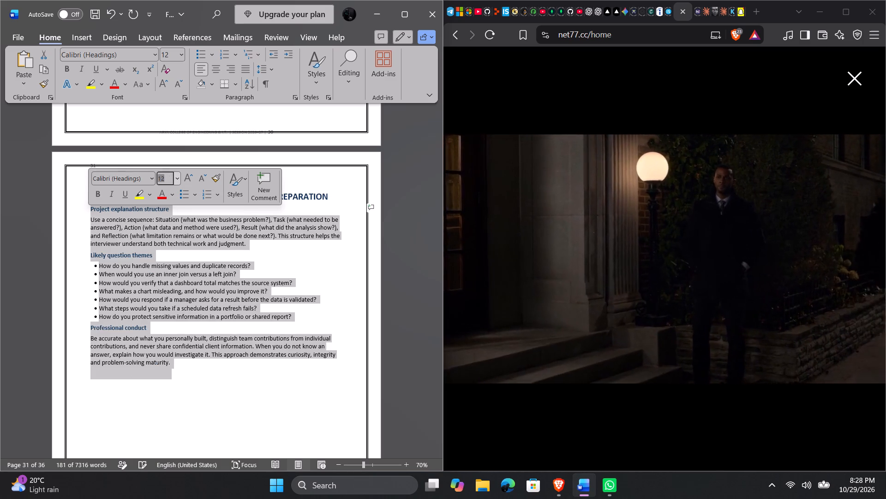
Set the "Professional conduct" subheading's font size to 14 pt.
triple_click(182, 326)
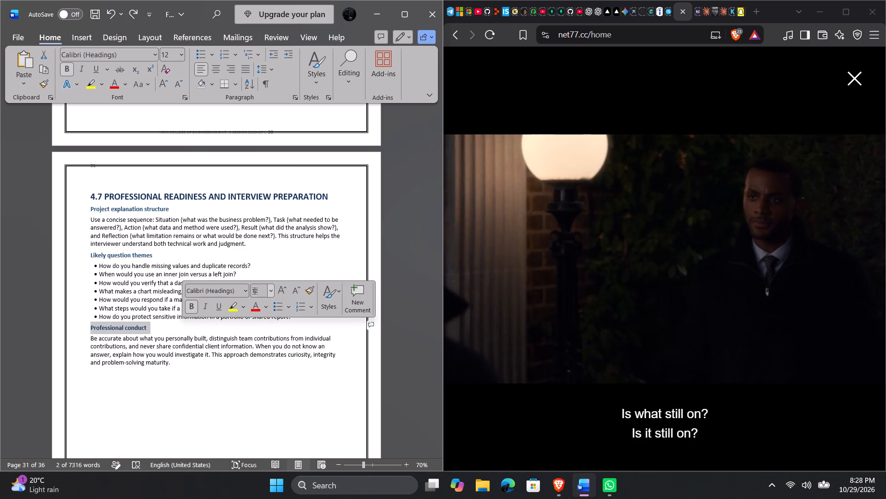
left_click(254, 291)
type("14")
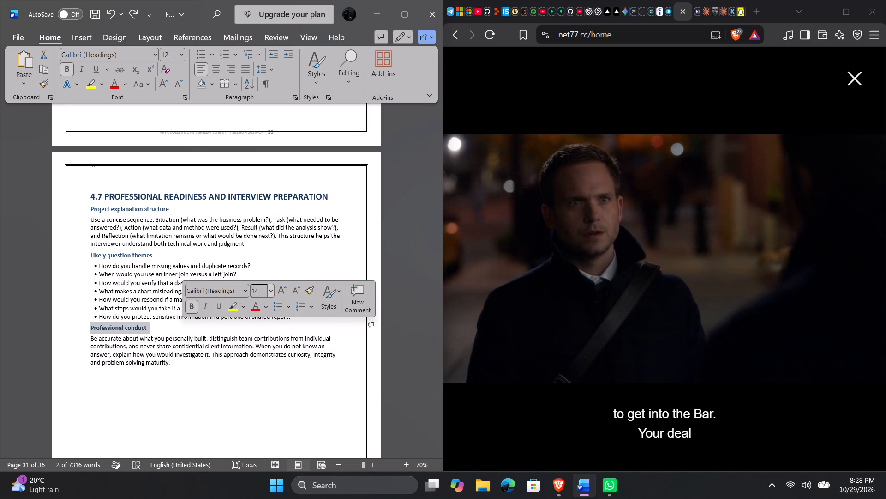
key("Return")
Set the "Likely question themes" subheading's font size to 14 pt.
double_click(197, 252)
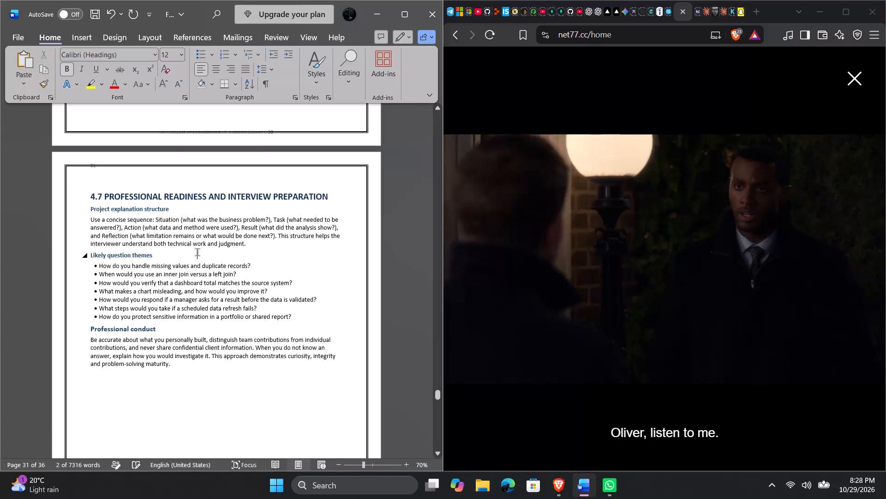
triple_click(197, 252)
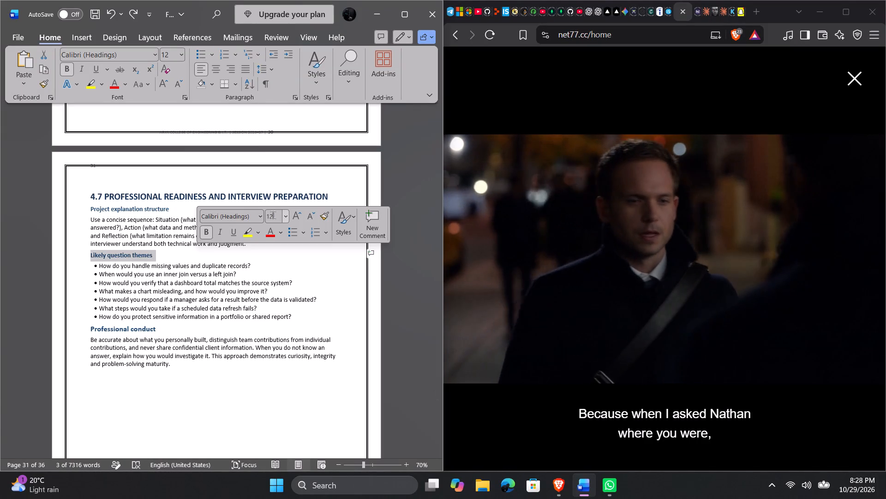
left_click(273, 215)
type("14")
key("Return")
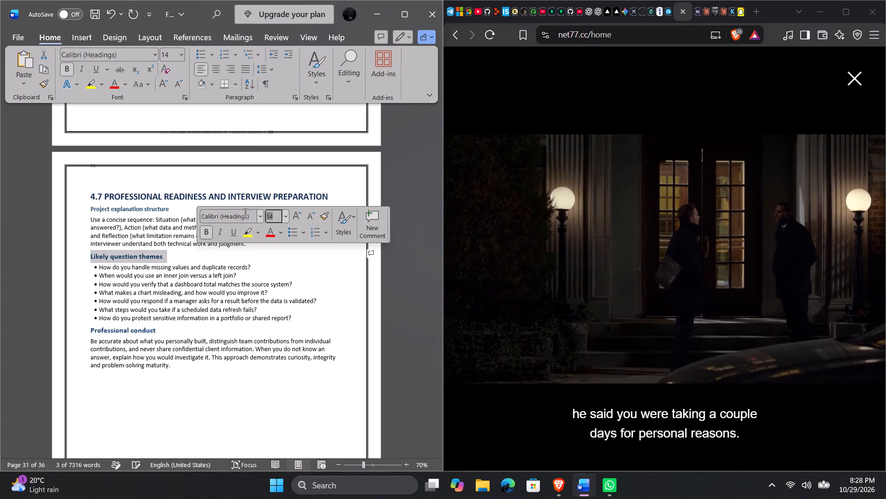
Set the "Project explanation structure" subheading's font size to 14 pt.
triple_click(185, 212)
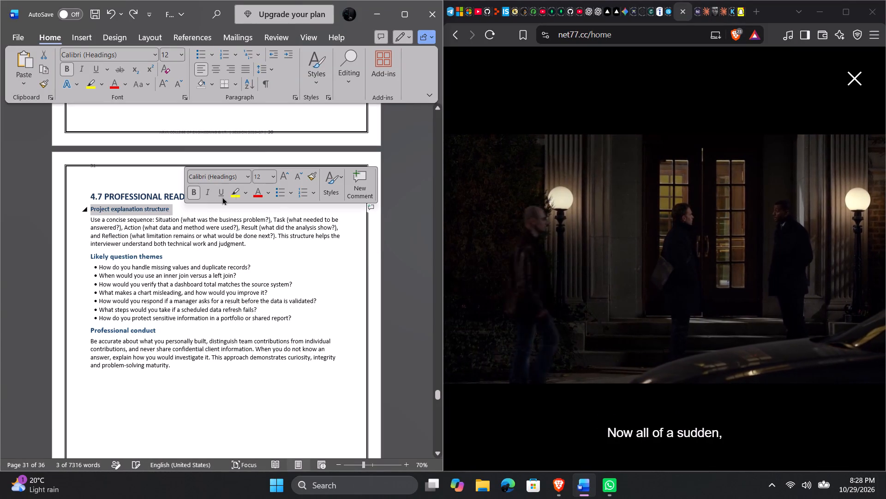
left_click(258, 180)
type("14")
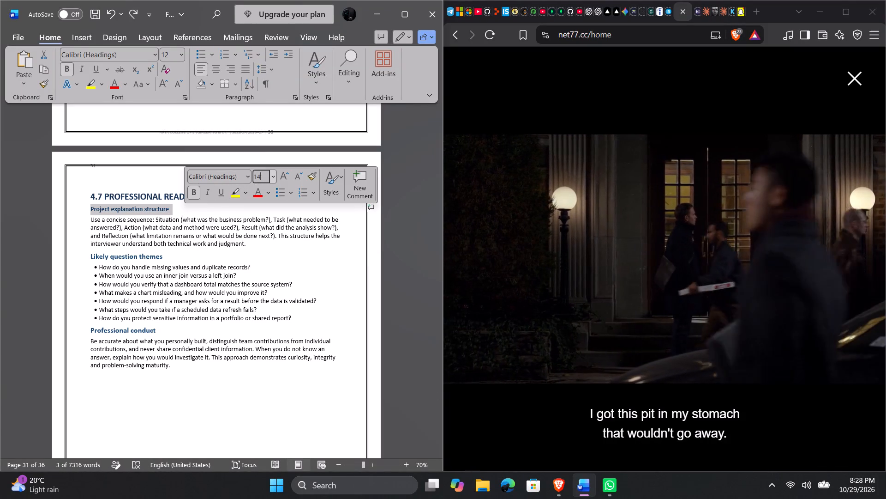
key("Return")
left_click(287, 225)
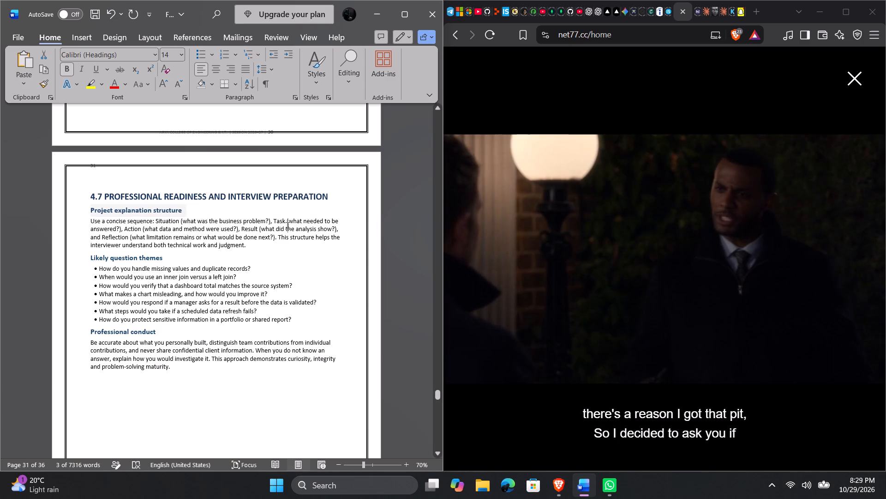
left_click(84, 209)
left_click(84, 209)
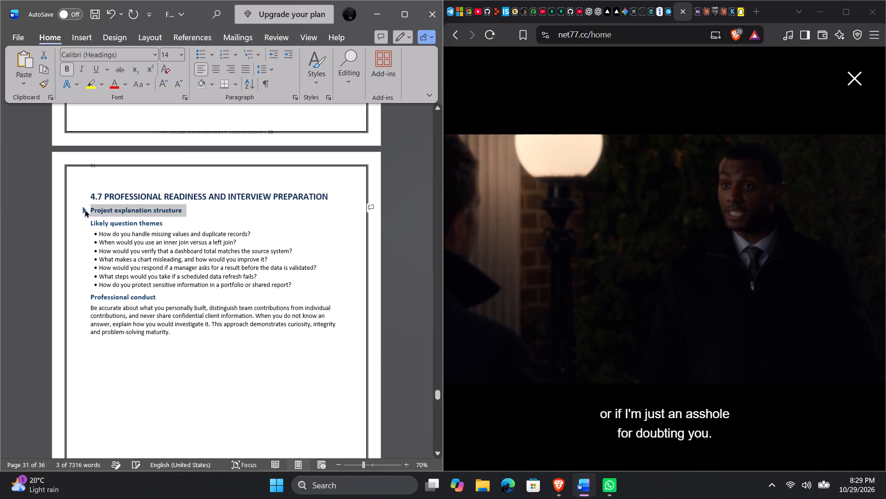
Insert a blank line directly below the "4.7 Professional readiness and interview preparation" heading.
scroll(260, 245, "up", 3)
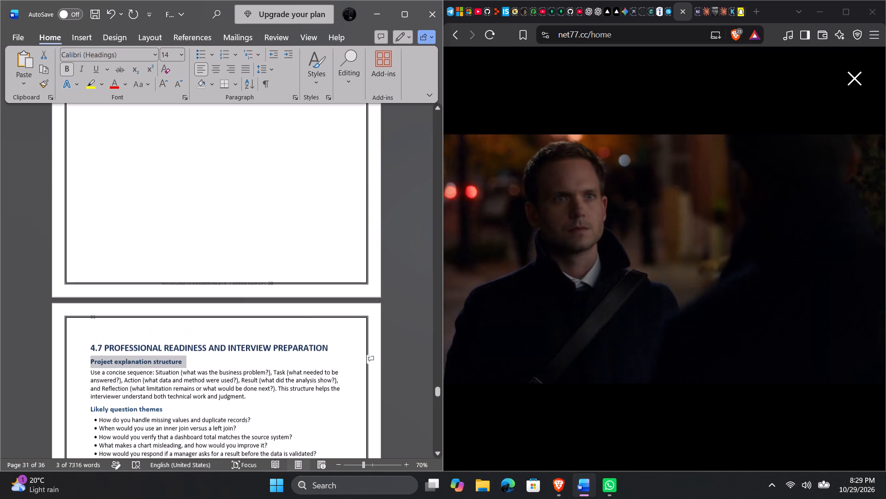
left_click(331, 352)
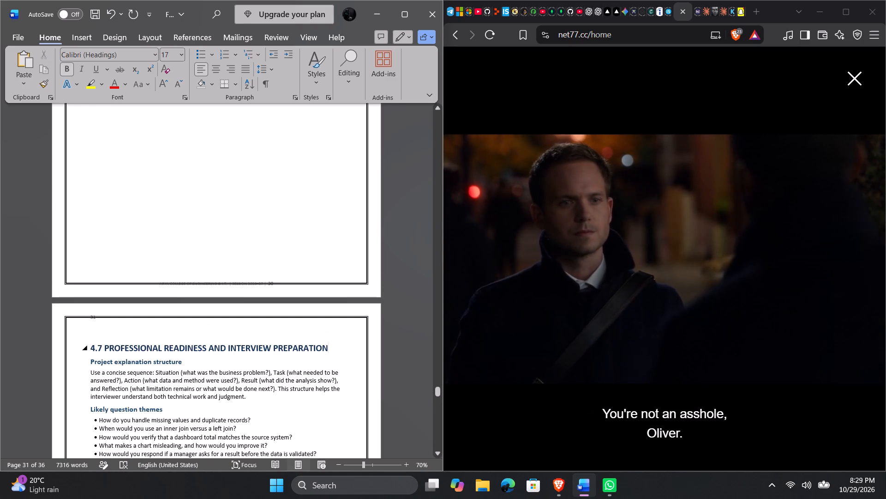
key("Return")
Look back through the pages before section 4.7, as far as the Hexanika career preparation page, to check their formatting.
scroll(331, 352, "down", 4)
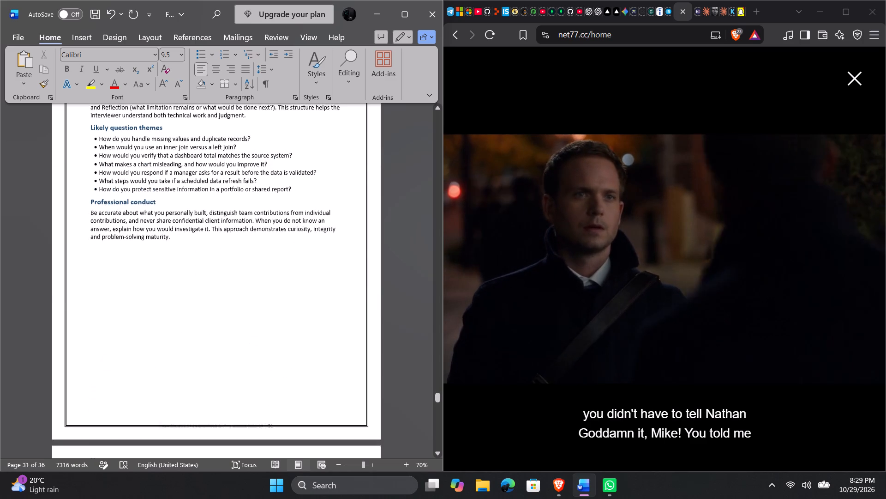
scroll(331, 352, "down", 2)
scroll(265, 258, "up", 4)
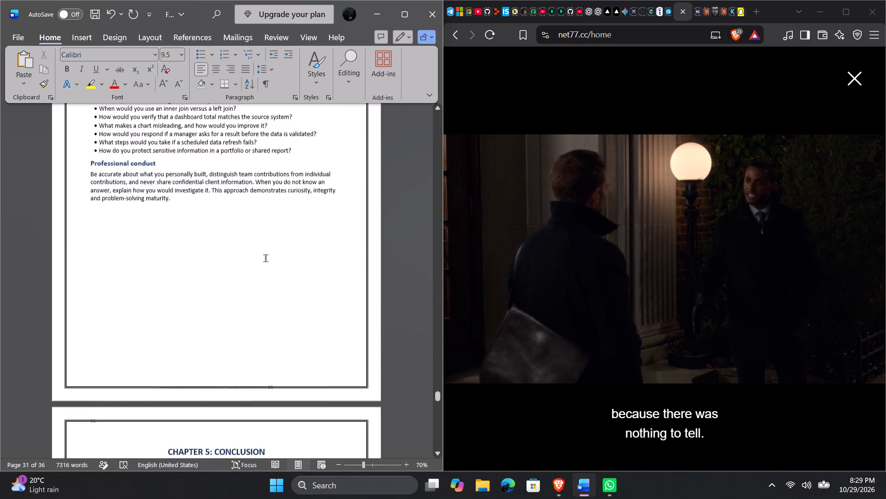
scroll(265, 258, "up", 9)
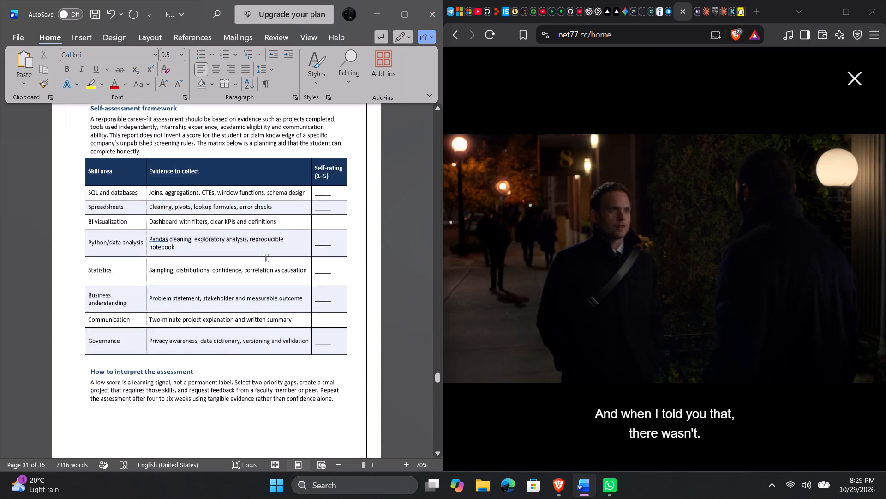
scroll(265, 258, "up", 13)
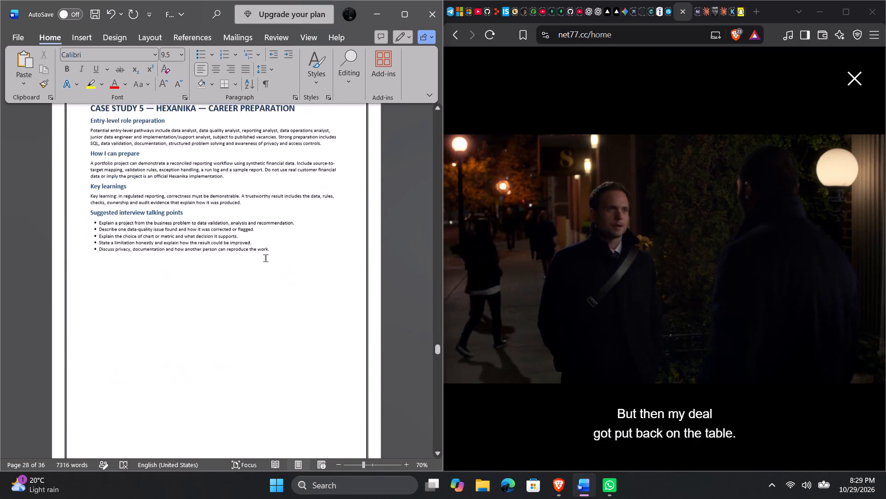
scroll(265, 258, "up", 2)
left_click(194, 337)
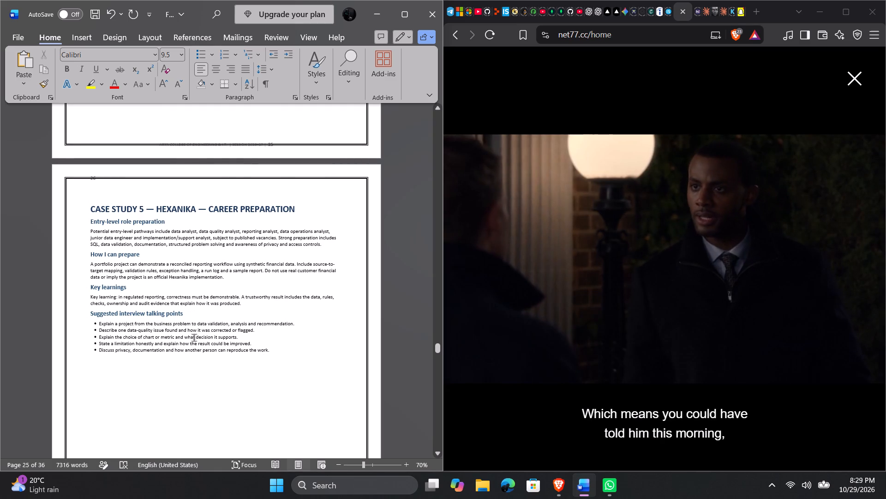
Set the table's body rows and all the text below the table in section 4.6 Practical preparation plan to 12 pt.
scroll(194, 337, "down", 11)
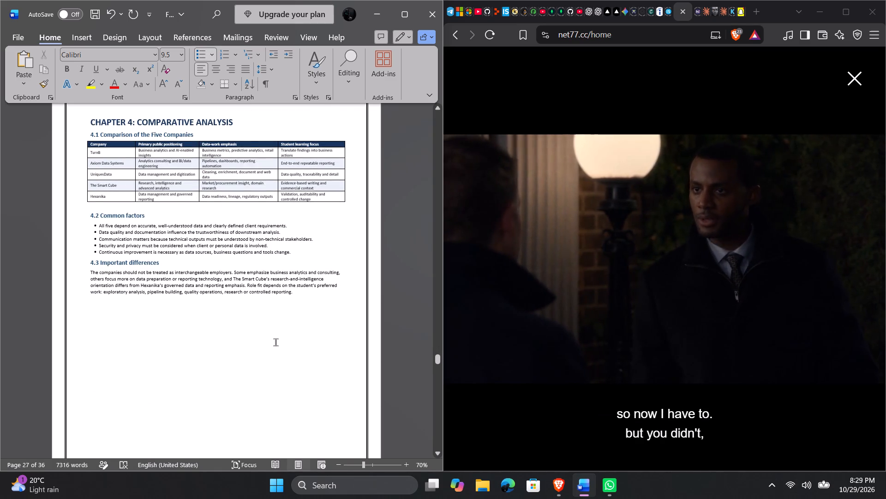
scroll(275, 342, "down", 10)
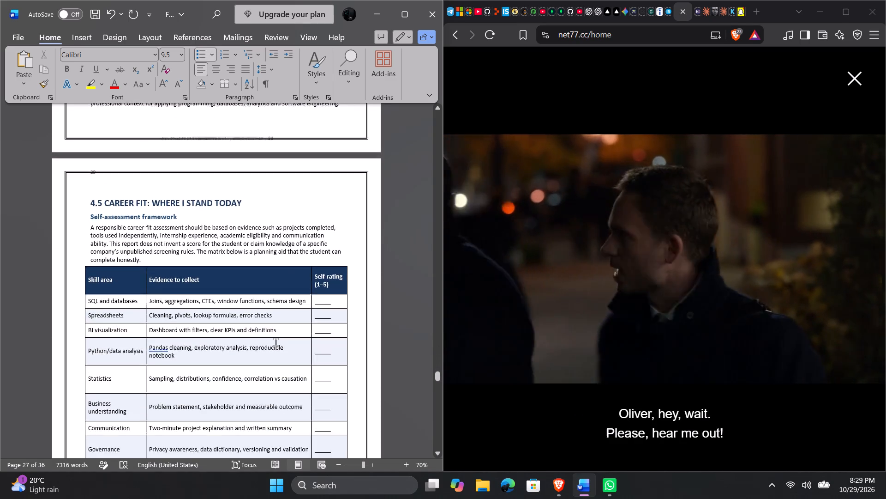
scroll(275, 342, "down", 7)
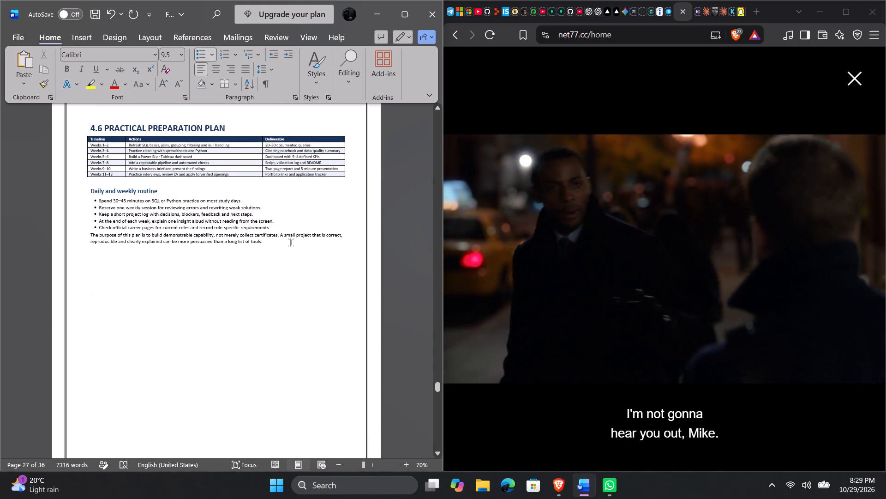
left_click_drag(294, 245, 90, 144)
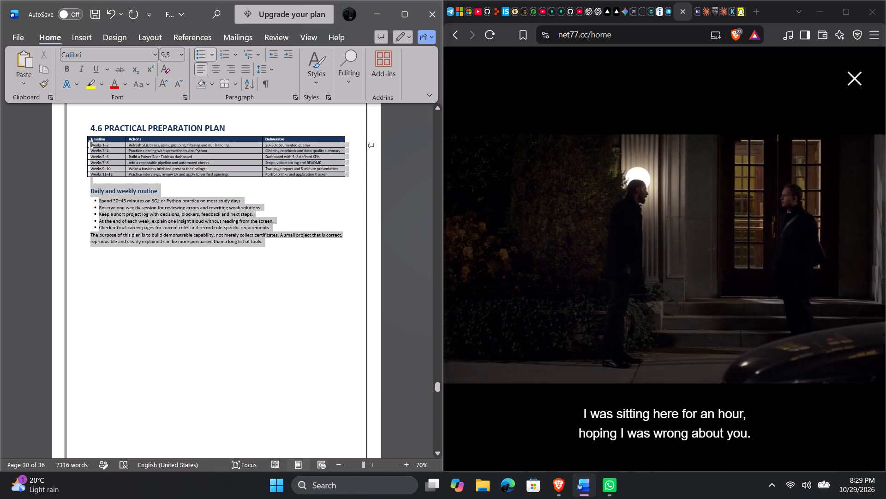
left_click_drag(90, 144, 90, 144)
left_click(168, 109)
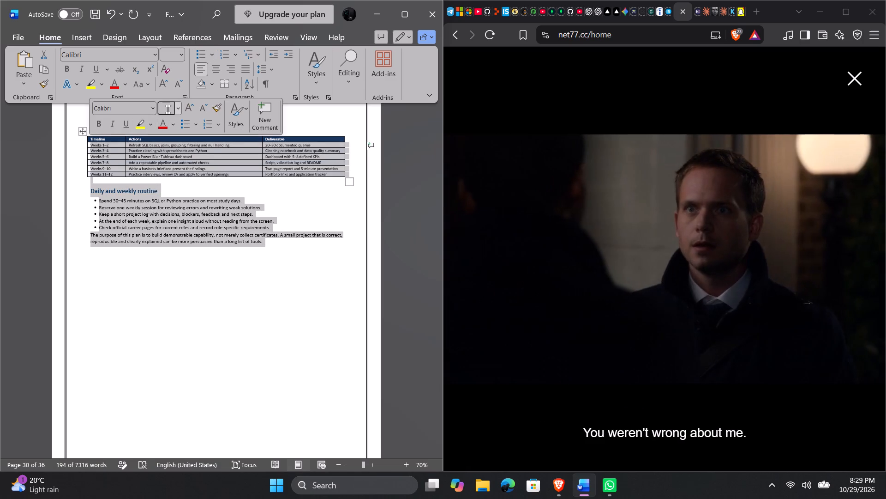
type("12")
key("Return")
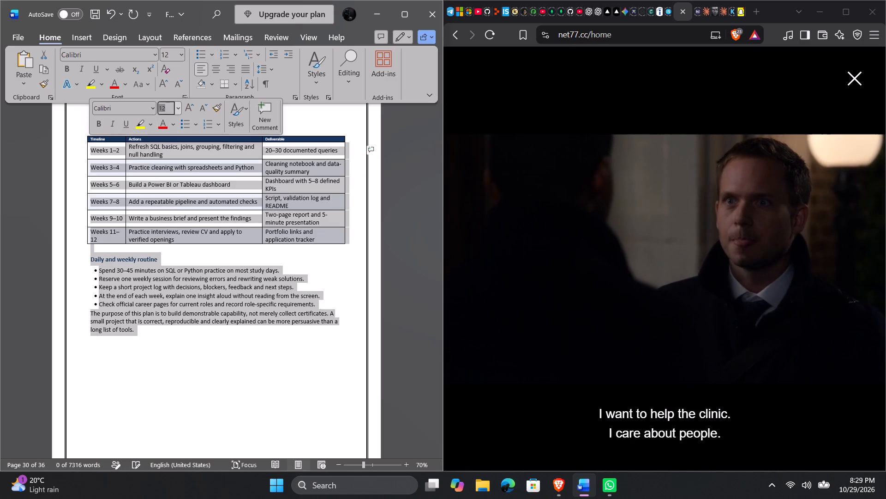
left_click(343, 254)
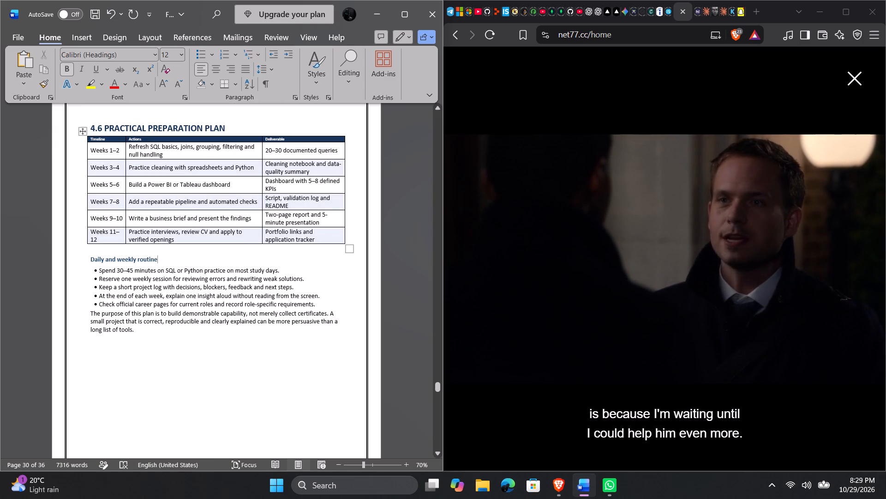
Enlarge the section 4.6 timeline table by its corner, making its rows noticeably taller.
left_click_drag(351, 249, 345, 354)
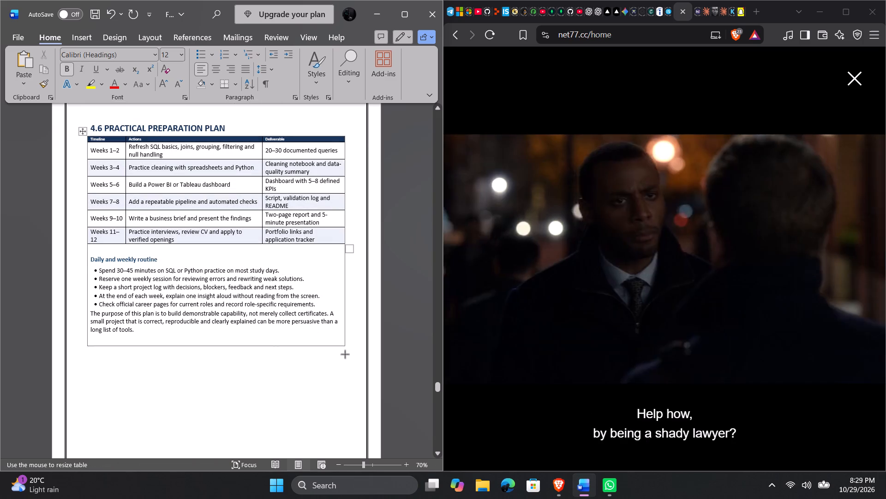
left_click_drag(345, 354, 349, 352)
Set the "Daily and weekly routine" subheading's font size to 14 pt.
scroll(349, 352, "down", 1)
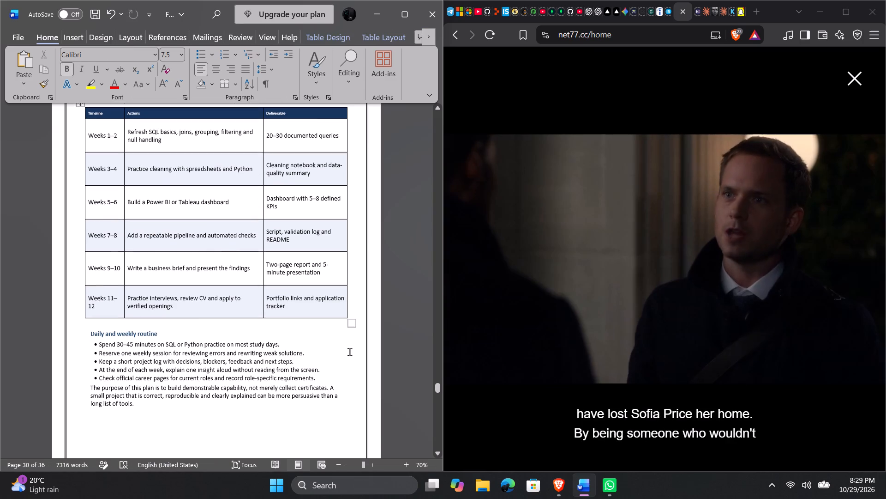
scroll(349, 352, "down", 1)
triple_click(173, 295)
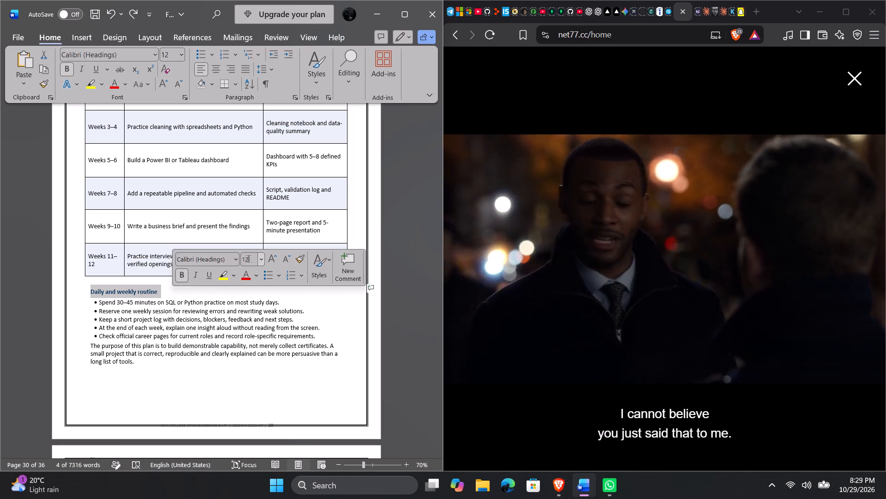
left_click(248, 258)
type("14")
key("Return")
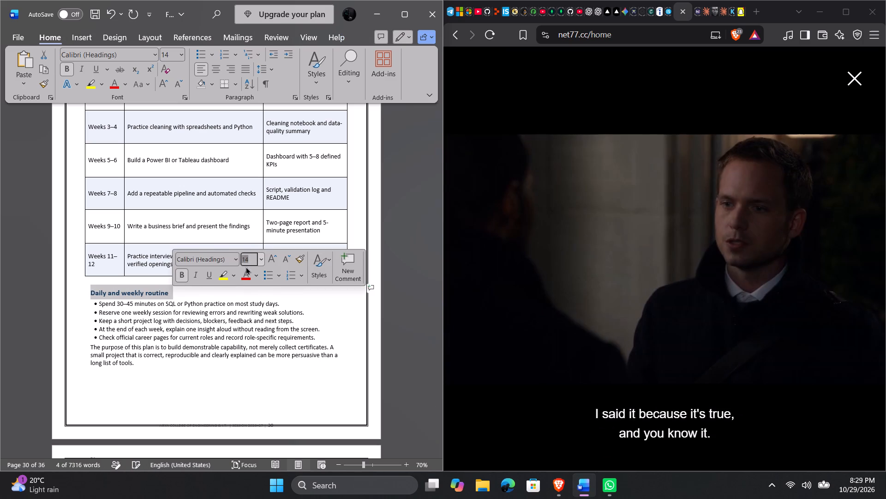
left_click(240, 392)
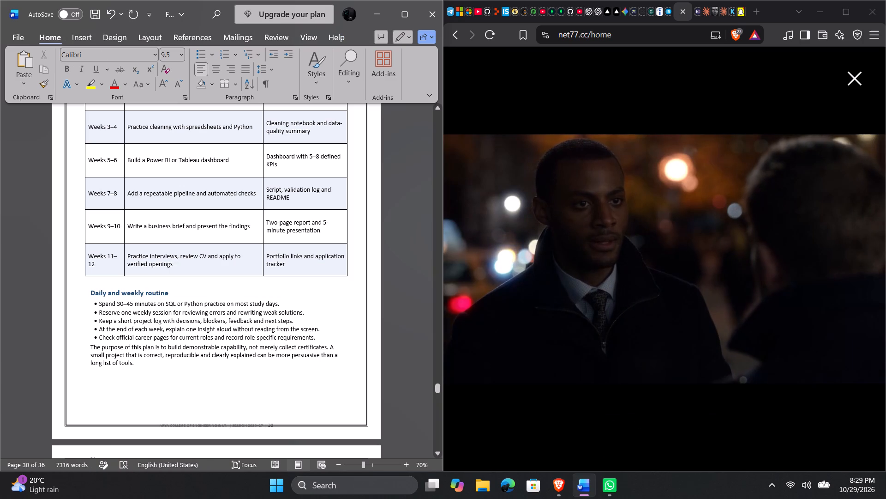
Insert a blank line between the "4.6 Practical Preparation Plan" heading and its timeline table.
scroll(240, 392, "up", 3)
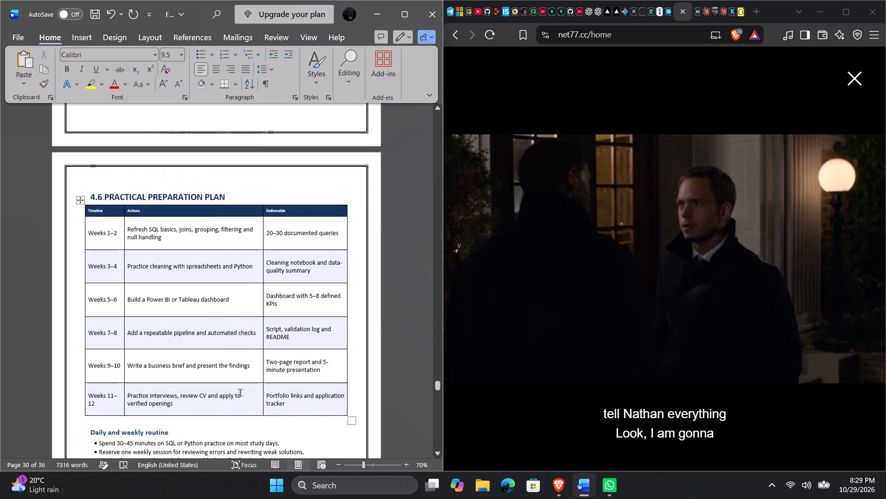
left_click(237, 196)
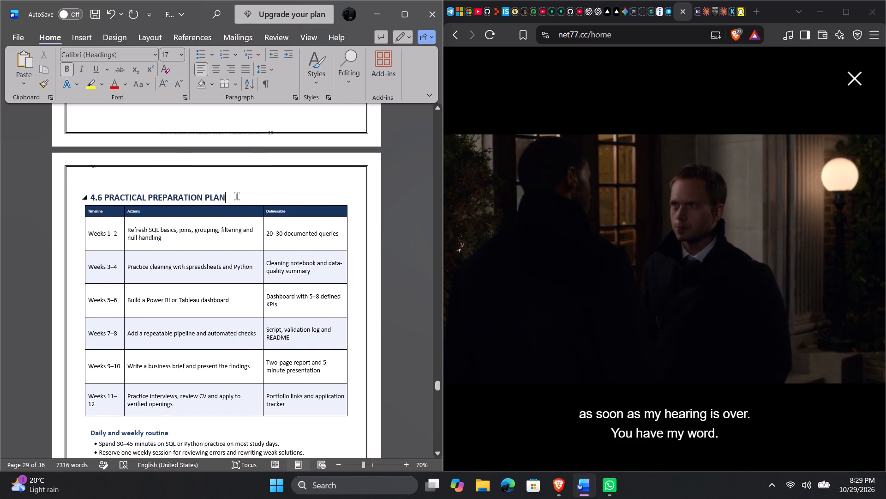
key("Return")
scroll(237, 196, "down", 6)
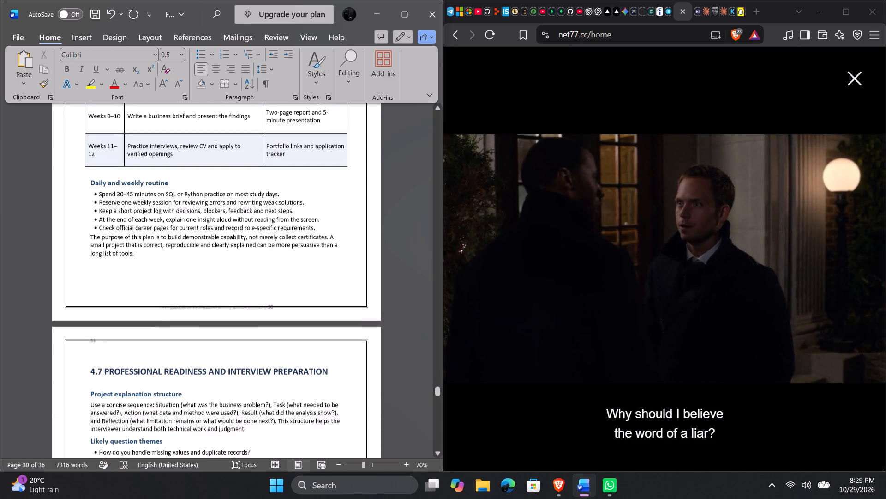
Set everything under the Chapter 4: Comparative Analysis title, from the 4.1 subheading and its table through section 4.3, to 12 pt.
scroll(237, 196, "up", 10)
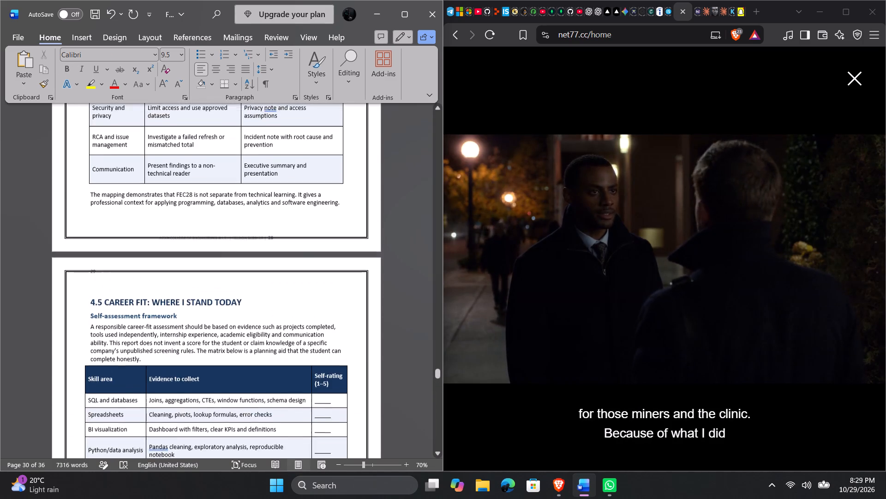
scroll(237, 196, "up", 3)
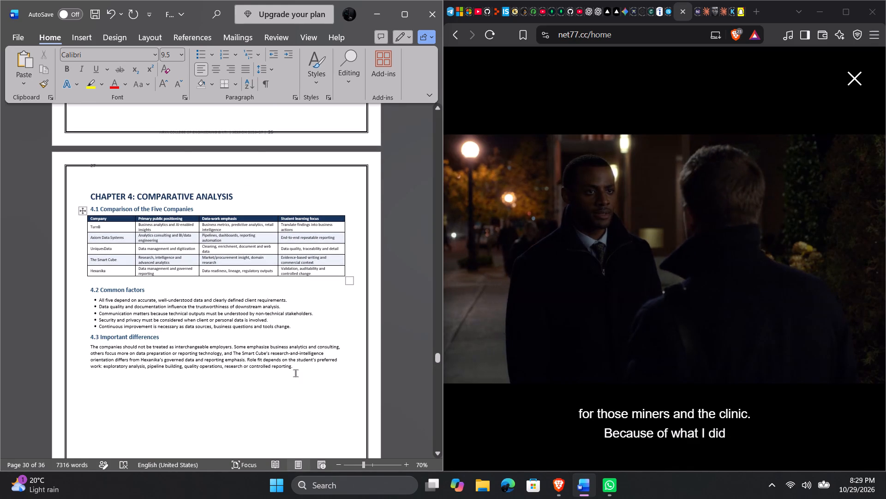
left_click_drag(296, 371, 100, 212)
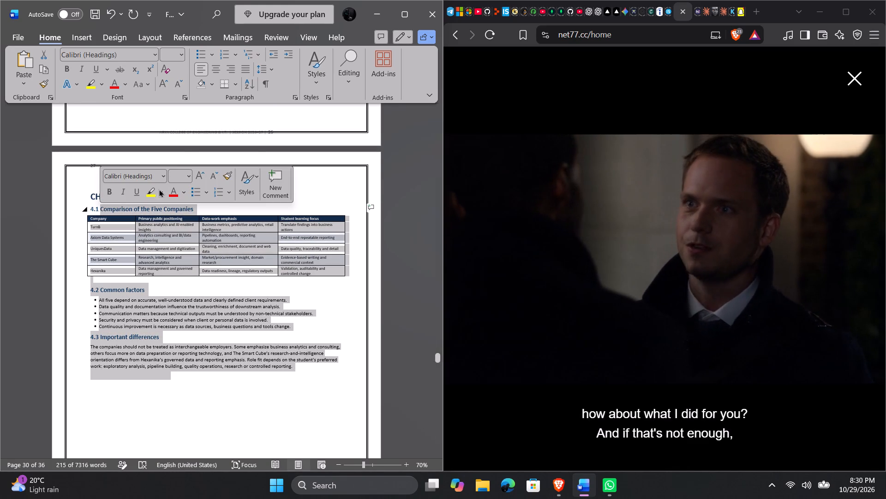
left_click(177, 179)
type("12")
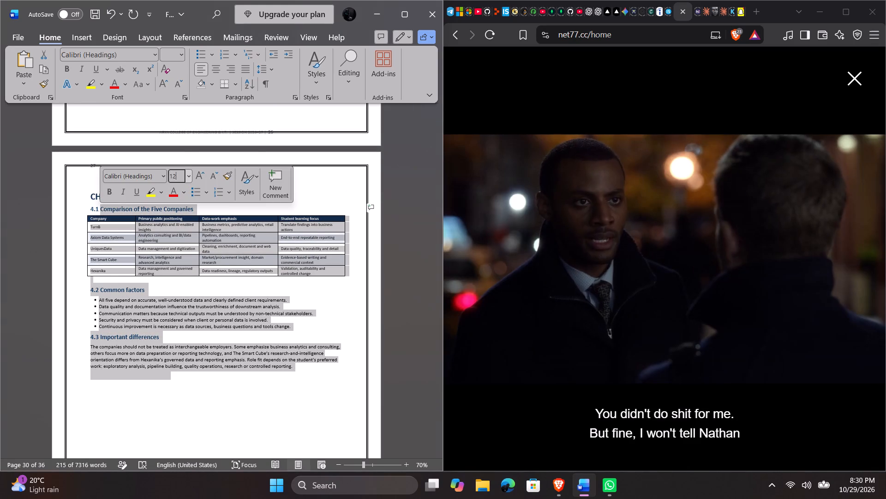
key("Return")
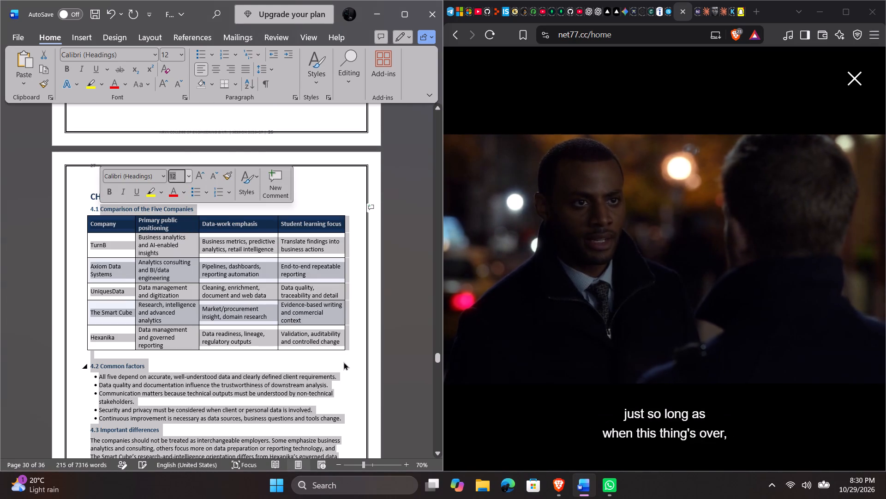
Enlarge the five-company comparison table in section 4.1 by its corner, making it slightly wider and its rows taller.
left_click(351, 357)
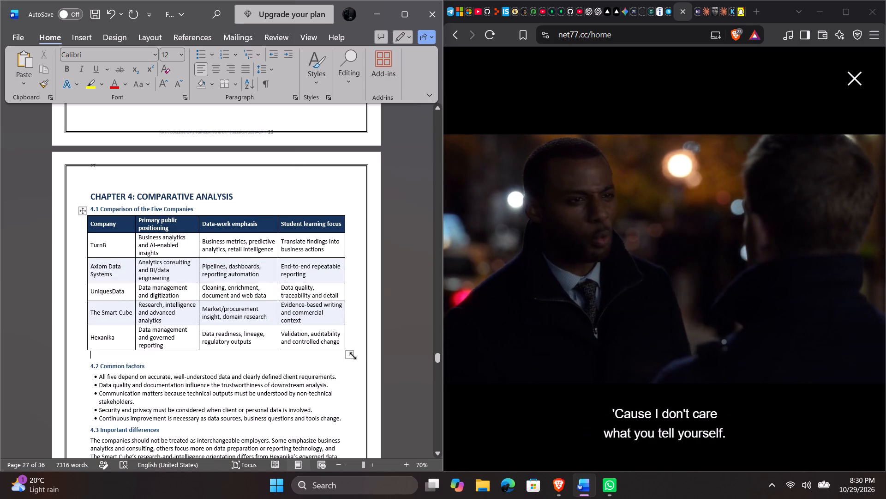
left_click_drag(353, 355, 355, 416)
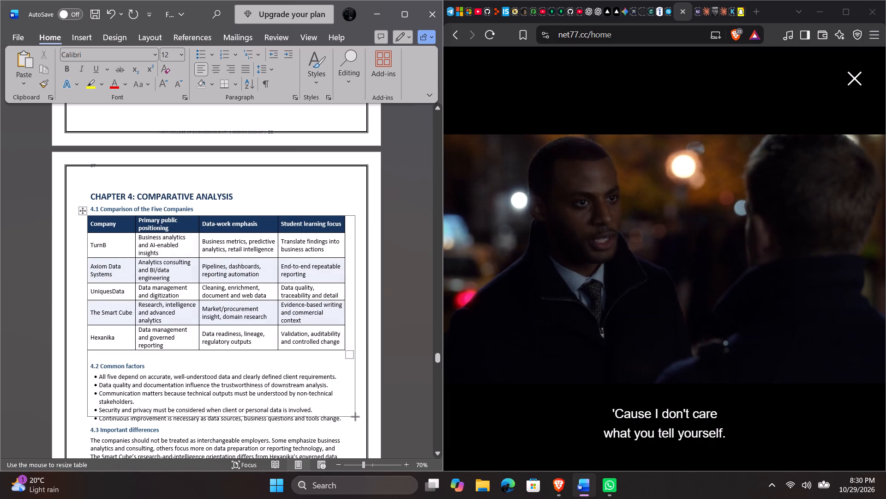
left_click_drag(355, 416, 356, 414)
scroll(356, 414, "down", 2)
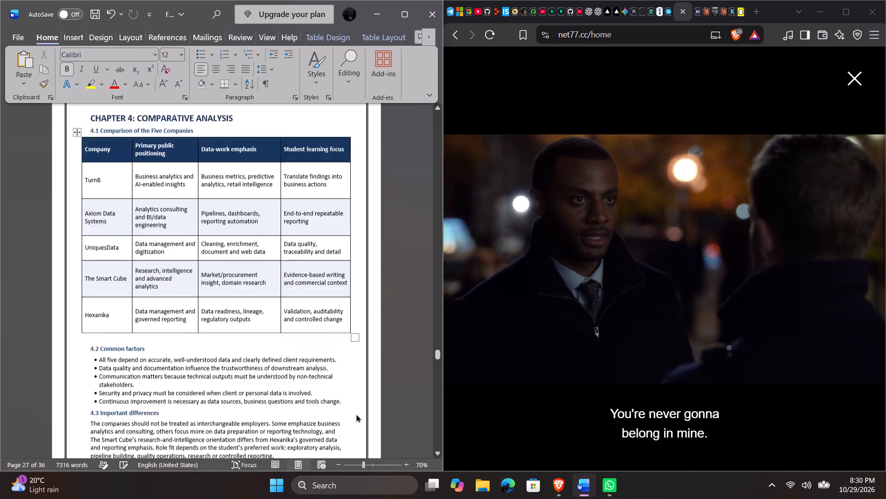
Delete the empty paragraphs between section 4.3 and the 4.4 heading to remove the blank page there.
scroll(356, 414, "down", 4)
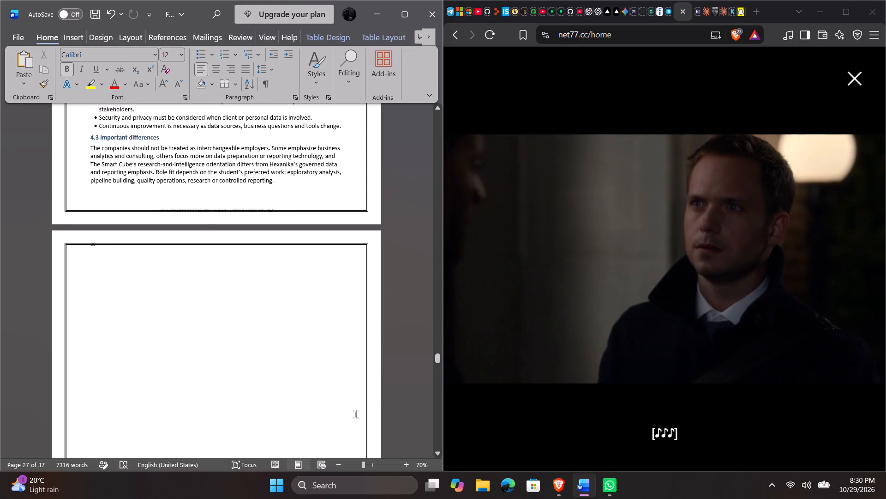
scroll(310, 370, "down", 1)
left_click(310, 370)
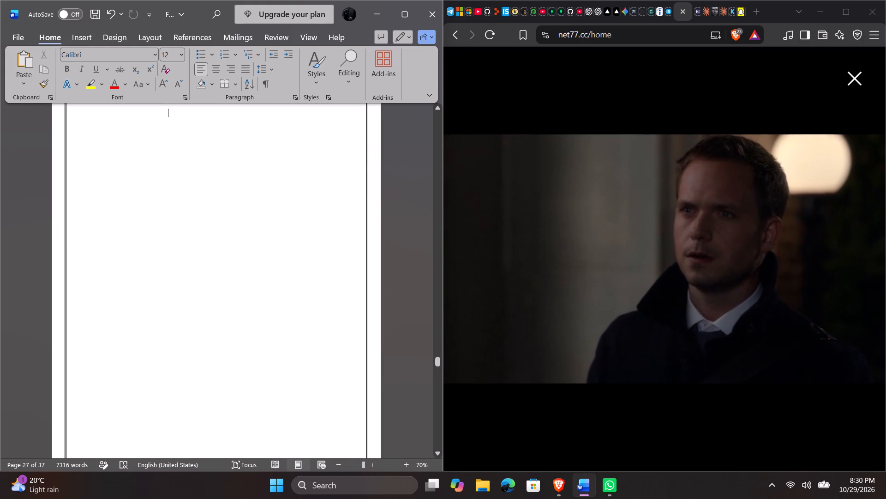
key("BackSpace")
scroll(310, 370, "up", 1)
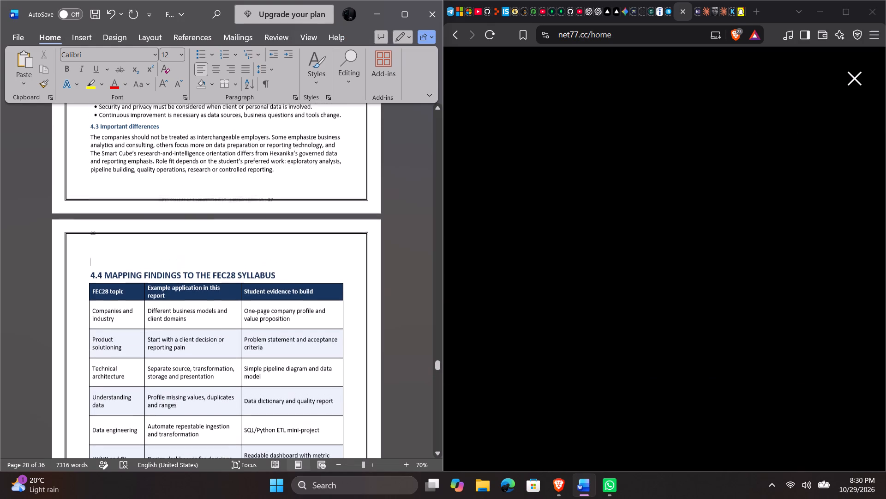
scroll(310, 370, "up", 1)
key("BackSpace")
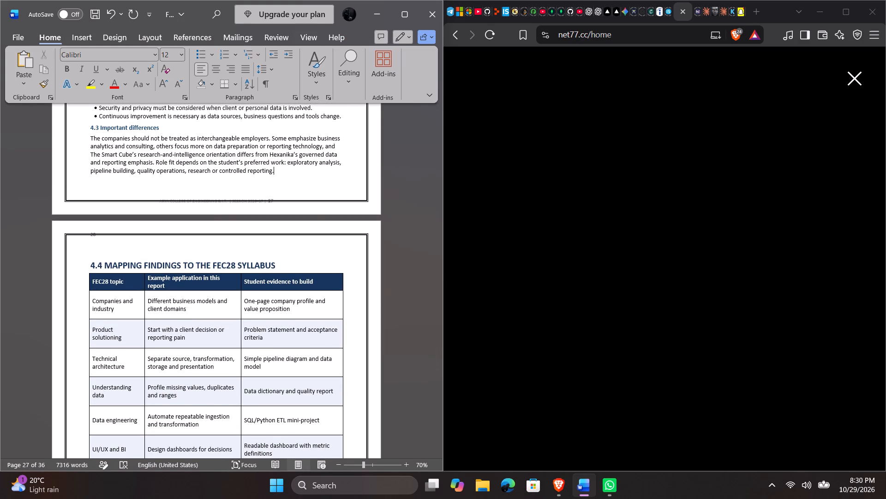
Set the "4.3 Important differences" and "4.2 Common factors" subheadings to 14 pt.
scroll(310, 370, "up", 5)
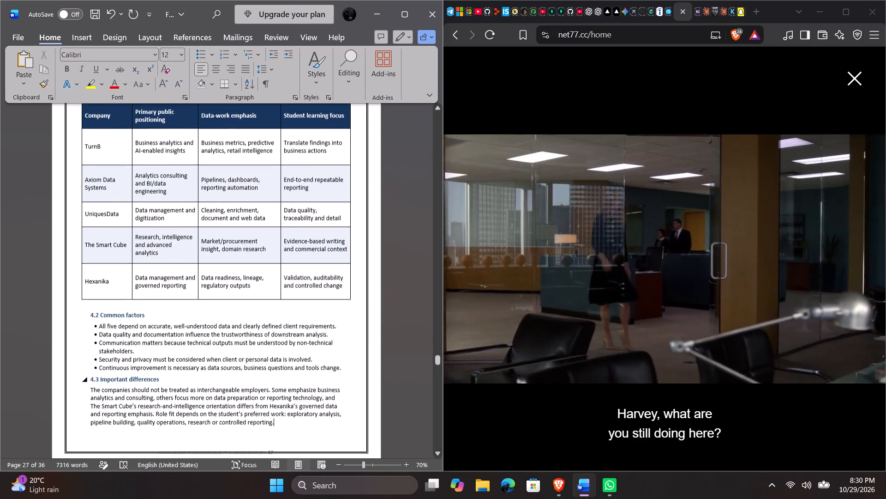
triple_click(166, 365)
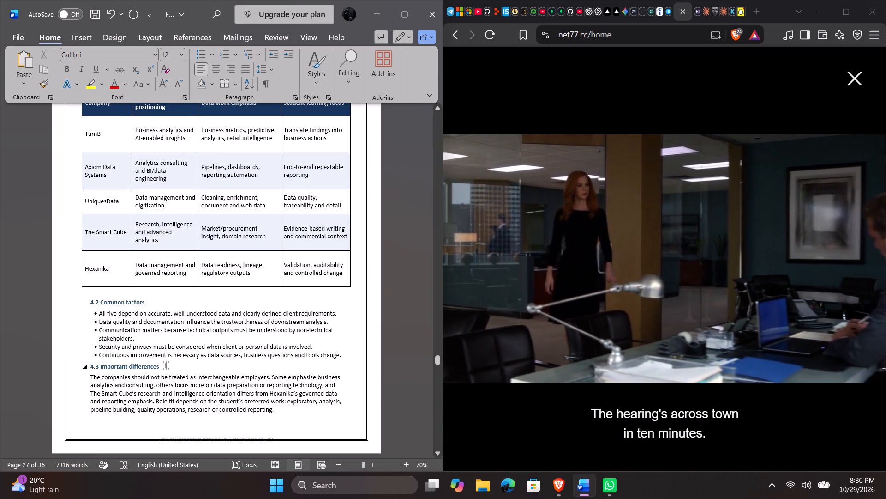
left_click(244, 328)
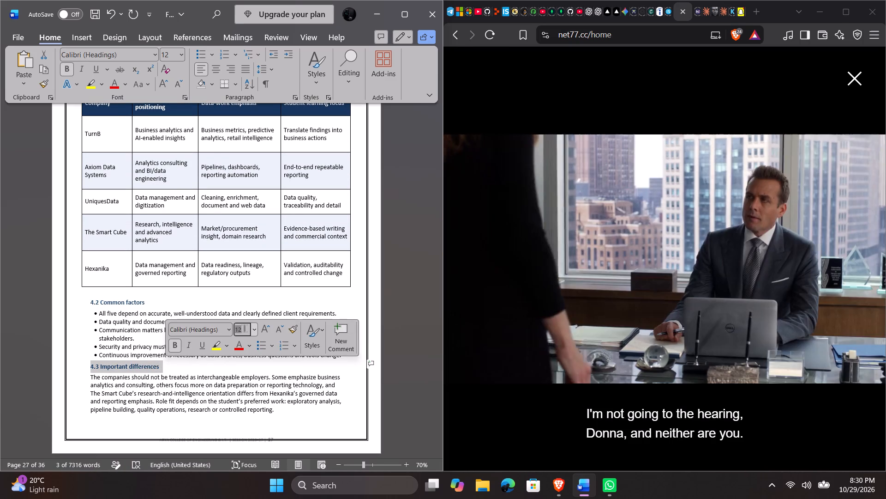
type("14")
key("Return")
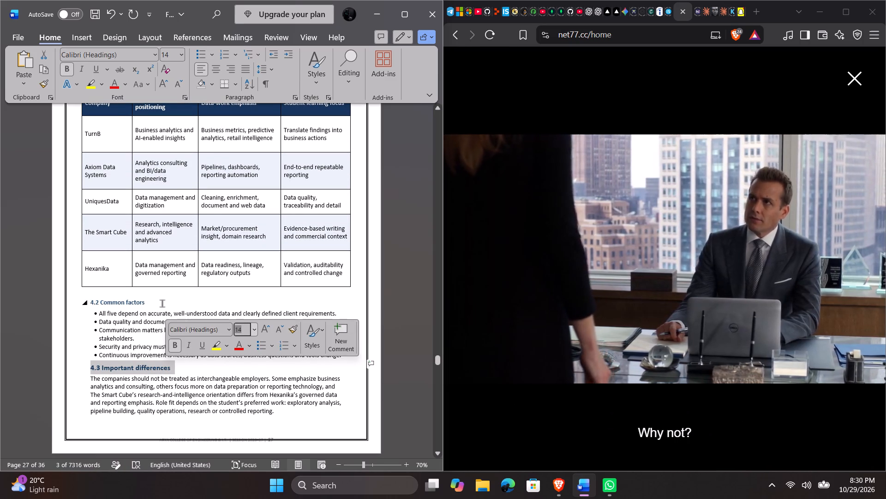
double_click(155, 299)
triple_click(155, 299)
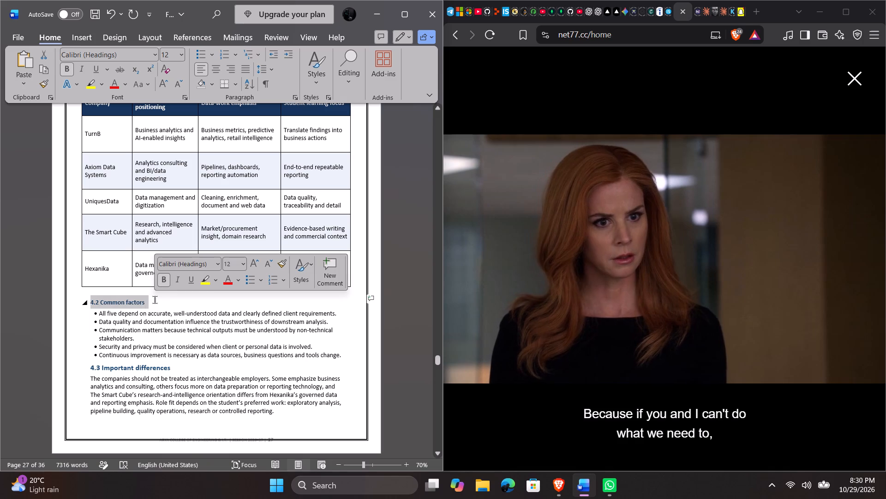
left_click(229, 265)
type("14")
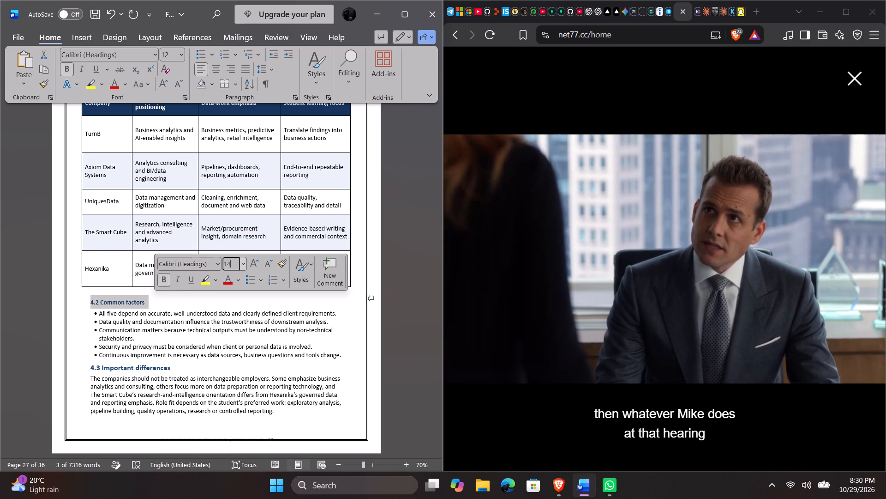
key("Return")
Set the "4.1 Comparison of the Five Companies" subheading to 14 pt.
scroll(121, 321, "up", 4)
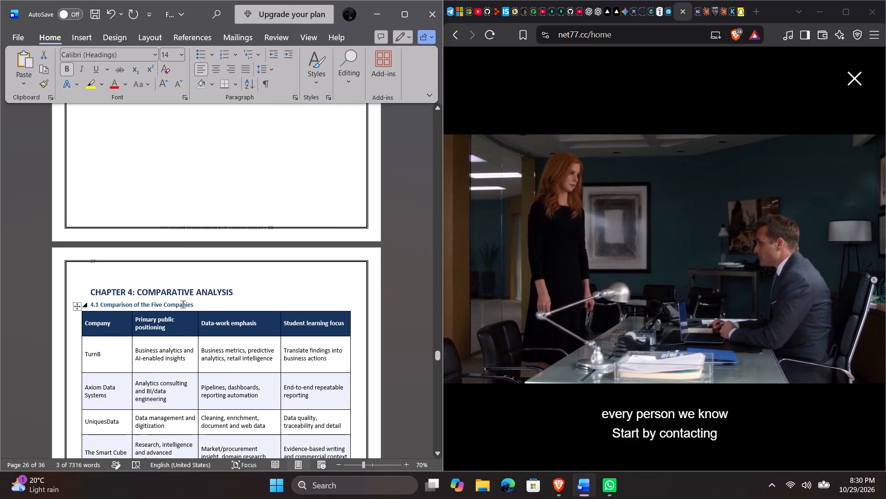
triple_click(183, 304)
left_click(254, 268)
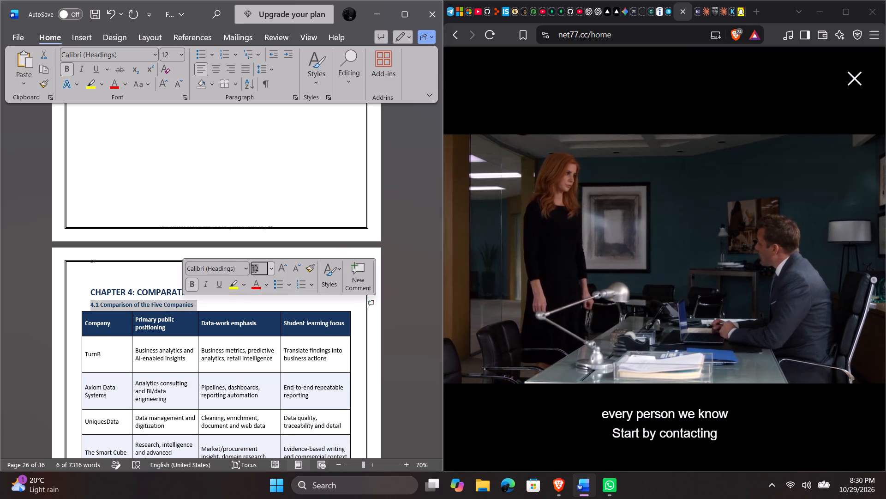
type("14")
key("Return")
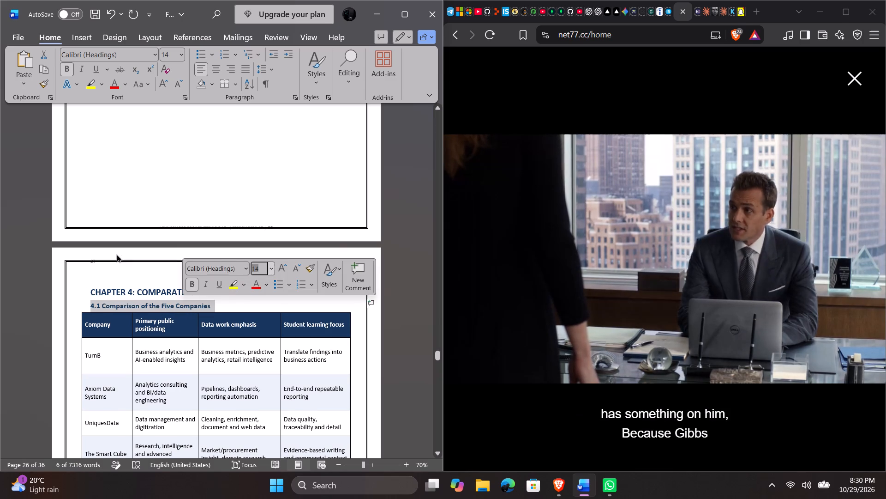
Set all the text below the "Case Study 5 — Hexanika — Career Preparation" heading to 12 pt.
scroll(120, 249, "up", 4)
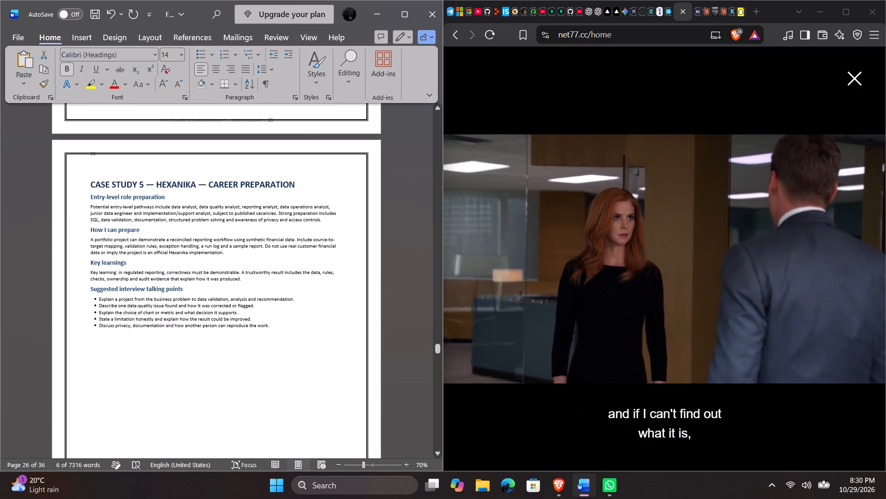
left_click_drag(275, 337, 87, 201)
left_click(158, 164)
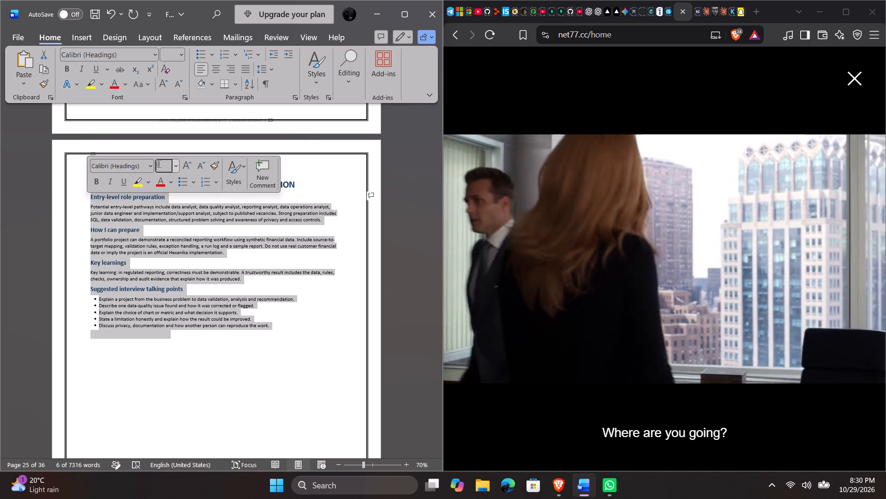
type("12")
key("Return")
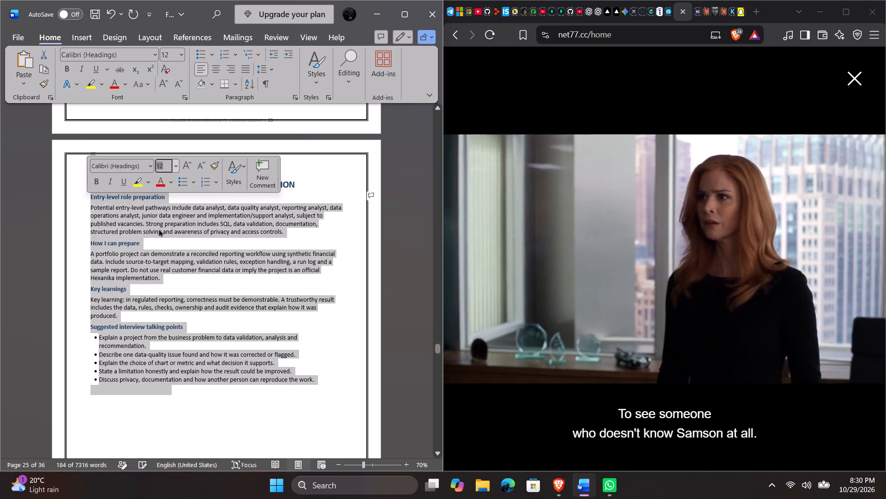
Set the "Suggested interview talking points" and "Key learnings" subheadings on the Hexanika career preparation page to 14 pt.
triple_click(184, 322)
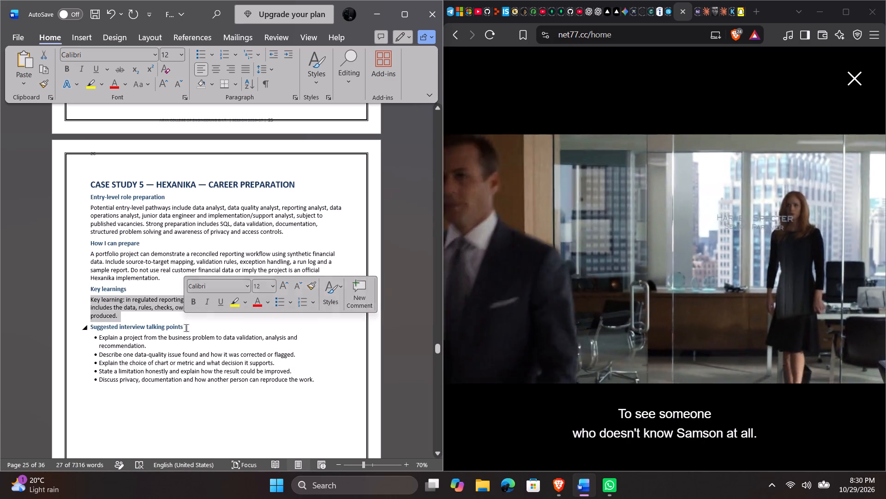
triple_click(189, 335)
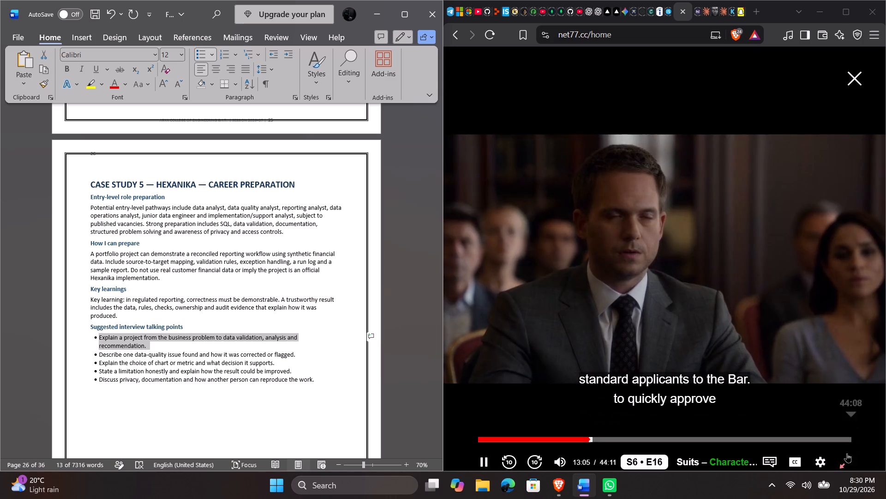
triple_click(193, 325)
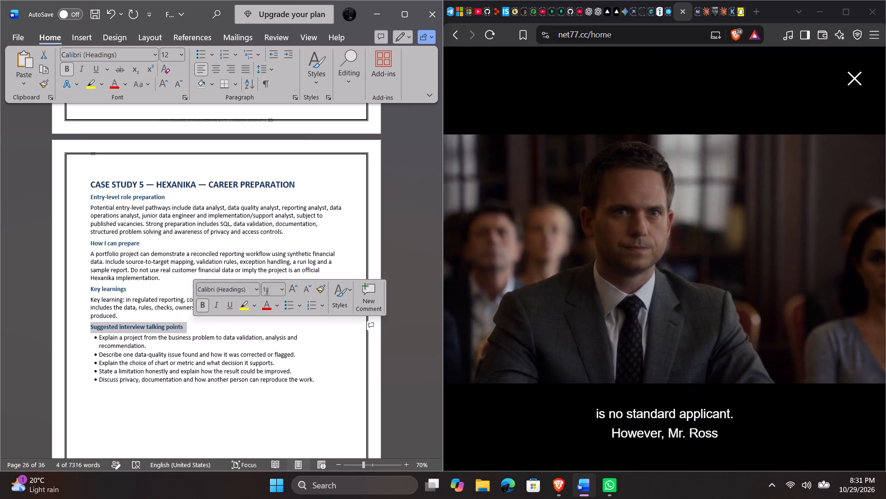
left_click(269, 289)
type("14")
key("Return")
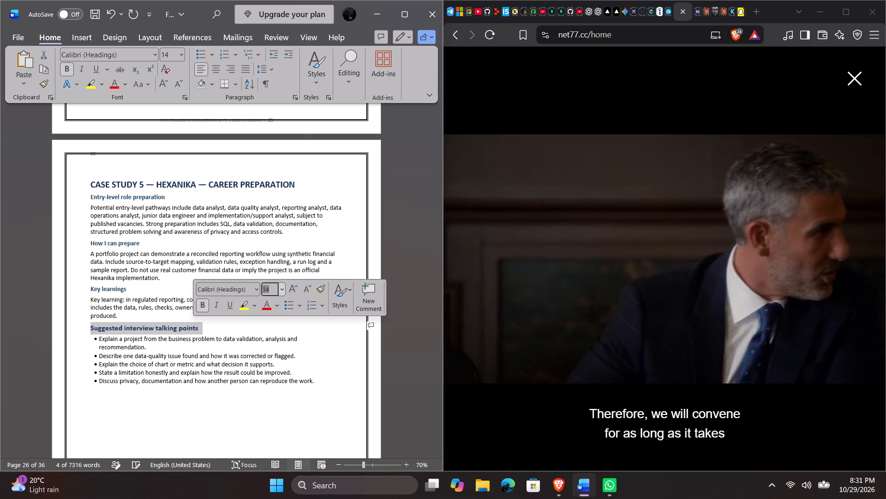
double_click(157, 292)
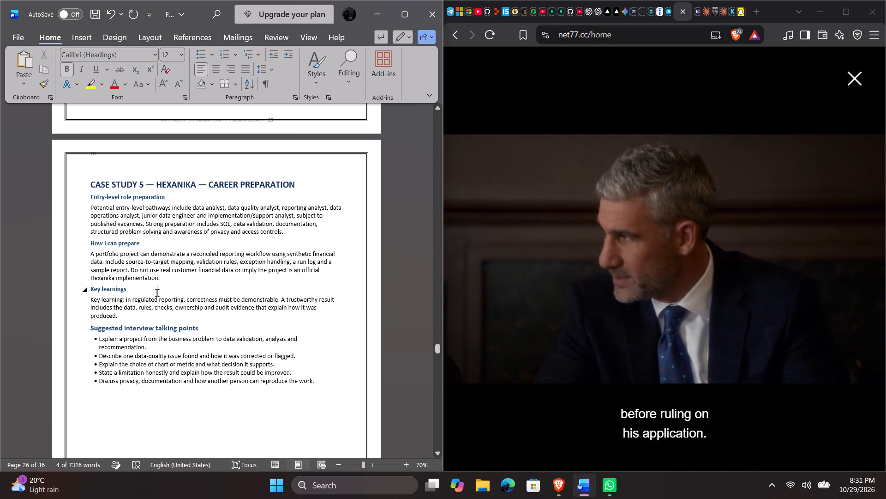
triple_click(157, 292)
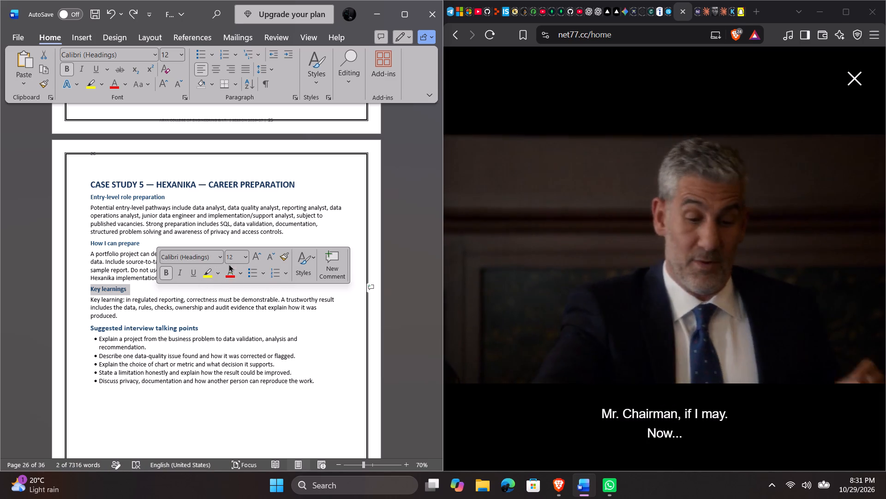
left_click(231, 259)
type("14")
key("Return")
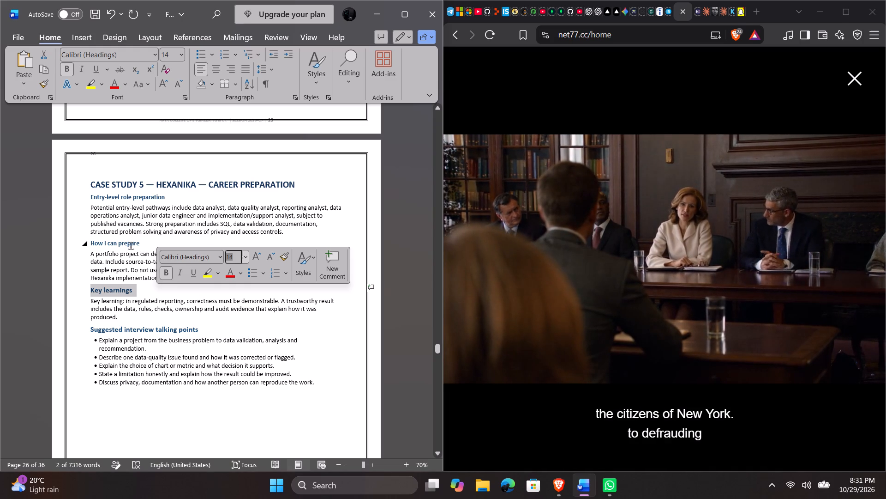
Set the "How I can prepare" and "Entry-level role preparation" subheadings on the Hexanika career preparation page to 14 pt.
left_click(146, 251)
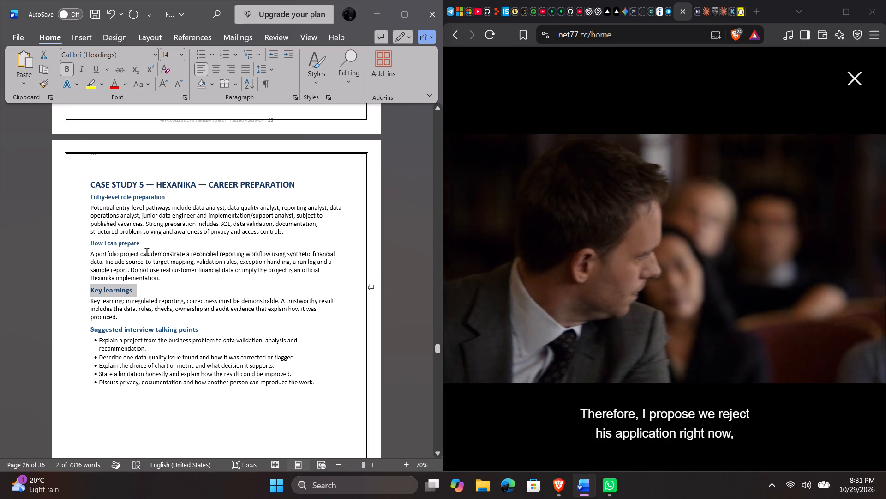
triple_click(141, 245)
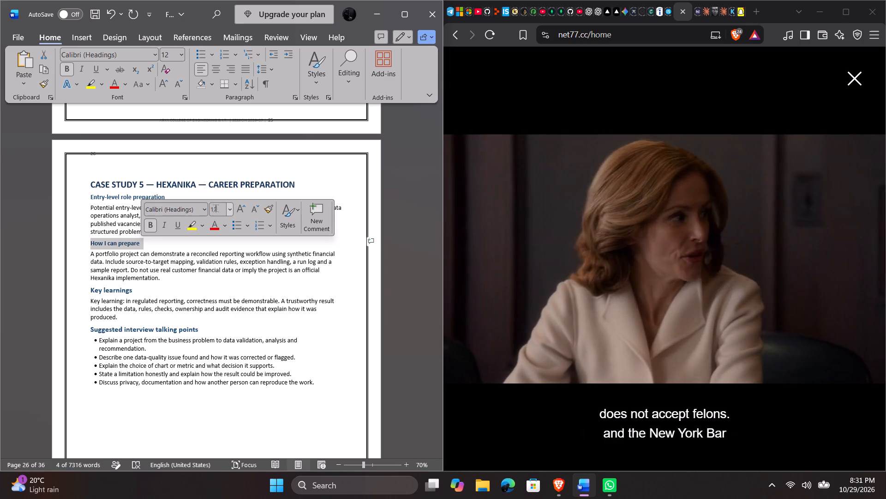
left_click(217, 208)
type("14")
key("Return")
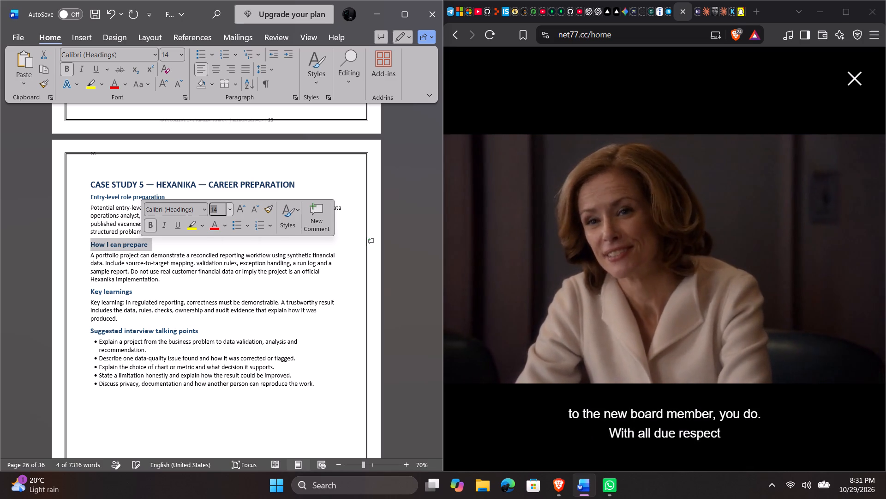
left_click(173, 193)
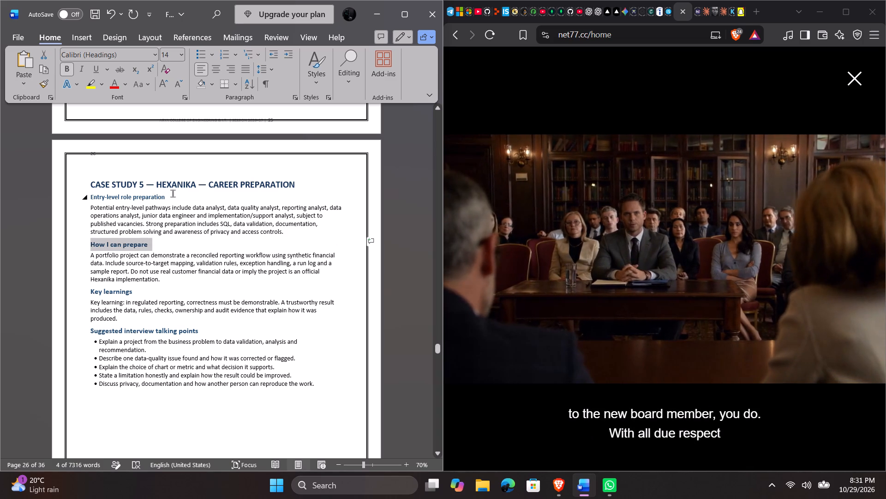
triple_click(173, 195)
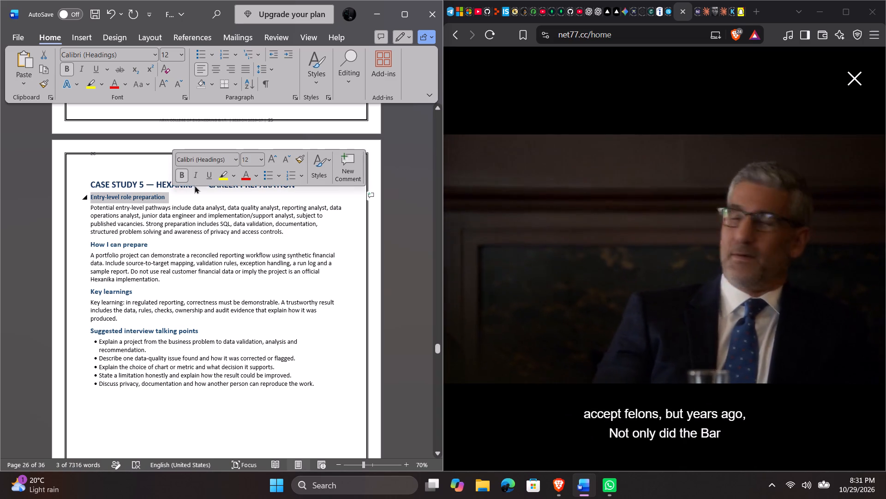
left_click(252, 160)
type("14")
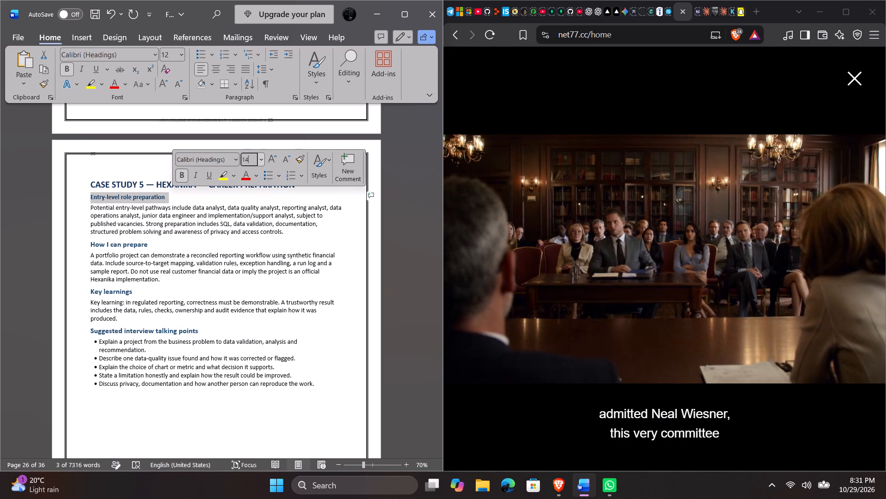
key("Return")
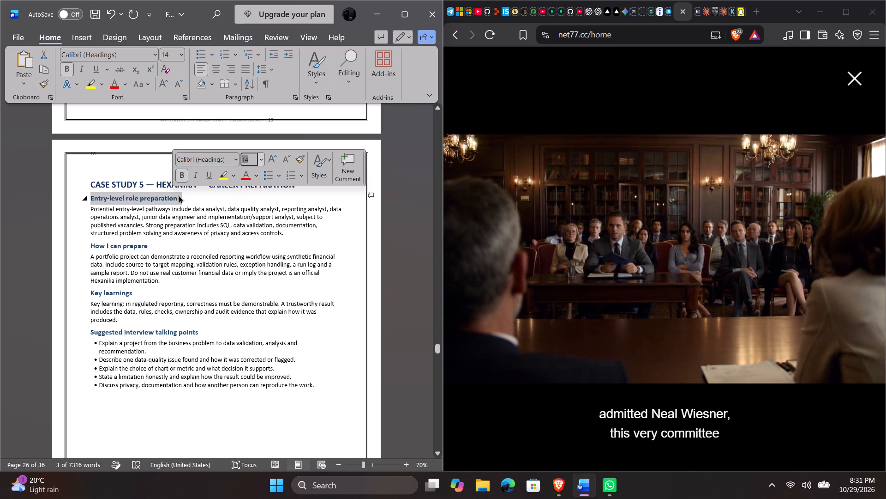
left_click(178, 195)
Insert a blank line below the "Case Study 5 — Hexanika — Career Preparation" heading.
left_click(306, 184)
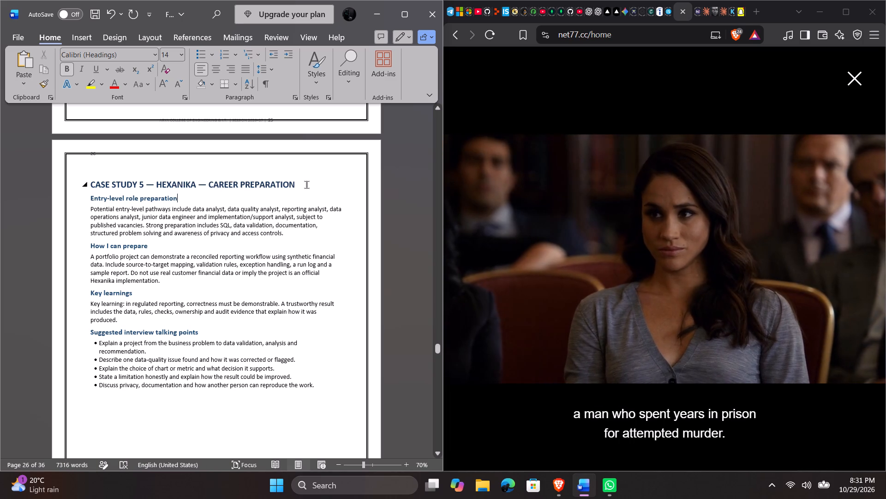
key("Return")
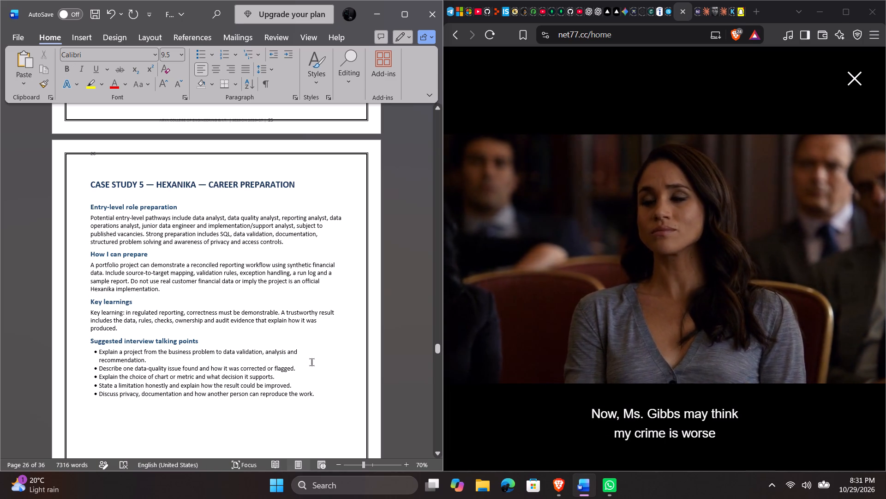
Add a colon after the Hexanika "Suggested interview talking points" subheading and insert a blank line below it.
scroll(241, 346, "down", 3)
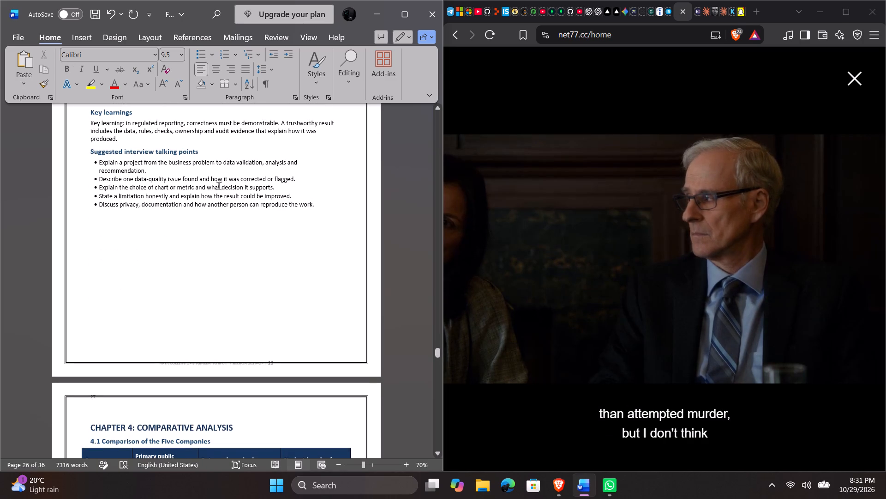
left_click(207, 154)
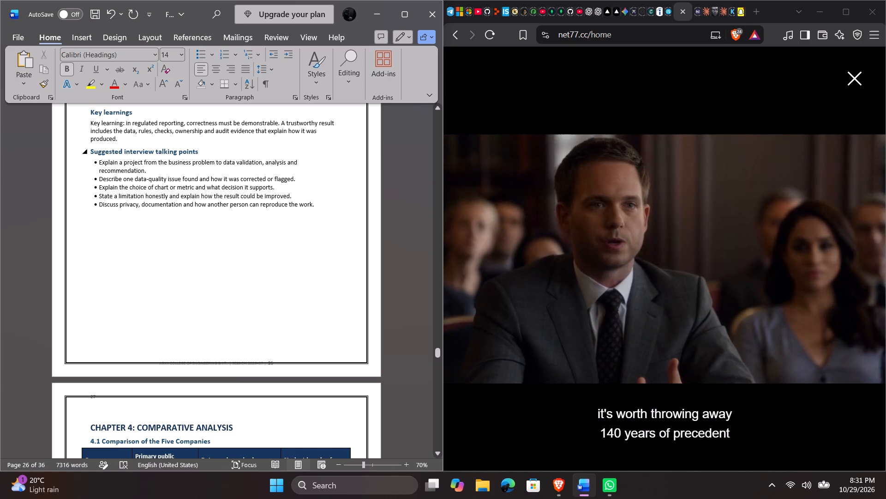
key("shift+colon")
key("Return")
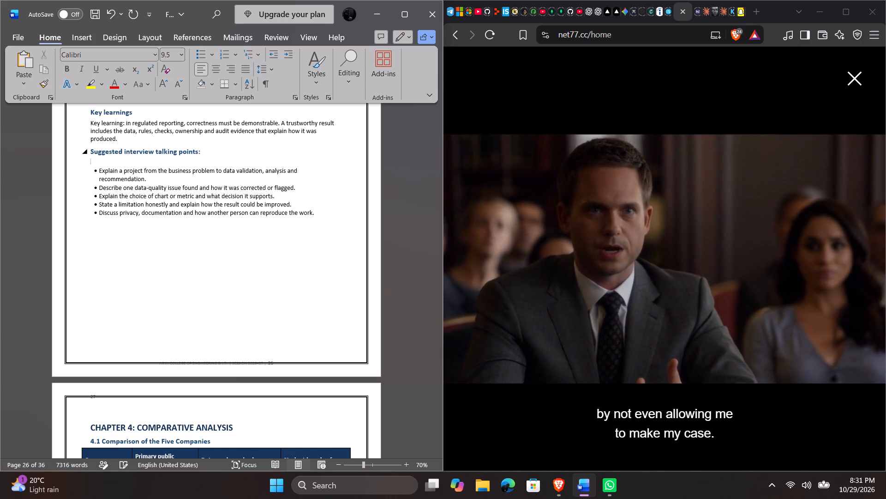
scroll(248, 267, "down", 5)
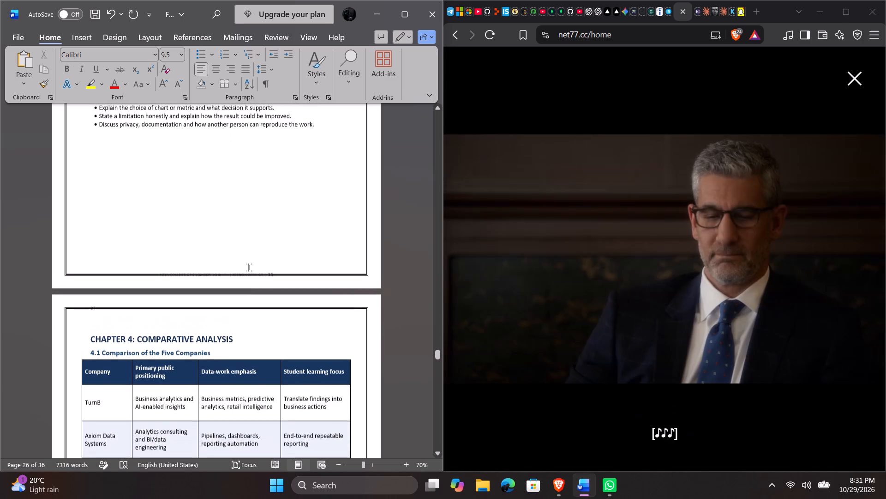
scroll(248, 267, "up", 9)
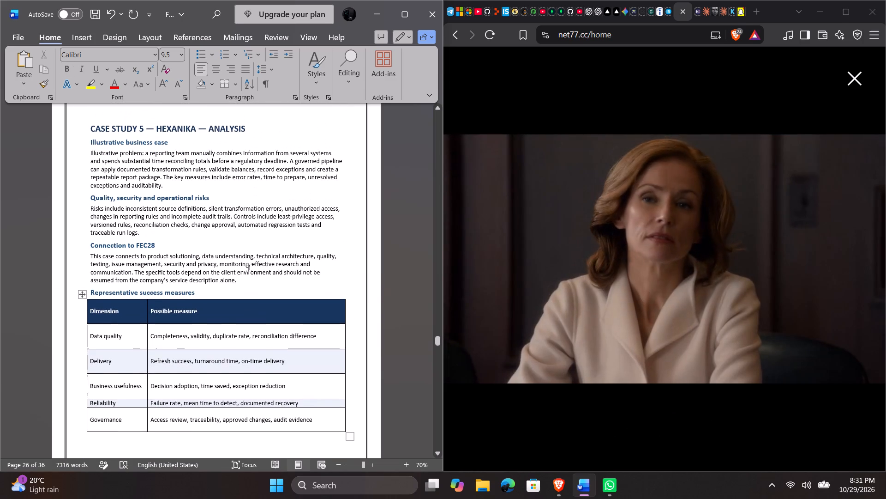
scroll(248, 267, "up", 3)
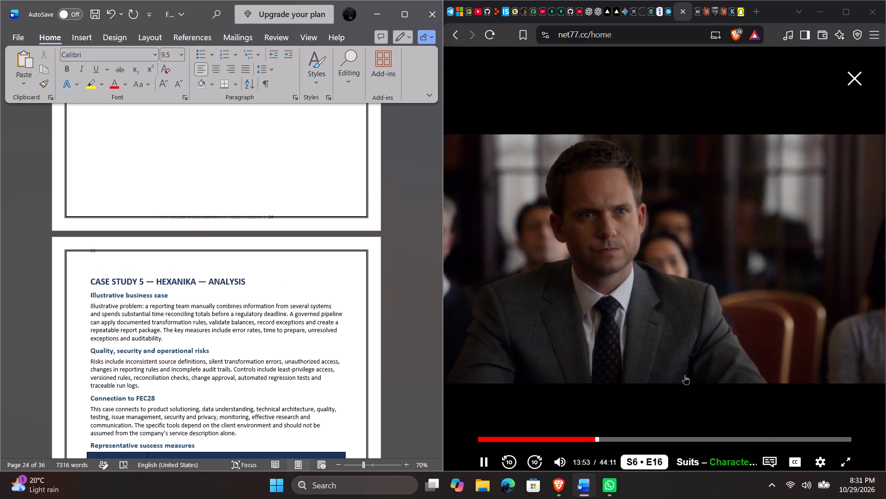
Switch to the Brave browser and skip the playing episode back in several short jumps.
left_click(685, 375)
left_click(685, 375)
key("Left")
key("Left")
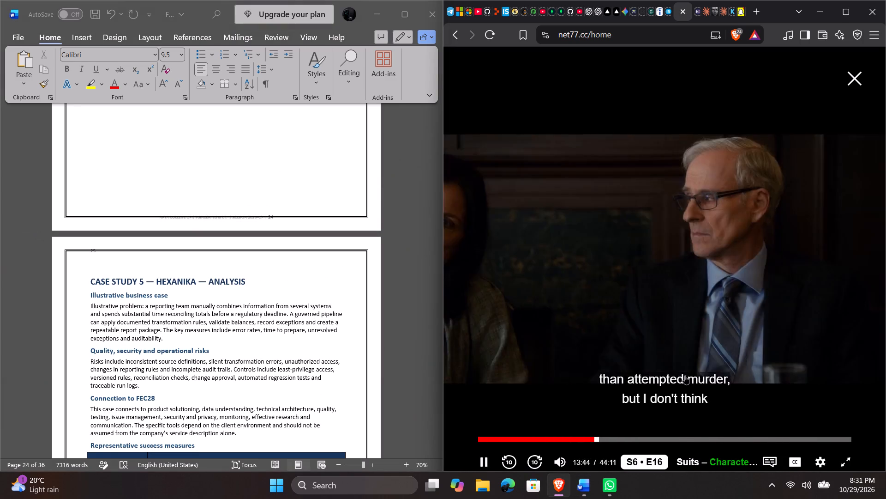
key("Left")
key("Left")
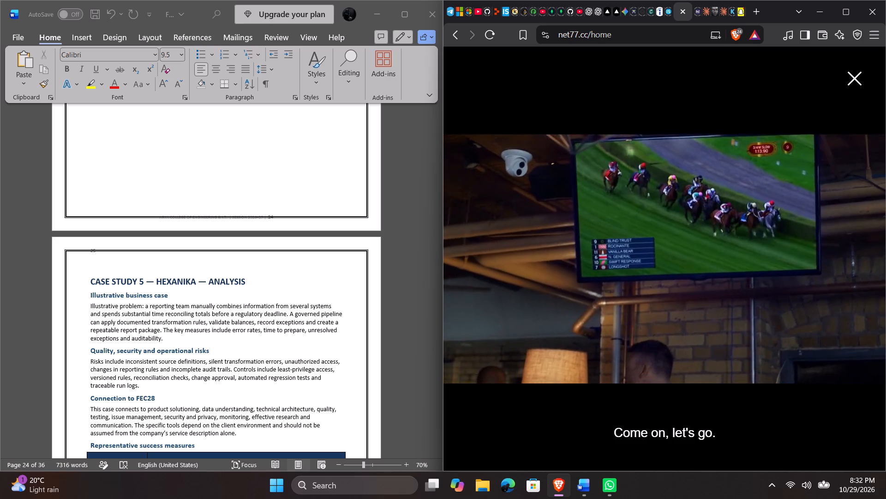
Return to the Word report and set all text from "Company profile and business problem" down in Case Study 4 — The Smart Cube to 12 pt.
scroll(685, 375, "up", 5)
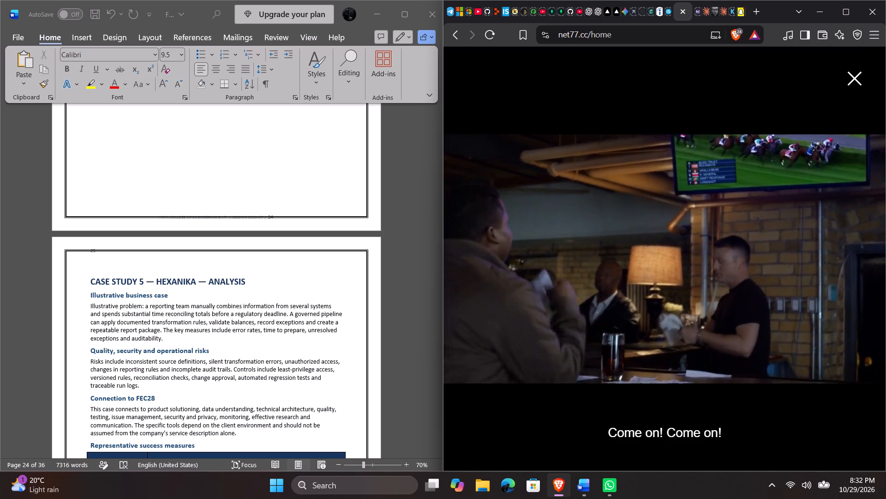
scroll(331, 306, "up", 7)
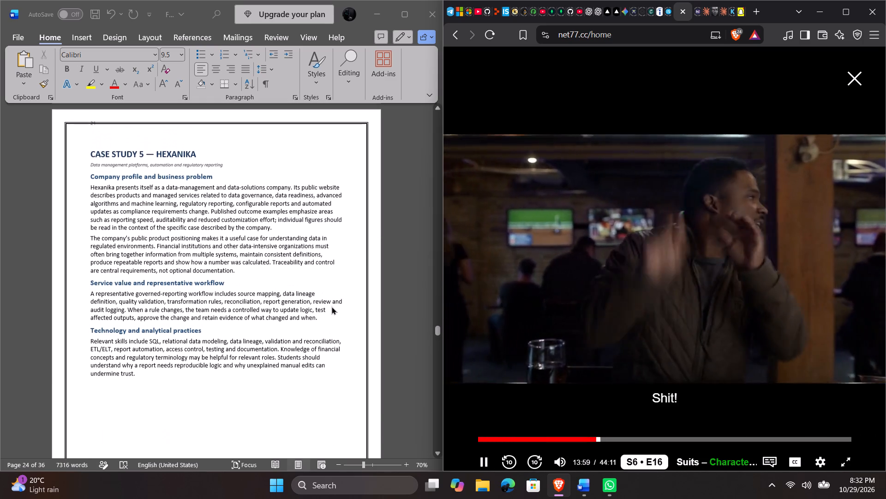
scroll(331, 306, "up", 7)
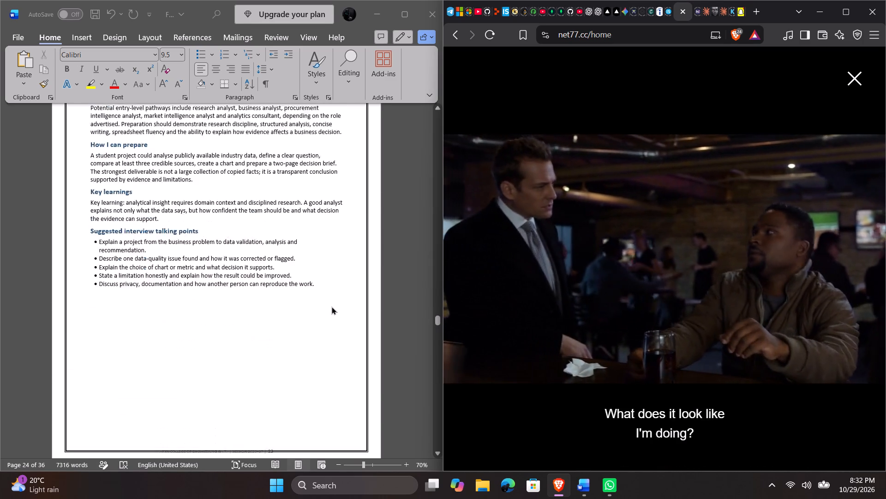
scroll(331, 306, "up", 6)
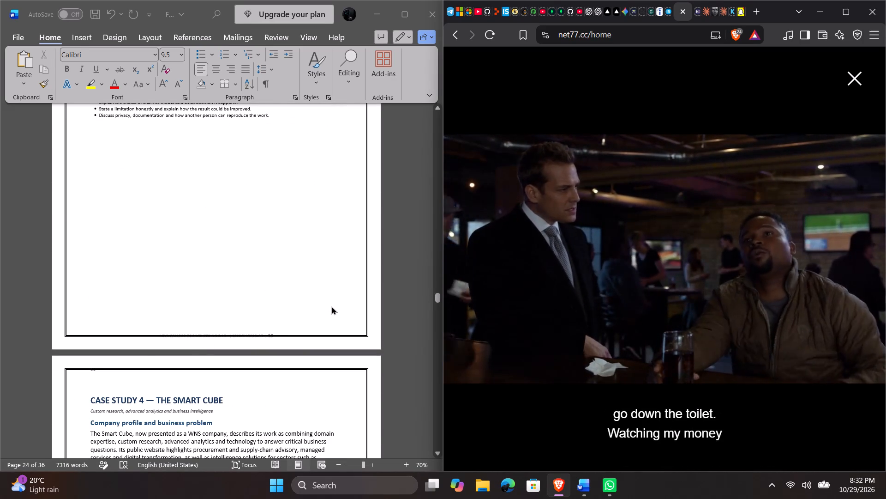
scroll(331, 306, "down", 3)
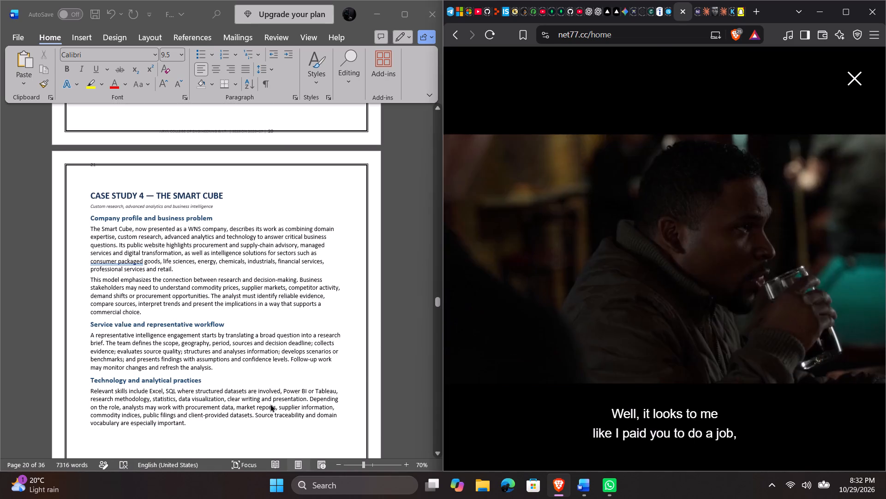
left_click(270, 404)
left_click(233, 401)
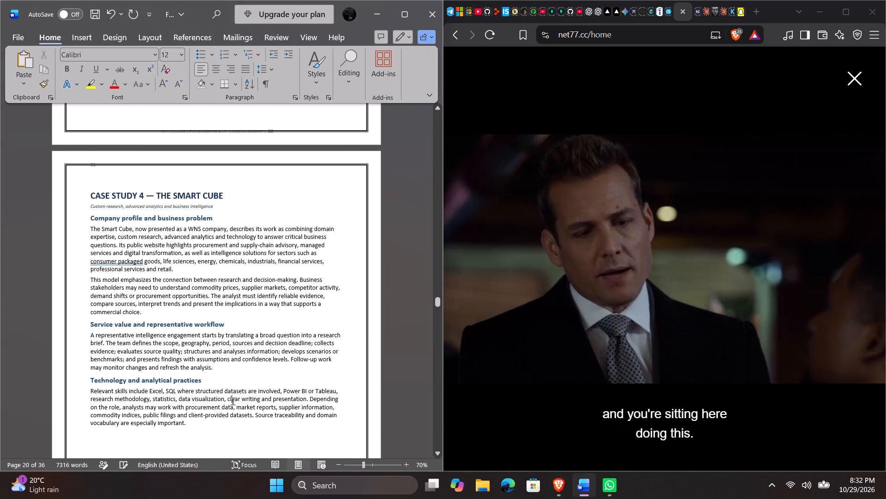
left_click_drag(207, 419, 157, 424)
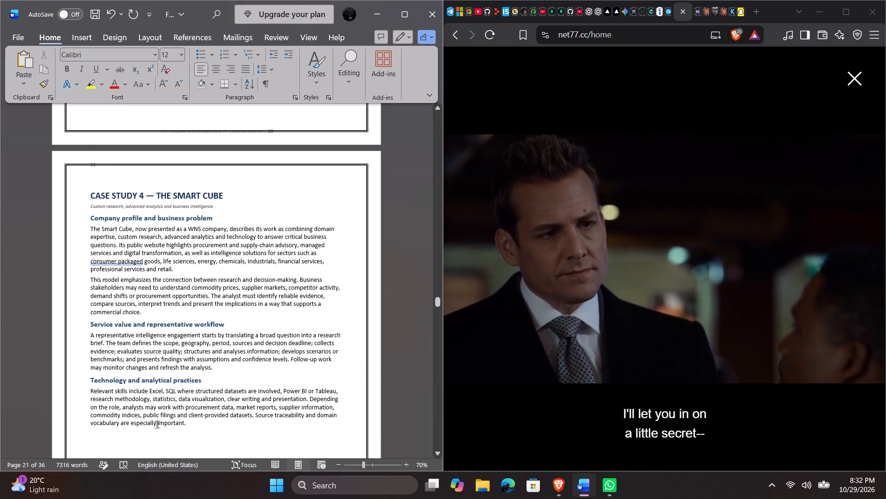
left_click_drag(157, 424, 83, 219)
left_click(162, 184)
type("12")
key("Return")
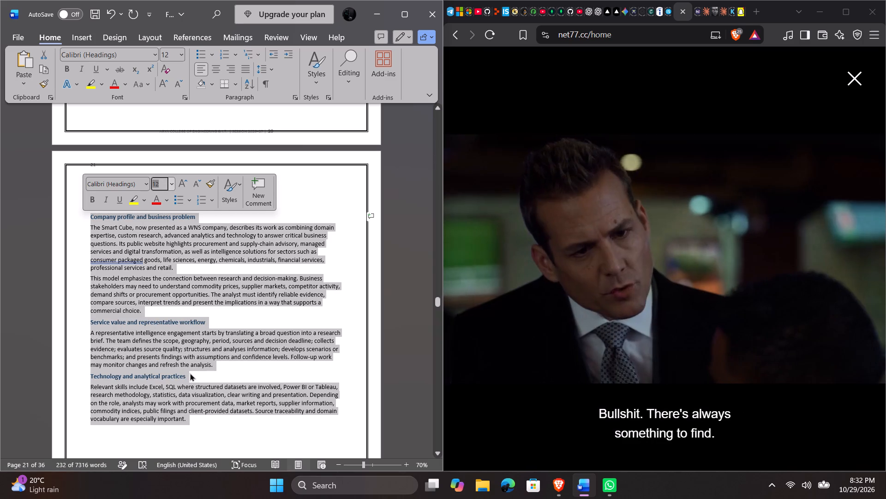
Set the "Technology and analytical practices" subheading on the Case Study 4 — The Smart Cube page to 14 pt.
left_click(190, 373)
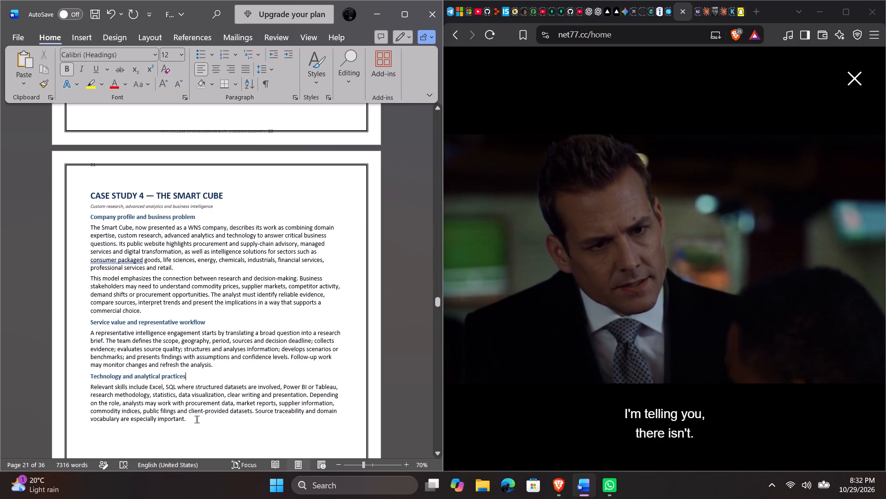
left_click_drag(189, 423, 162, 390)
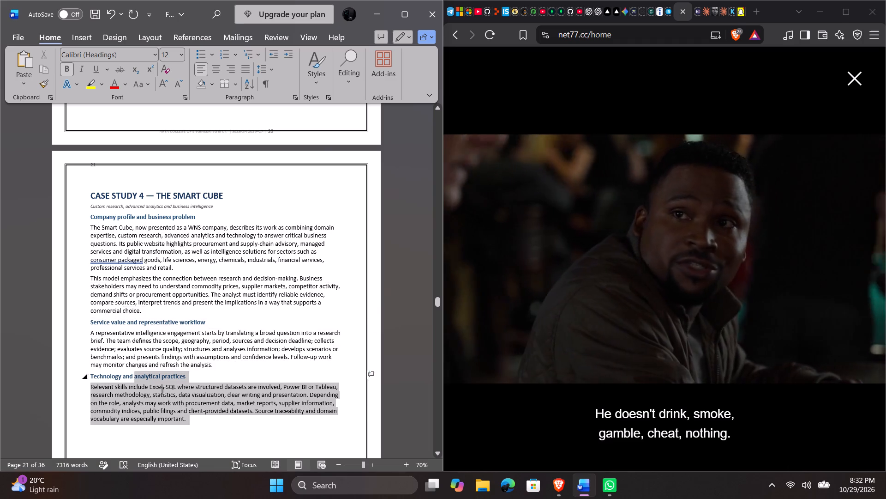
left_click_drag(162, 390, 145, 408)
left_click(209, 450)
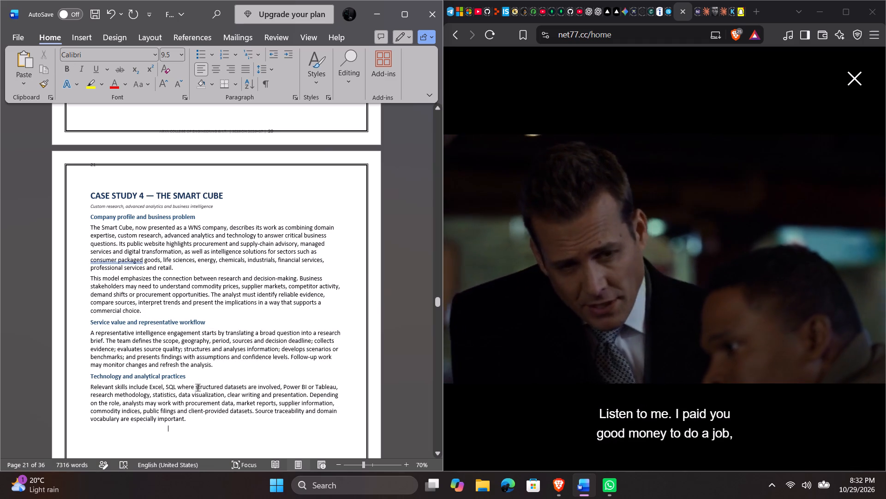
triple_click(198, 377)
left_click(198, 377)
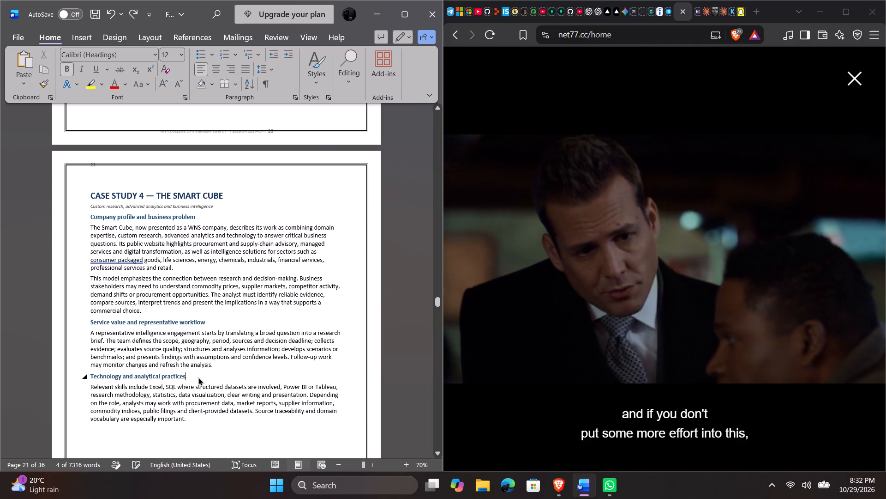
triple_click(198, 377)
left_click(276, 343)
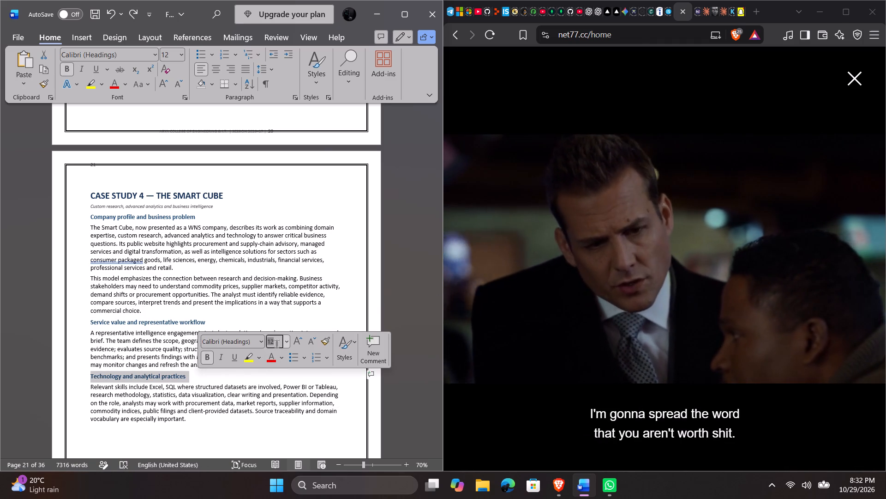
type("14")
key("Return")
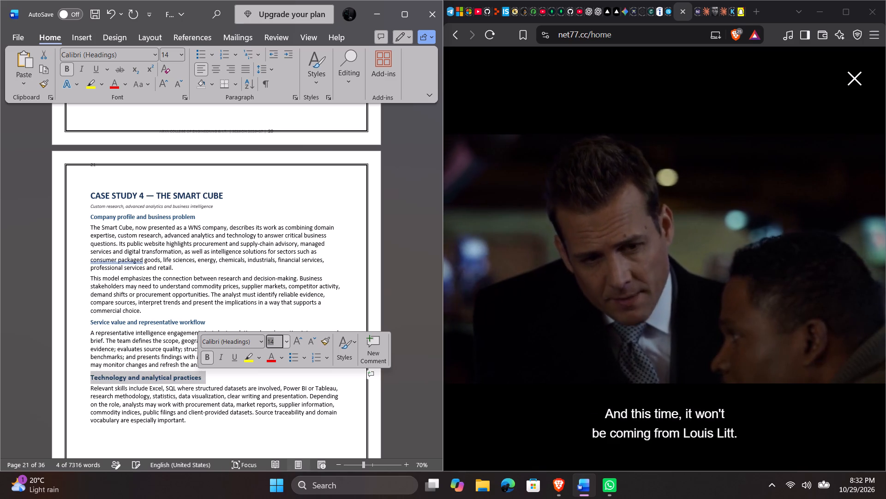
Set The Smart Cube's "Service value and representative workflow" and "Company profile and business problem" subheadings to 14 pt.
triple_click(224, 323)
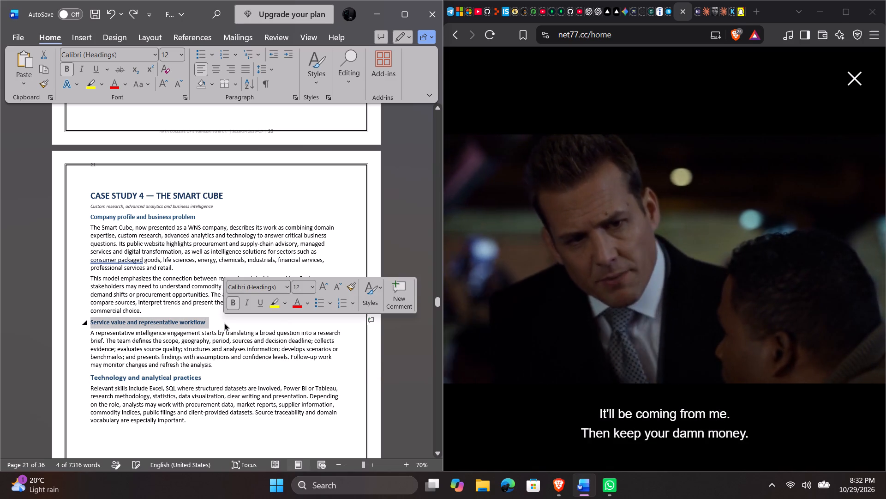
left_click(300, 288)
type("14")
key("Return")
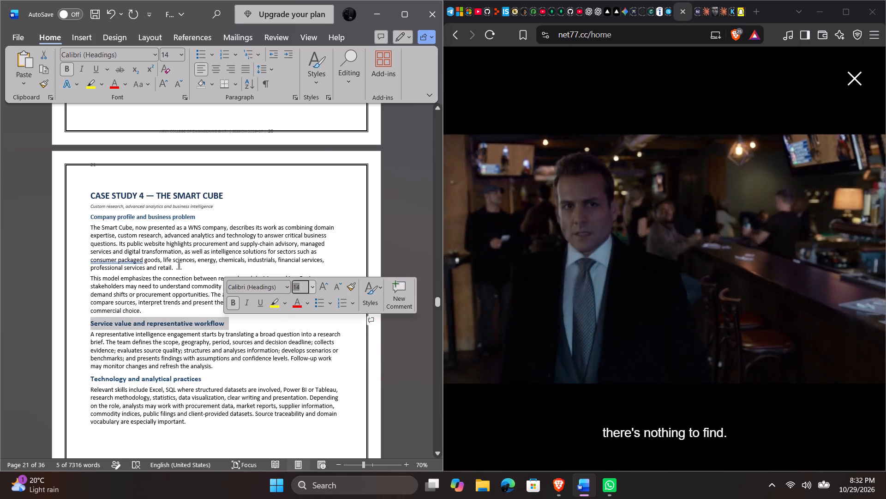
triple_click(202, 218)
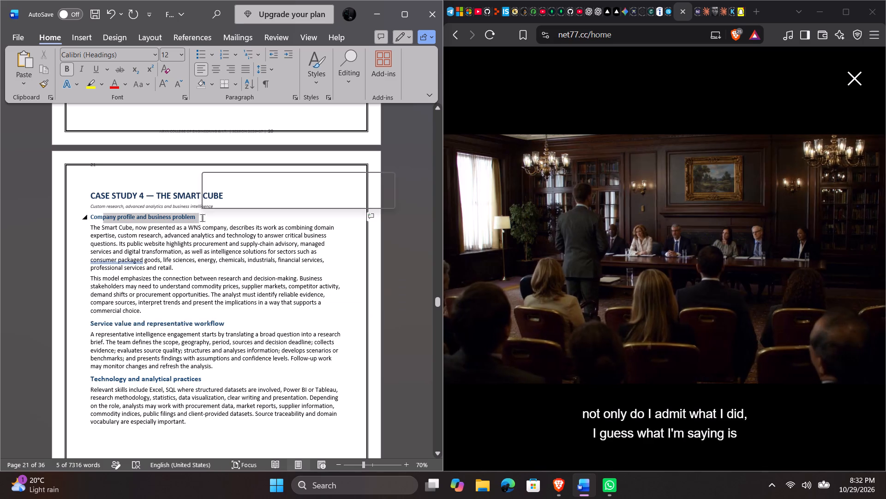
left_click(277, 182)
type("14")
key("Return")
left_click(177, 198)
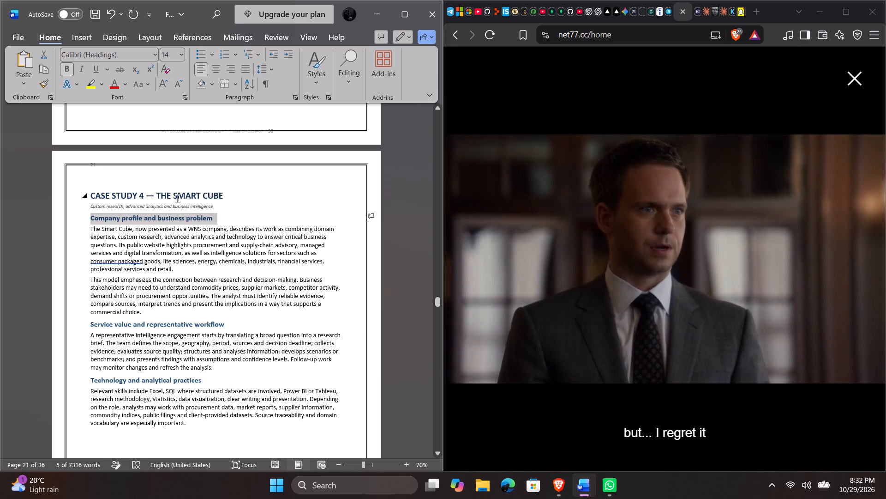
Set the italic tagline under the Case Study 4 — The Smart Cube heading to 12 pt.
triple_click(222, 204)
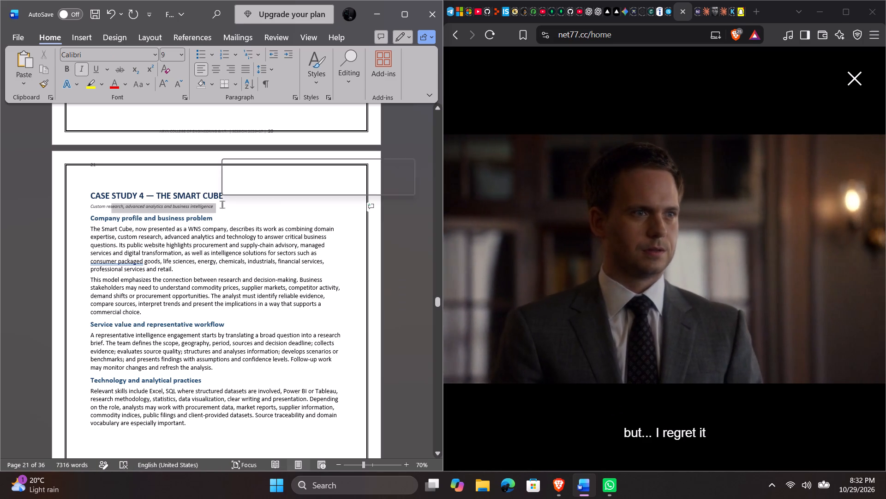
left_click(298, 169)
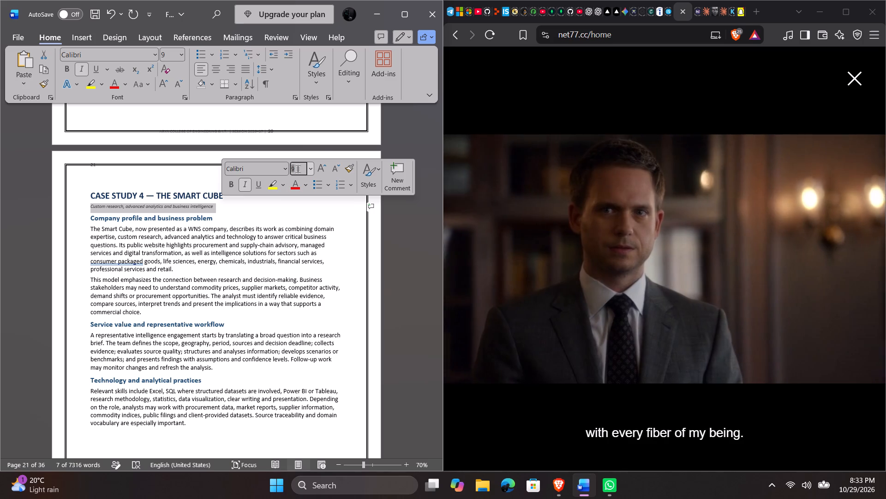
type("12")
key("Return")
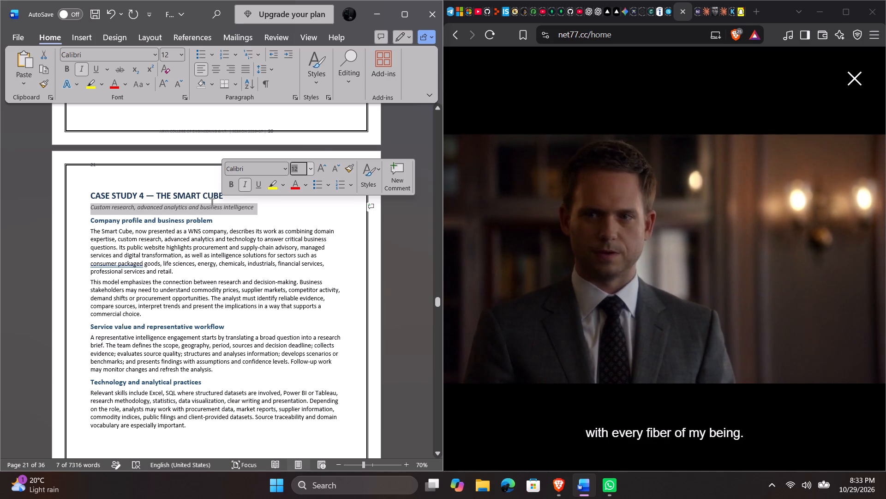
left_click(212, 198)
Set all text below the Case Study 3 — UniquesData — Career Preparation heading, including the bullets, to 12 pt.
scroll(233, 200, "up", 3)
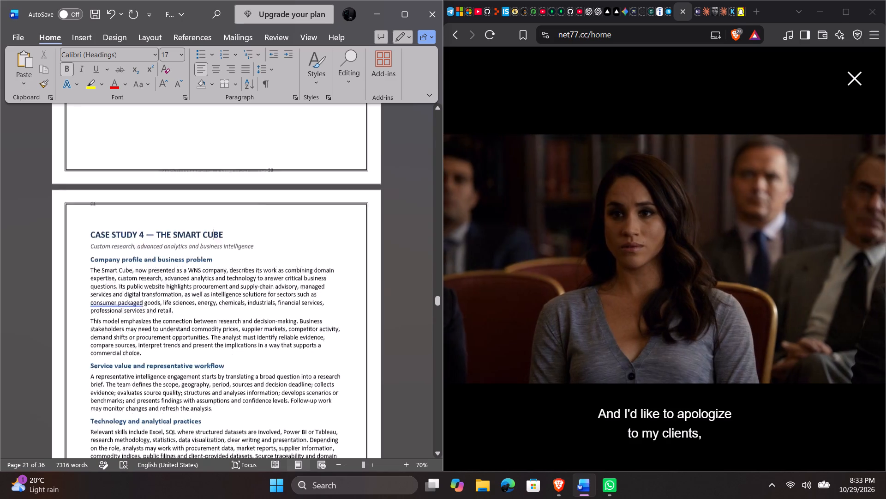
scroll(233, 200, "up", 2)
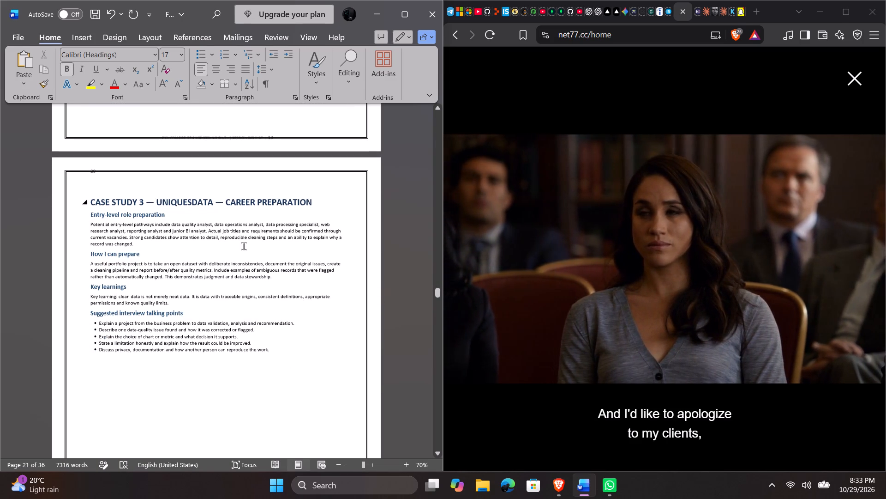
left_click_drag(277, 351, 81, 212)
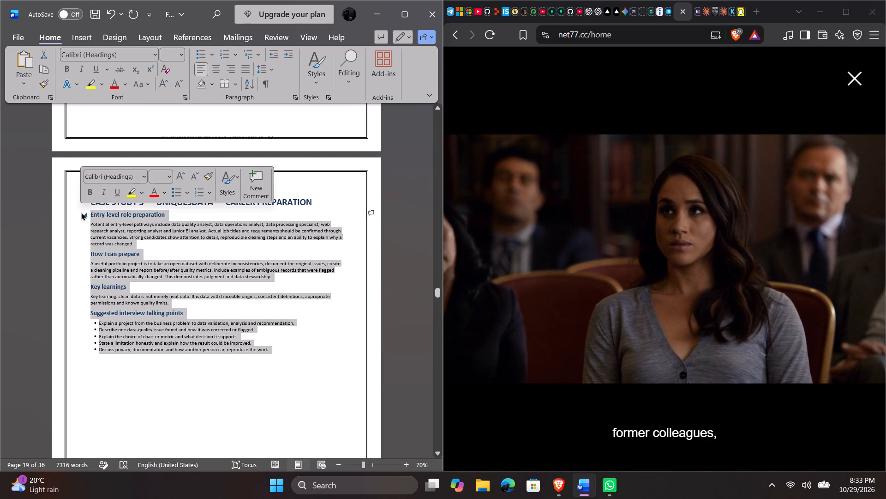
left_click(159, 173)
type("12")
key("Return")
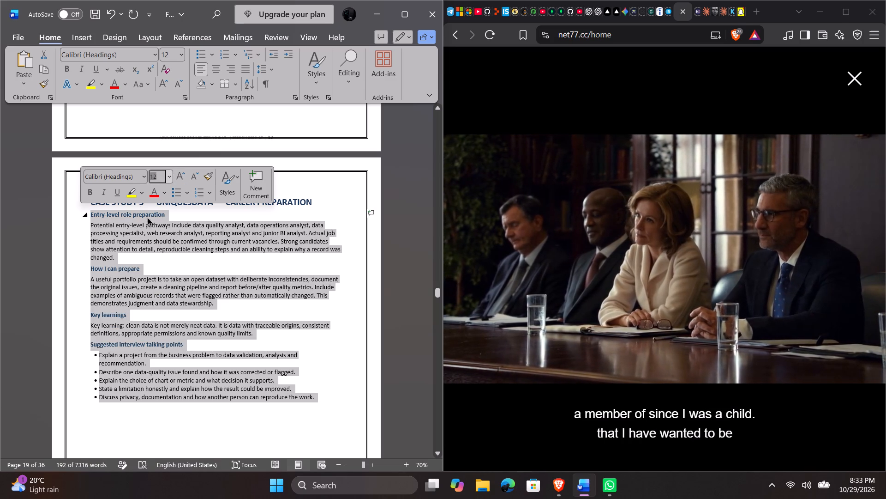
Set the "Entry-level role preparation" and "How I can prepare" subheadings on UniquesData's Career Preparation page to 14 pt.
triple_click(173, 211)
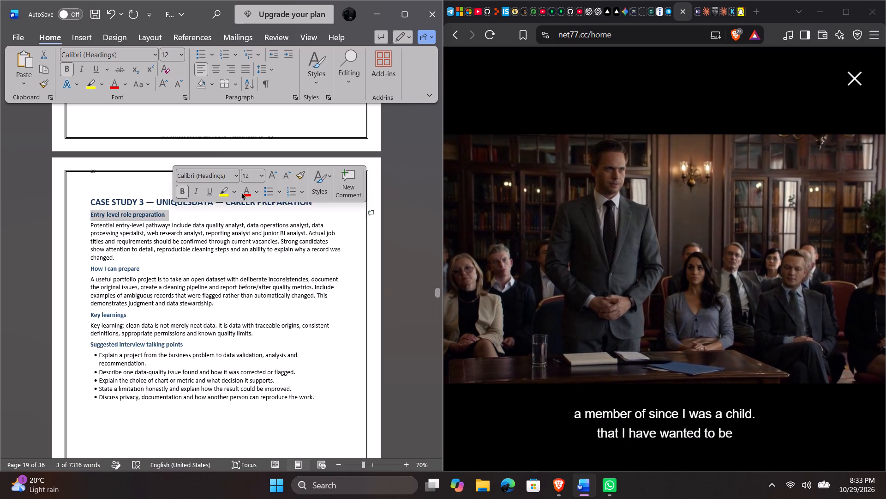
left_click(248, 177)
type("14")
key("Return")
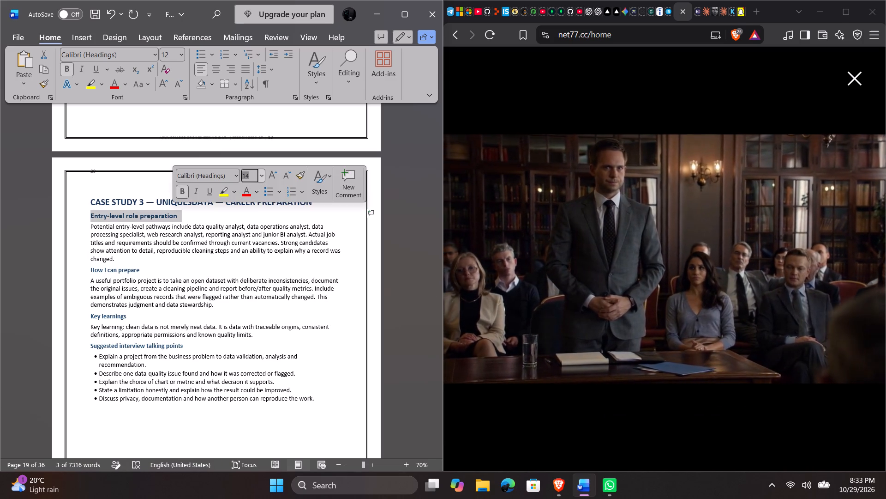
triple_click(142, 268)
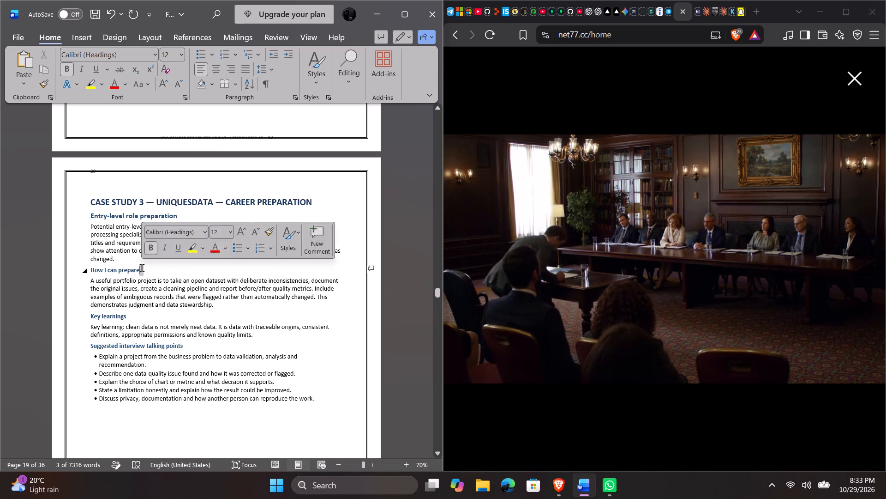
left_click(216, 233)
type("14")
key("Return")
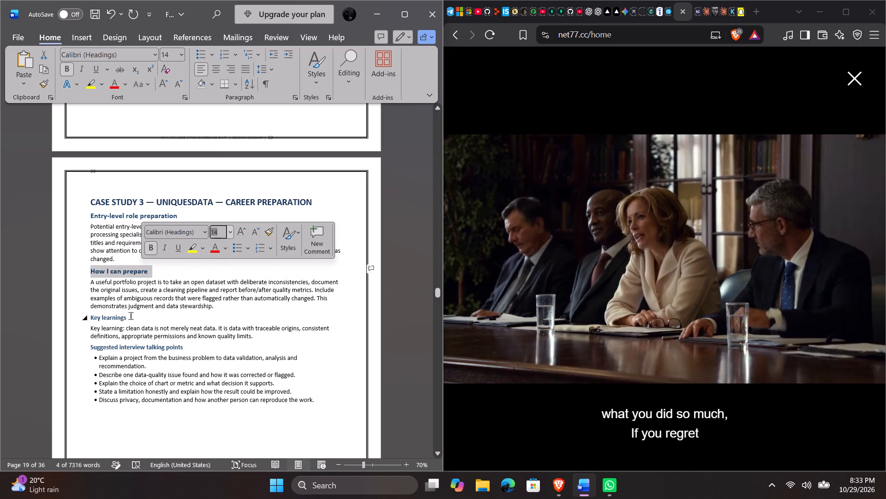
Set the "Key learnings" and "Suggested interview talking points" subheadings on UniquesData's Career Preparation page to 14 pt.
triple_click(131, 316)
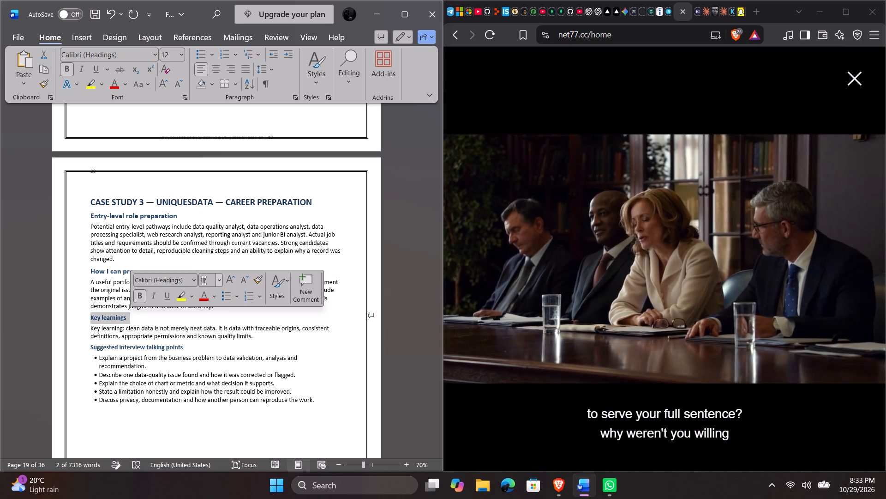
left_click(204, 280)
type("14")
key("Return")
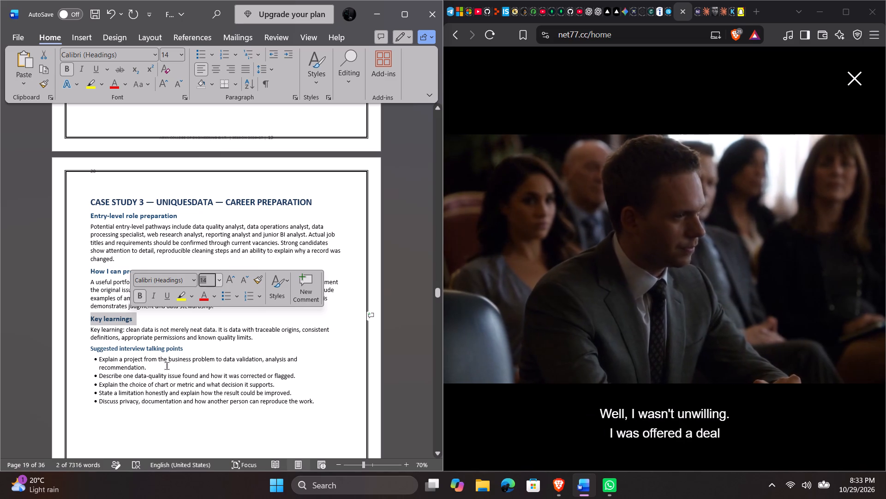
triple_click(192, 349)
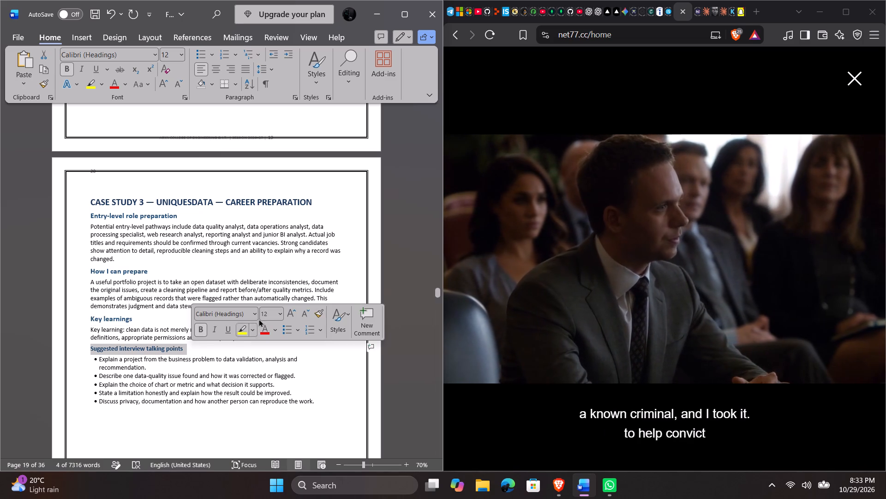
left_click(268, 313)
type("14")
key("Return")
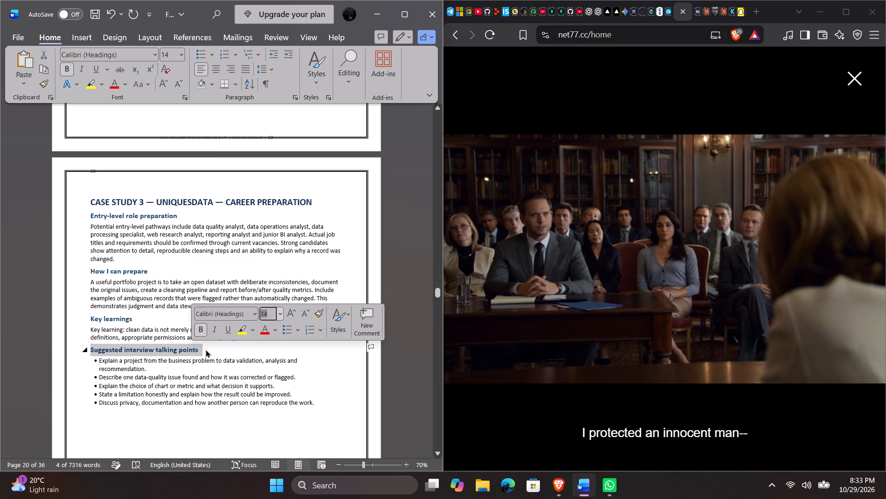
Add a colon after "Suggested interview talking points" and insert a blank line before its bullet list.
left_click(202, 349)
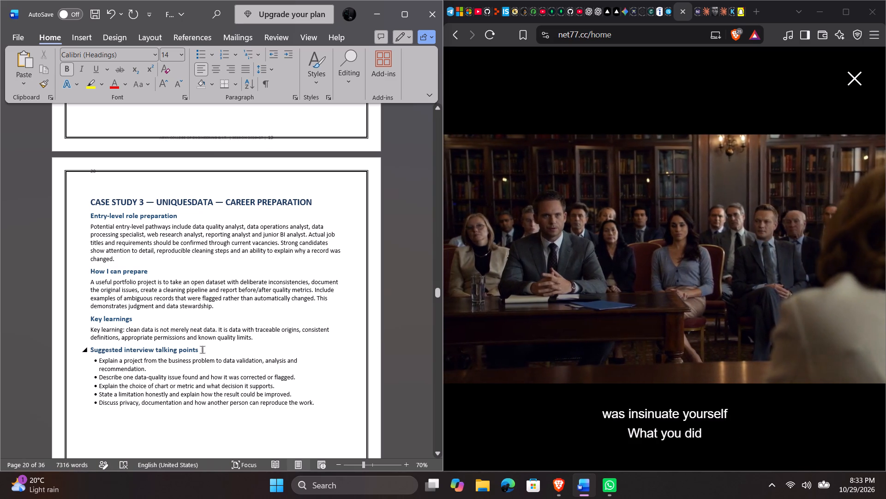
key("shift+colon")
key("Return")
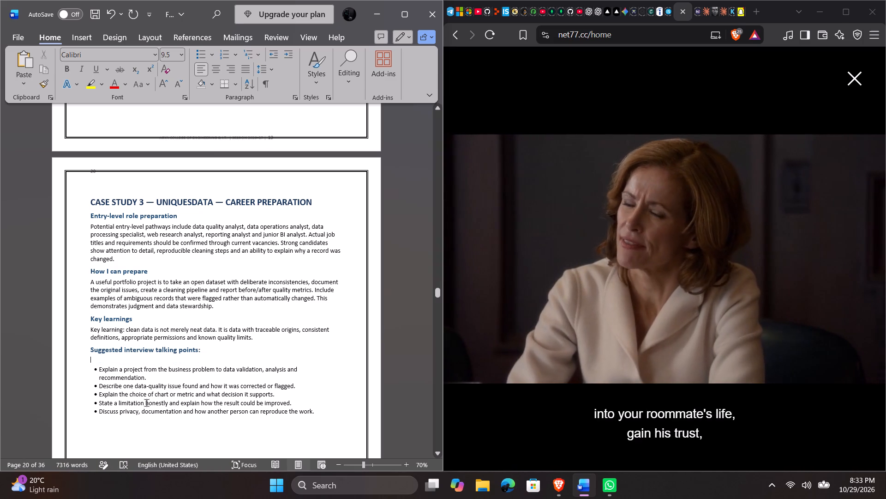
Set all text below the Case Study 3 — UniquesData — Analysis heading, including the success measures table, to 12 pt.
scroll(146, 402, "up", 4)
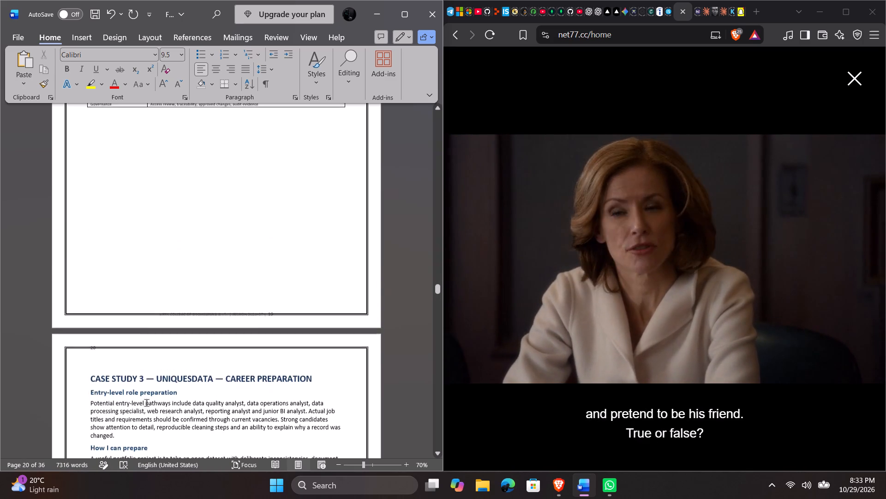
scroll(146, 402, "up", 2)
scroll(146, 402, "down", 2)
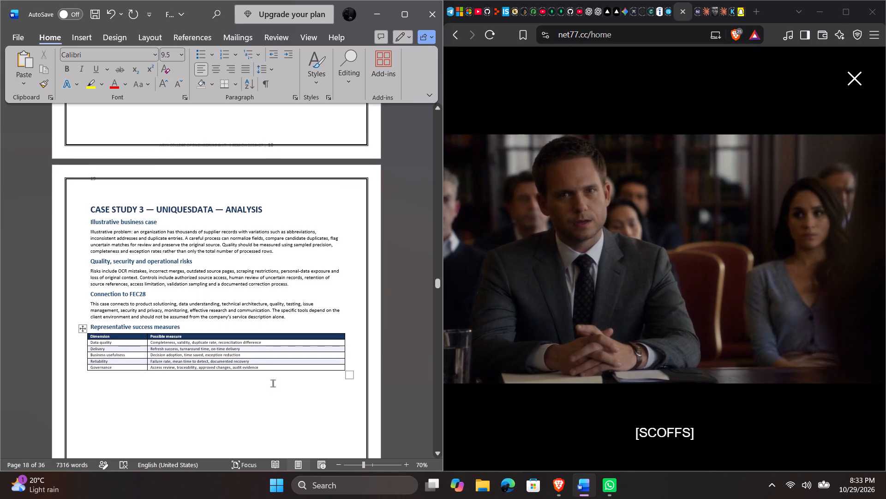
left_click_drag(276, 375, 87, 226)
left_click(166, 186)
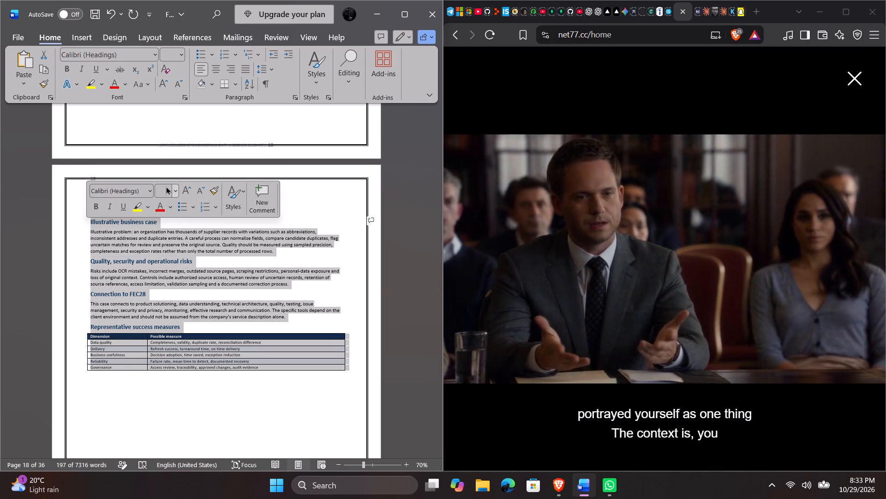
left_click(162, 188)
type("12")
key("Return")
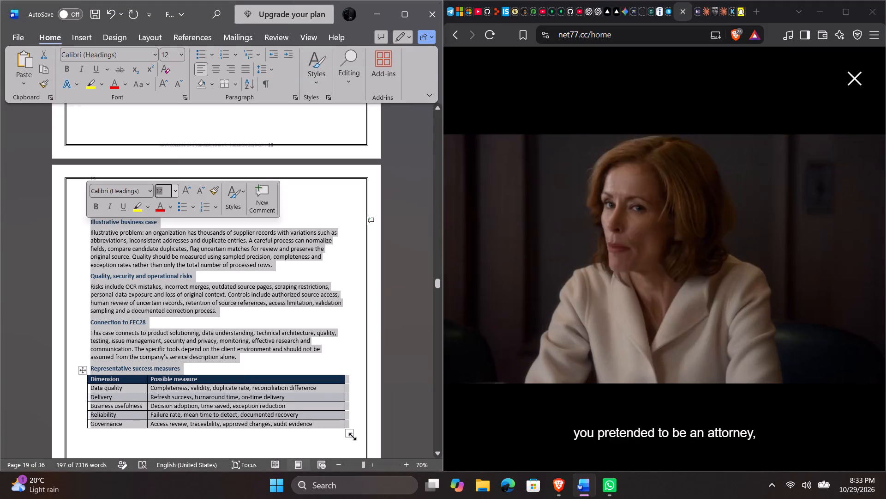
Enlarge UniquesData's representative success measures table so it is slightly wider and its rows extend nearly to the page's bottom border.
left_click_drag(351, 436, 356, 461)
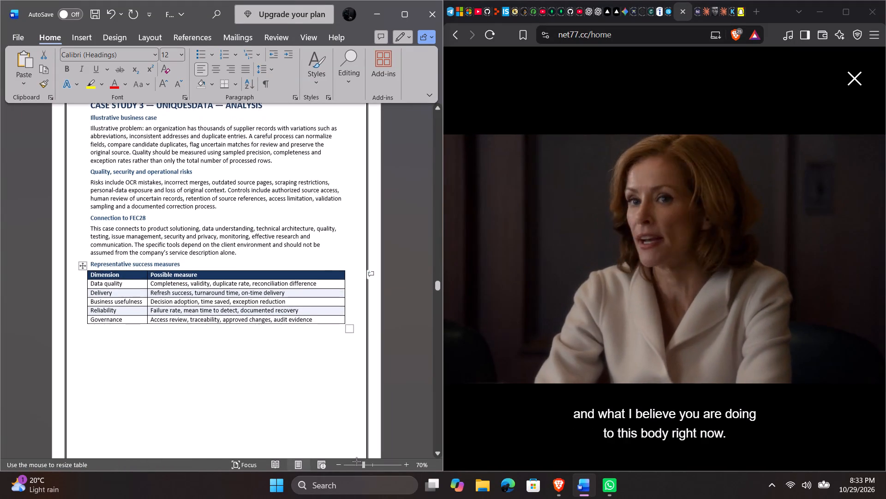
left_click_drag(356, 461, 358, 416)
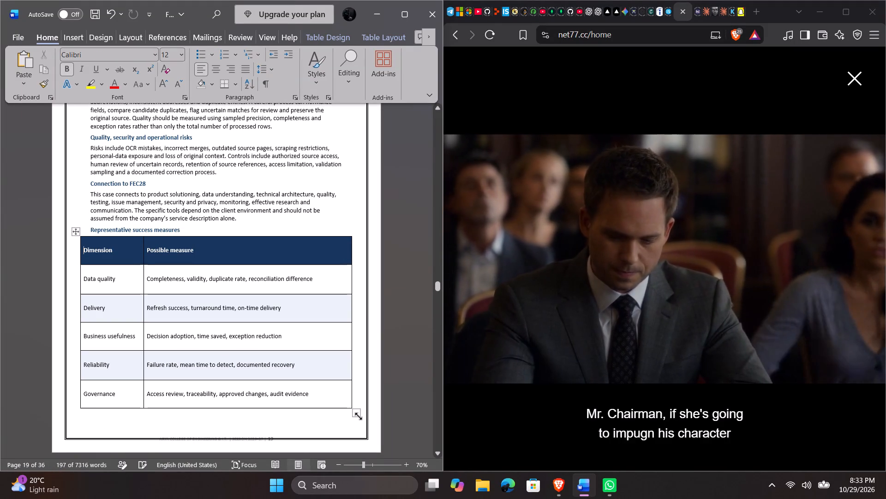
Set the "Representative success measures" and "Connection to FEC28" subheadings on UniquesData's Analysis page to 14 pt.
scroll(272, 252, "up", 1)
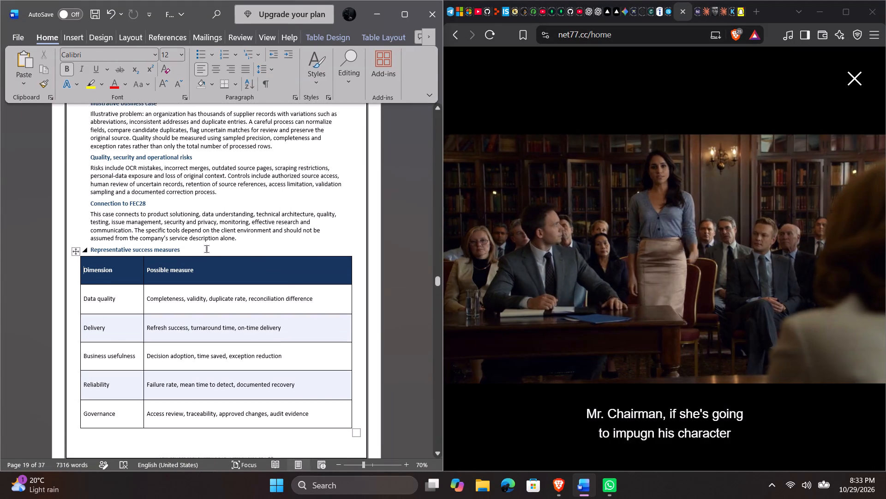
triple_click(206, 249)
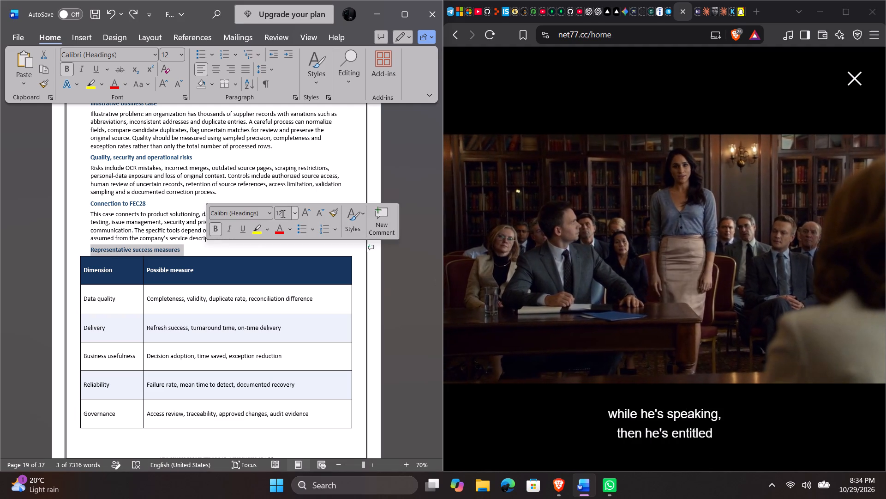
left_click(283, 213)
type("14")
key("Return")
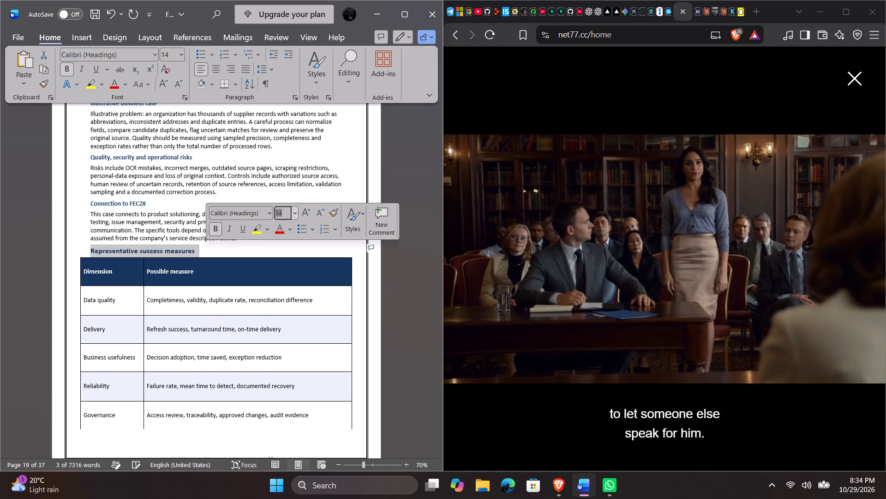
triple_click(150, 200)
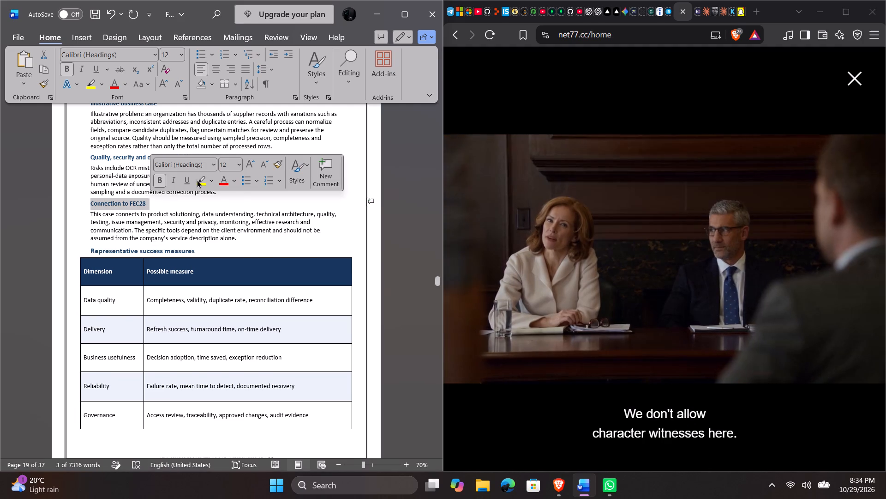
left_click(225, 163)
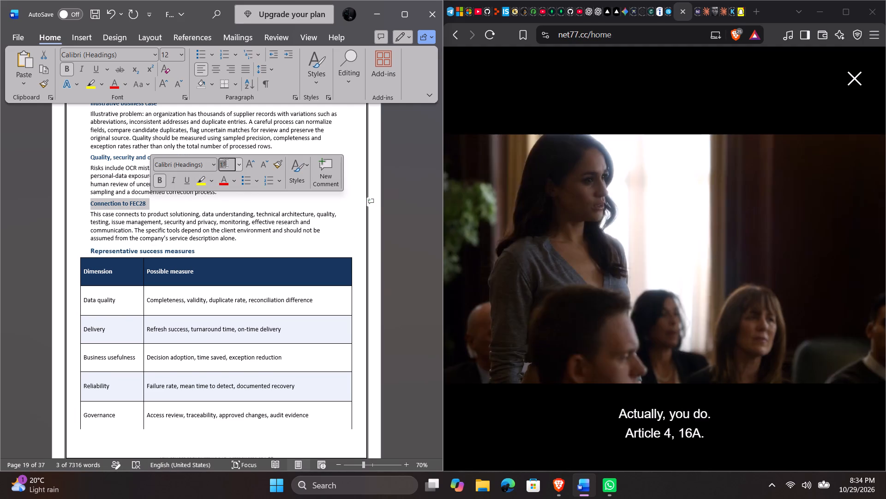
type("14")
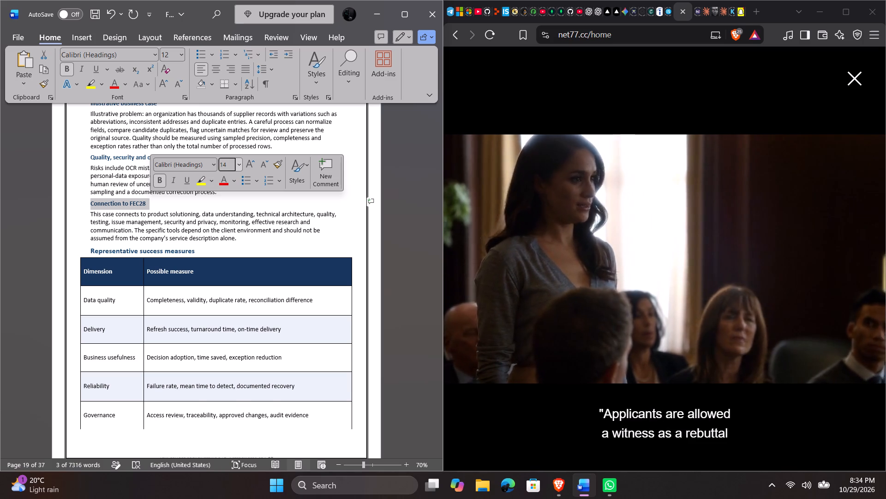
key("Return")
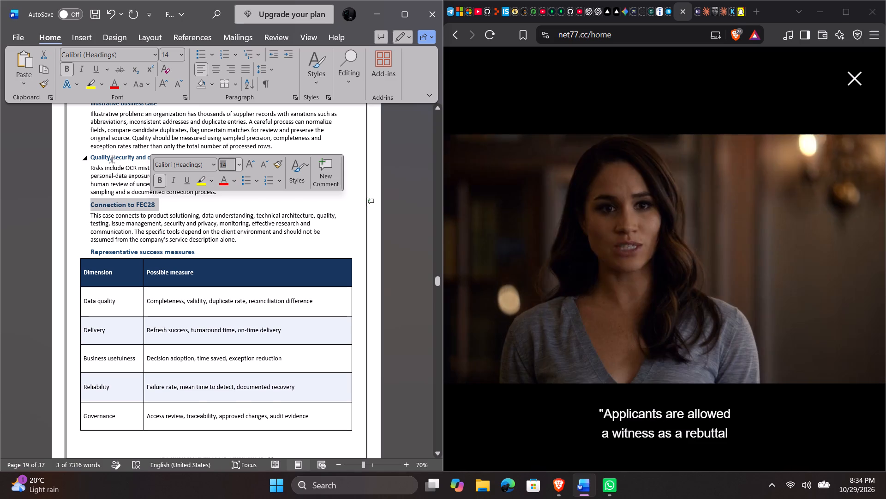
Set the "Quality, security and operational risks" and "Illustrative business case" subheadings on UniquesData's Analysis page to 14 pt.
triple_click(112, 159)
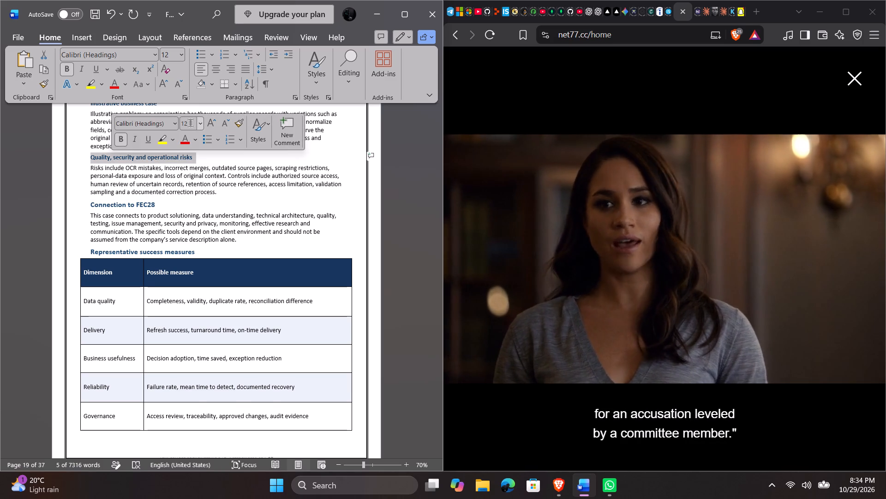
left_click(190, 122)
type("14")
key("Return")
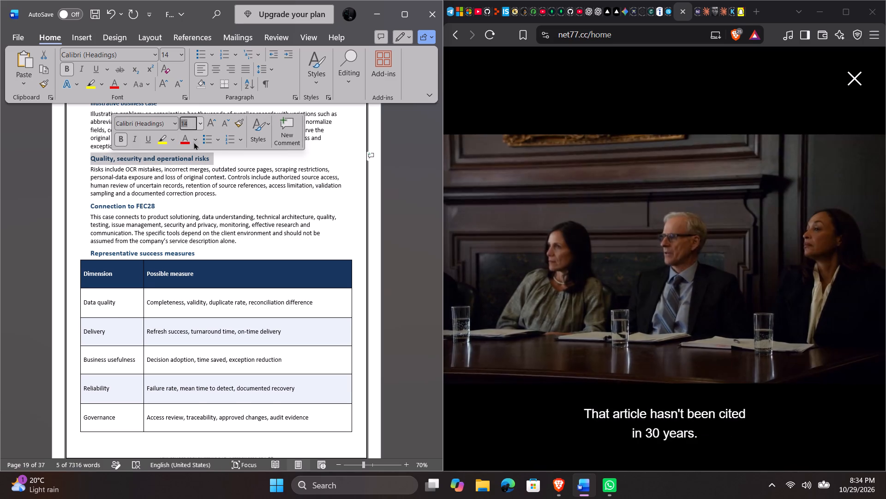
scroll(216, 190, "up", 1)
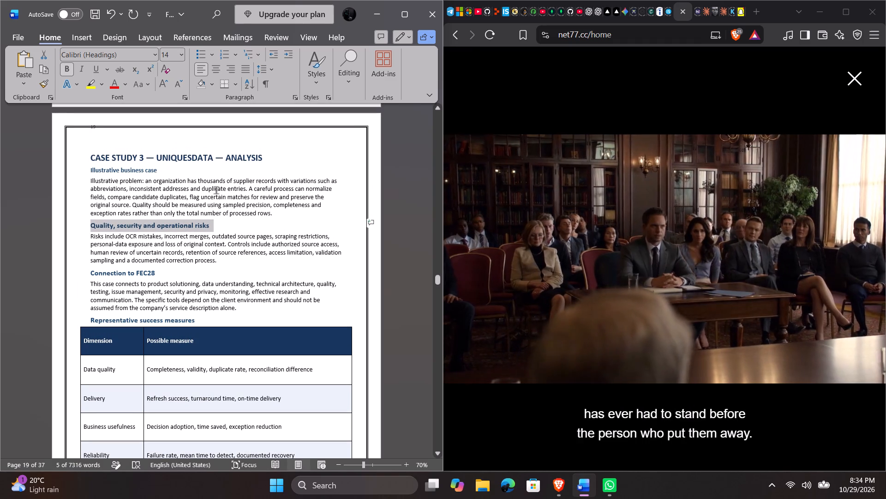
triple_click(168, 168)
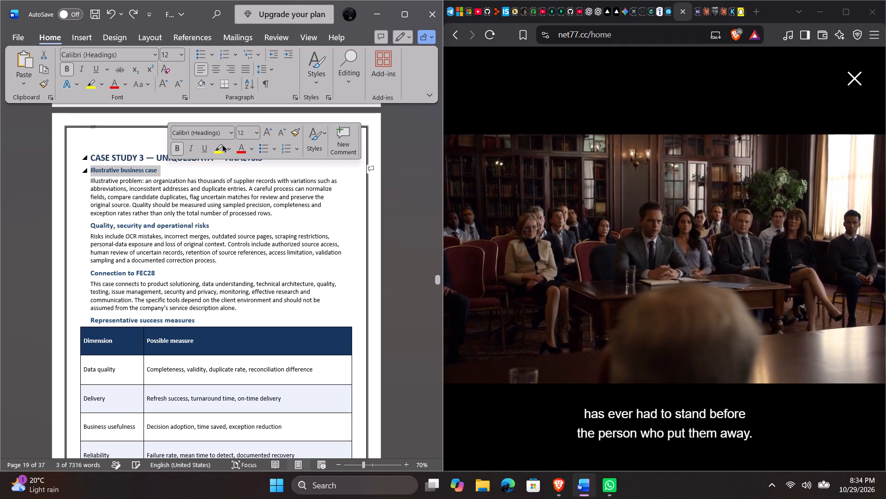
left_click(238, 134)
type("14")
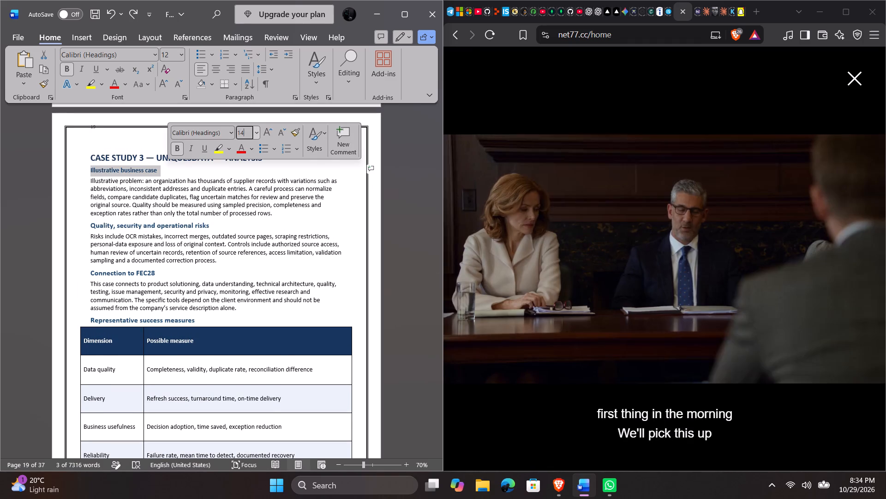
key("Return")
Set all text below the Case Study 3 — UniquesData heading, including the italic tagline, to 12 pt.
scroll(226, 247, "up", 2)
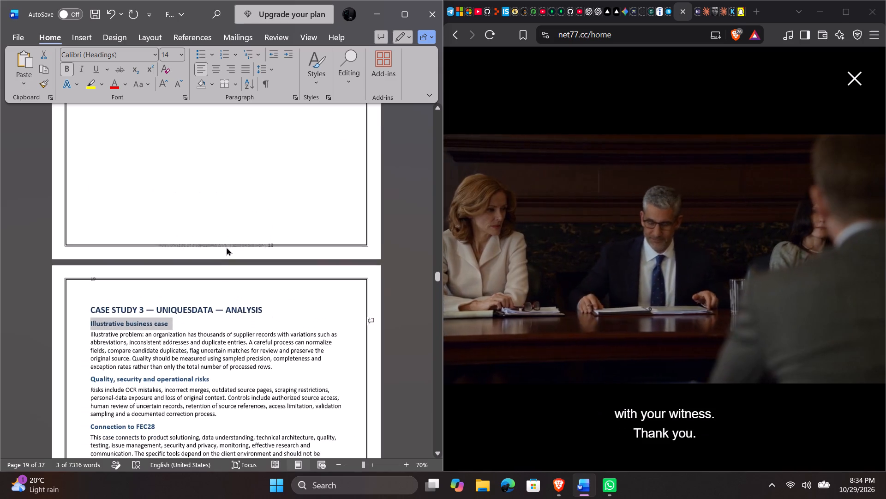
scroll(226, 247, "up", 2)
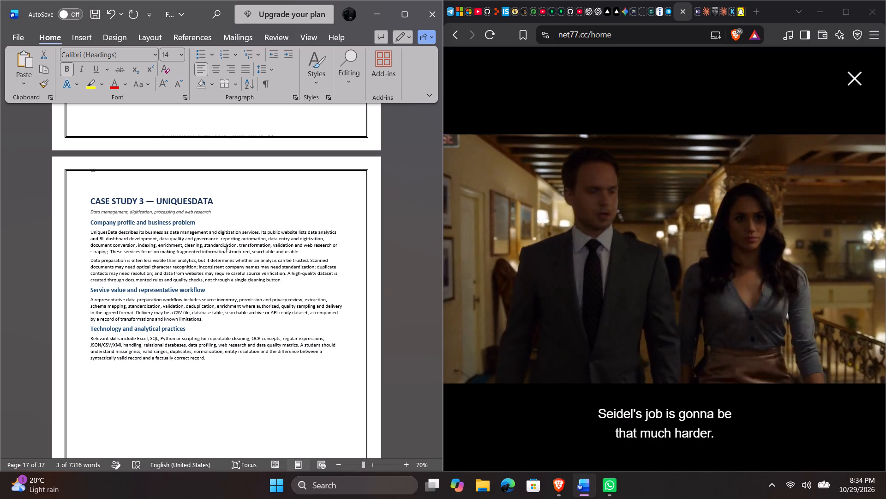
left_click_drag(232, 365, 185, 343)
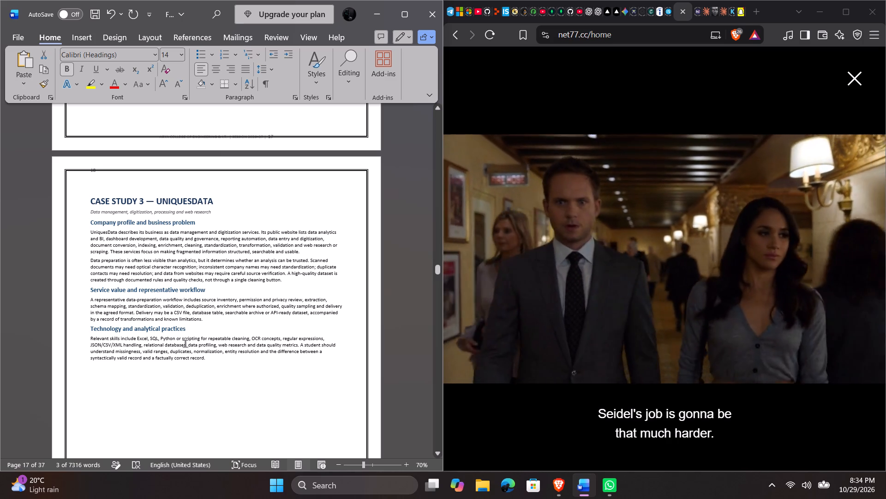
left_click_drag(185, 343, 90, 216)
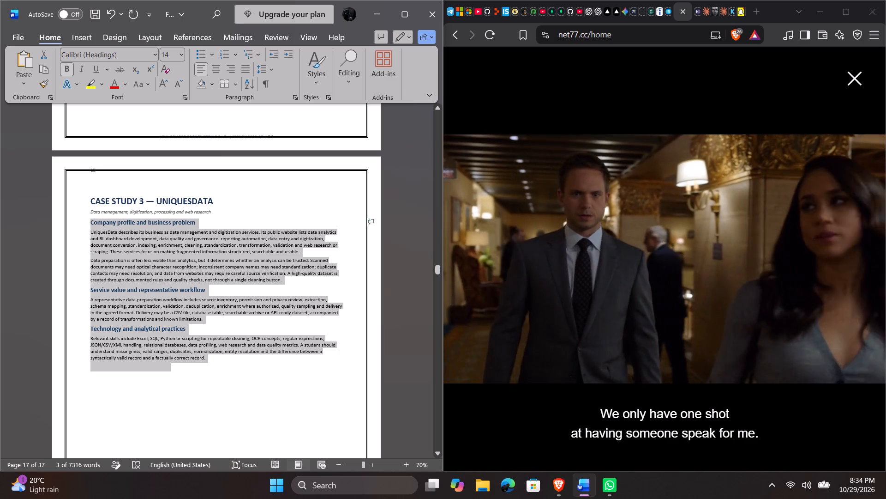
left_click_drag(90, 216, 90, 215)
left_click(168, 180)
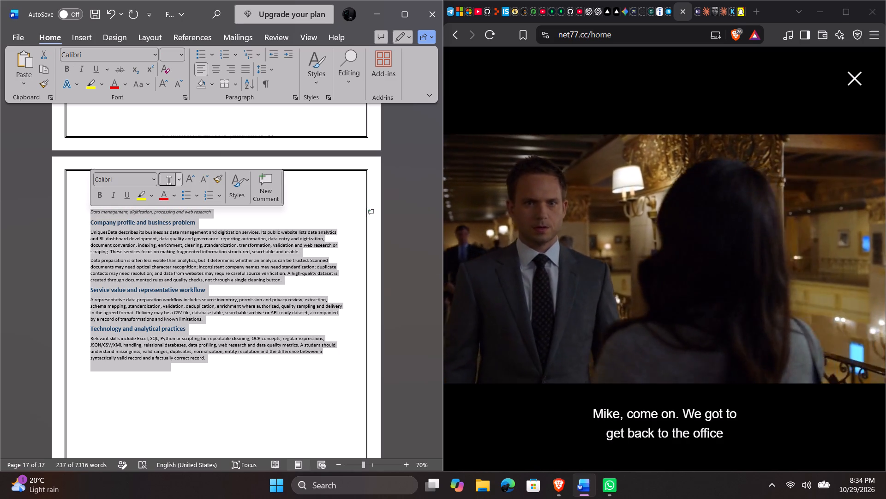
type("12")
key("Return")
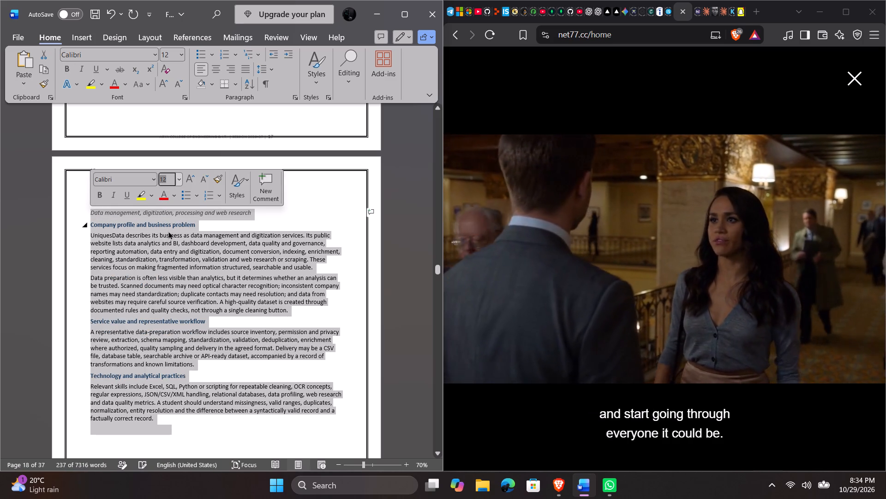
Set UniquesData's "Company profile and business problem", "Service value and representative workflow" and "Technology and analytical practices" subheadings to 14 pt.
left_click(201, 225)
triple_click(201, 225)
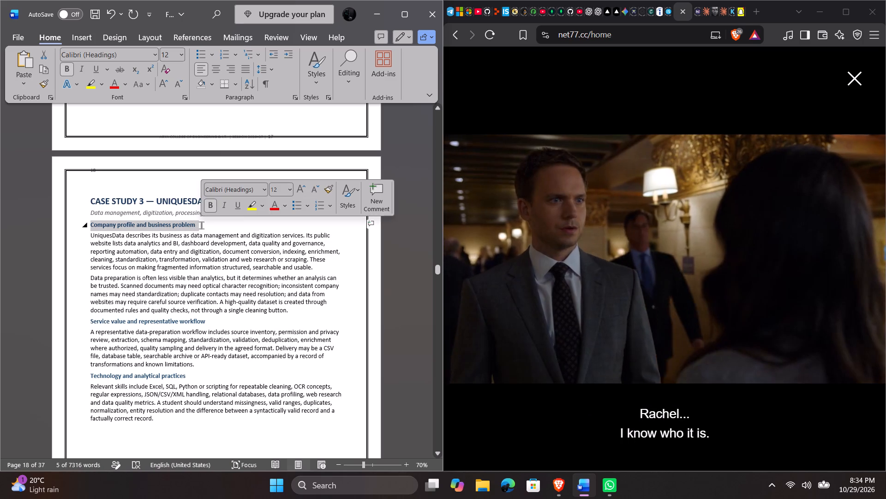
left_click(276, 189)
type("14")
key("Return")
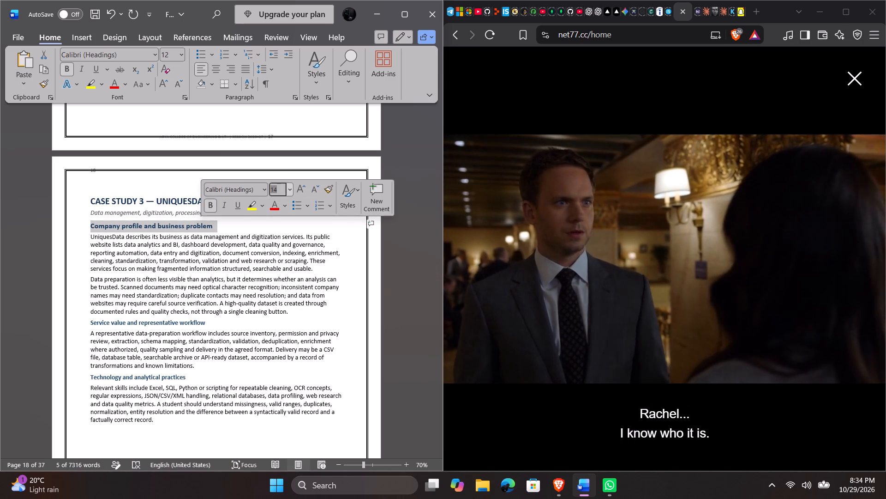
triple_click(204, 325)
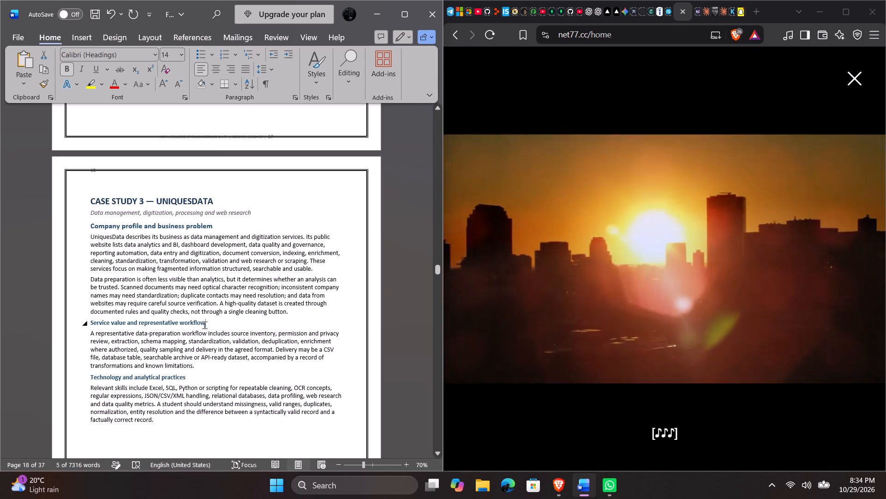
left_click(275, 285)
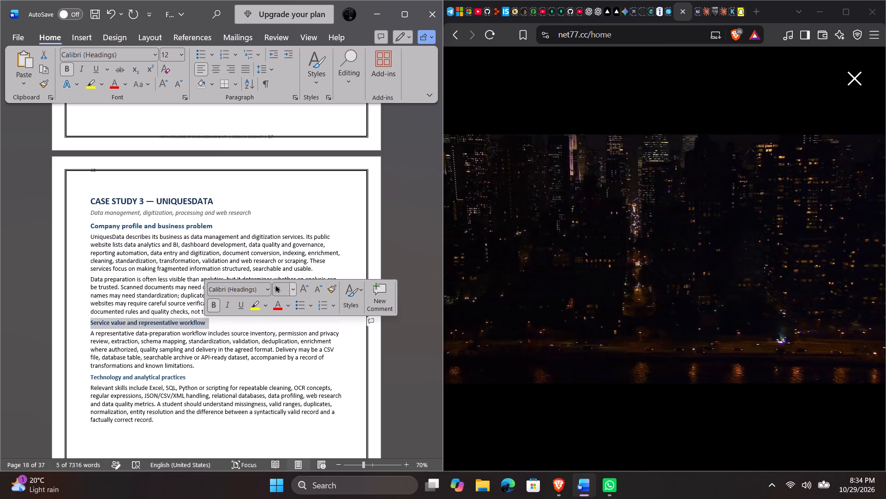
left_click(281, 289)
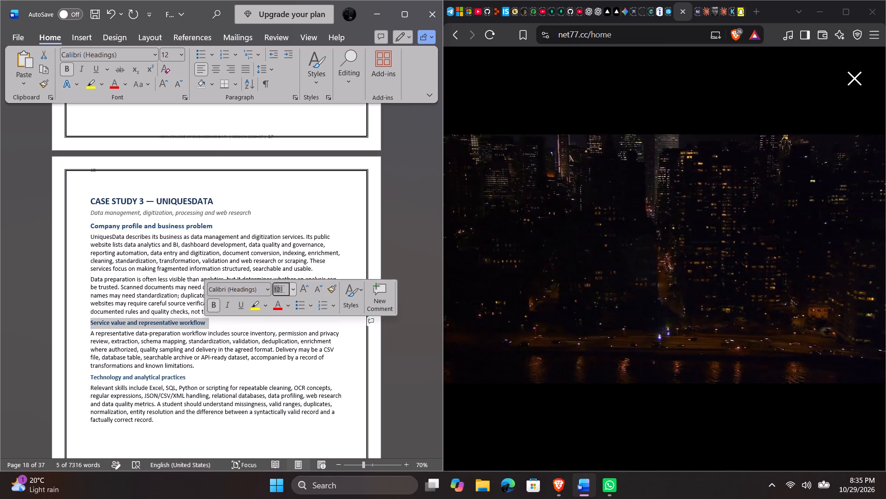
type("14")
key("Return")
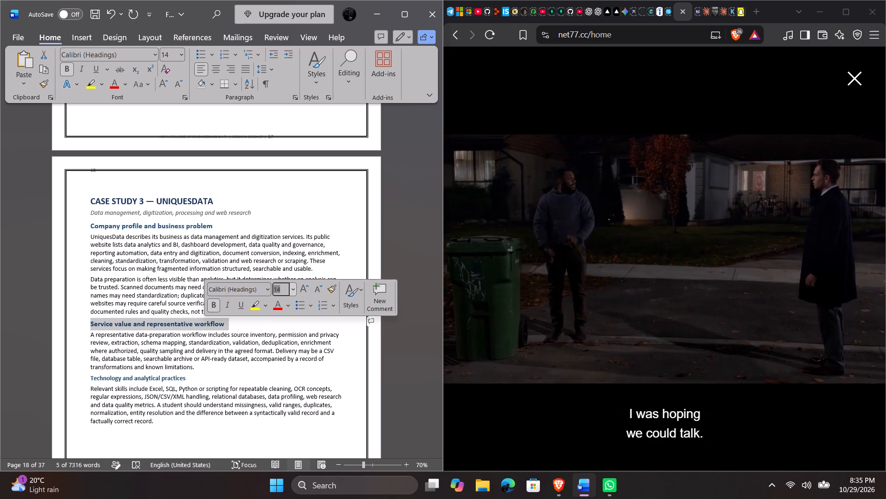
triple_click(209, 375)
left_click(282, 339)
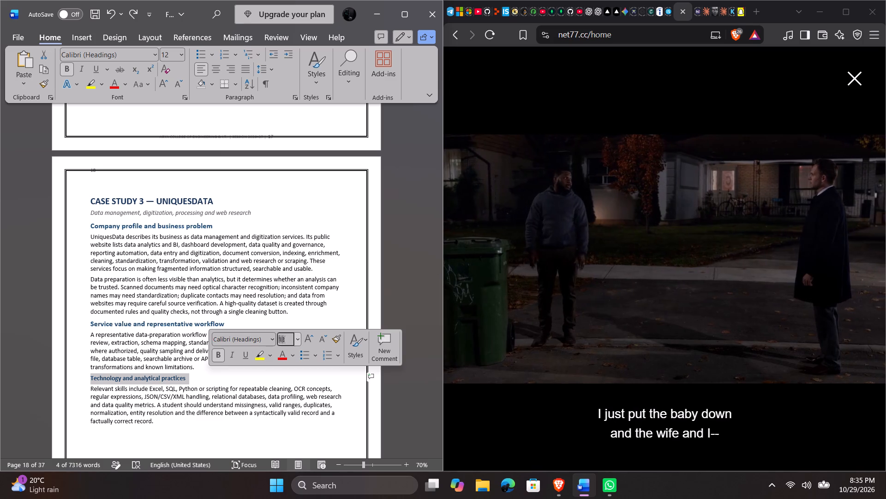
type("14")
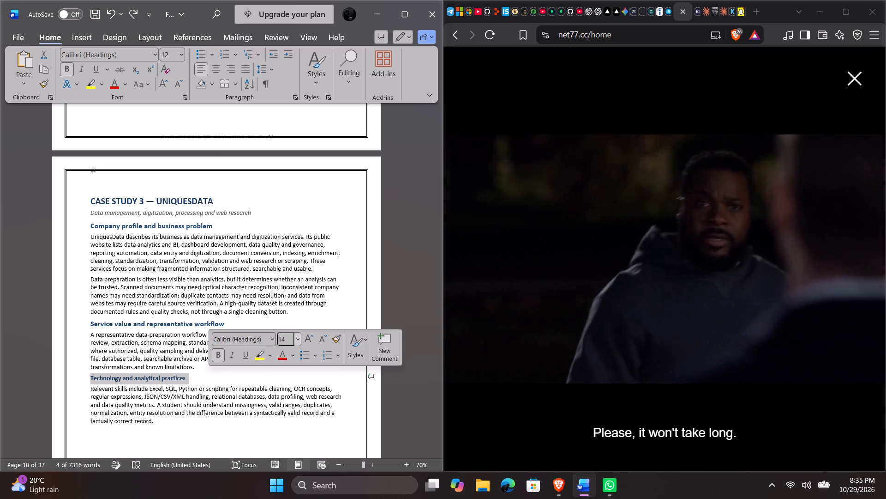
key("Return")
Set all text below the Case Study 2 — Axiom Data Systems — Career Preparation heading to 12 pt.
scroll(150, 291, "up", 1)
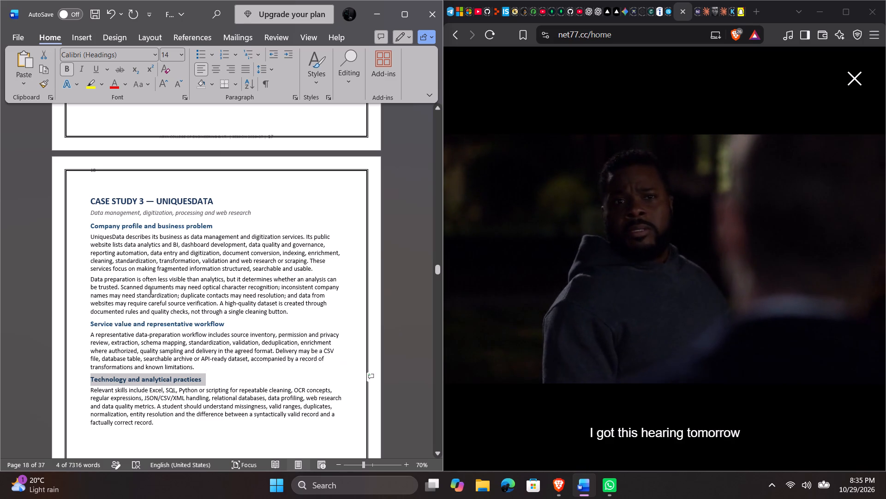
scroll(150, 291, "up", 6)
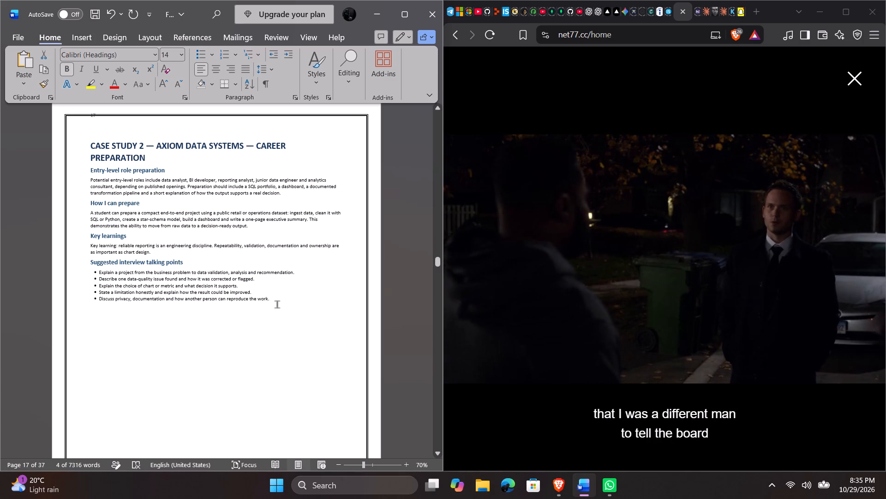
left_click_drag(277, 304, 87, 174)
left_click(162, 135)
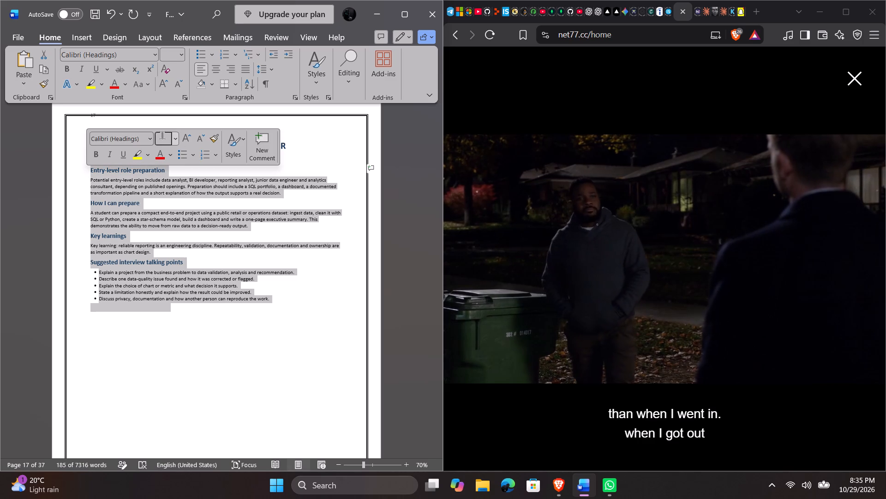
type("12")
key("Return")
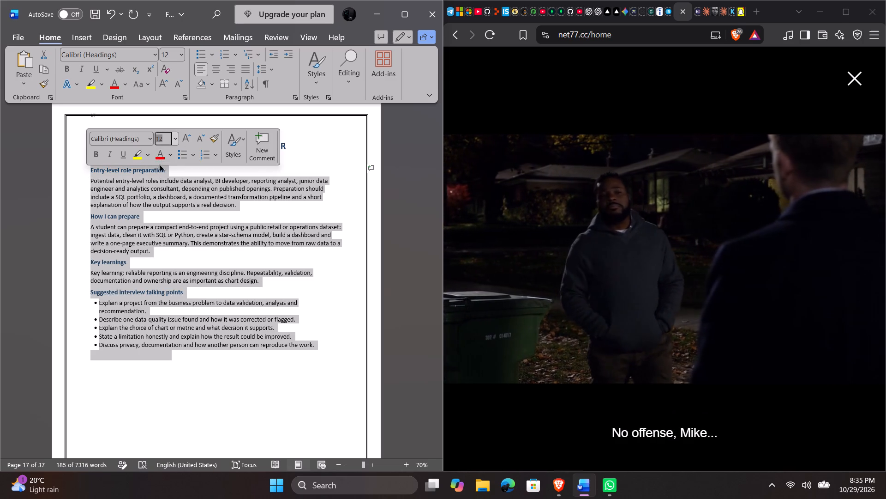
Set the "Entry-level role preparation" and "How I can prepare" subheadings on Axiom's Career Preparation page to 14 pt.
triple_click(169, 169)
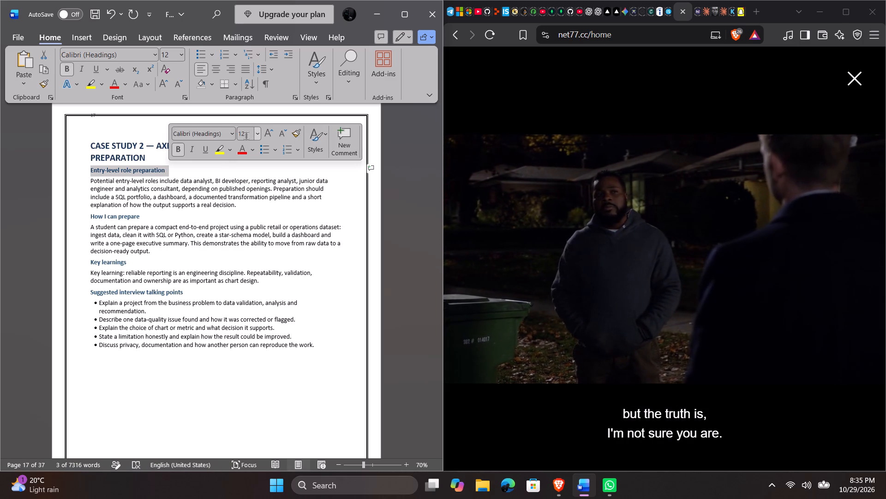
left_click(246, 135)
type("14")
key("Return")
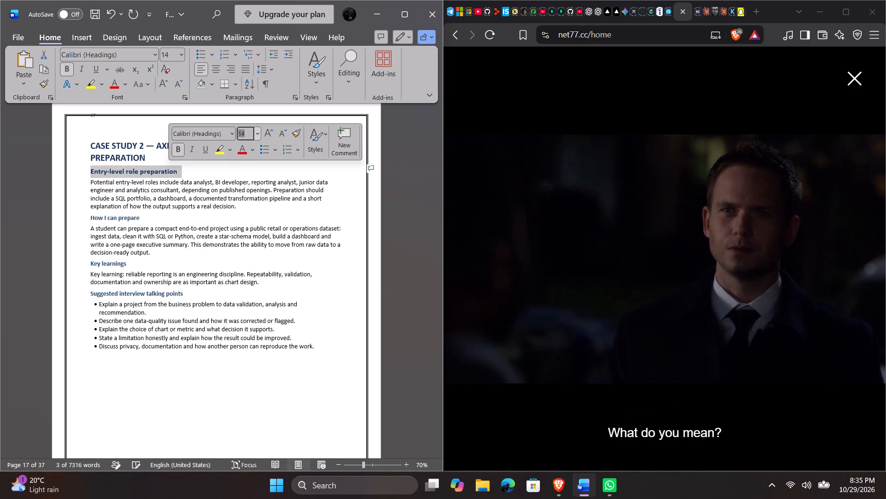
double_click(162, 222)
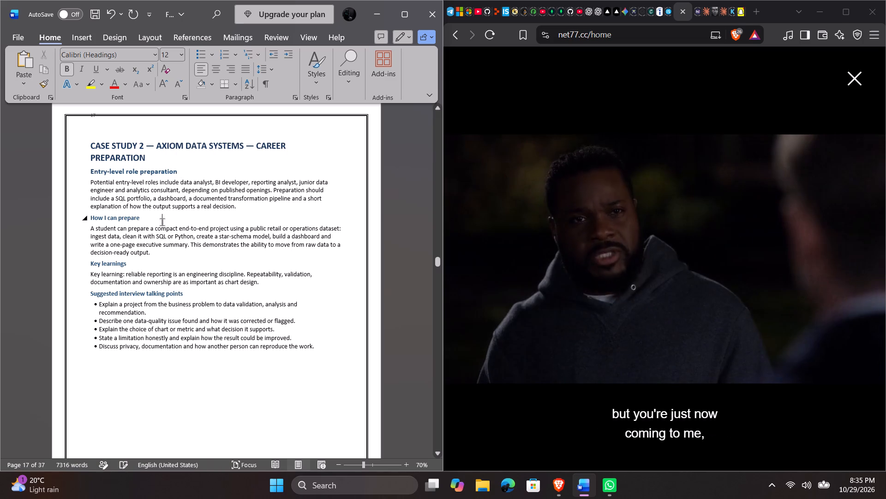
triple_click(162, 222)
left_click(239, 188)
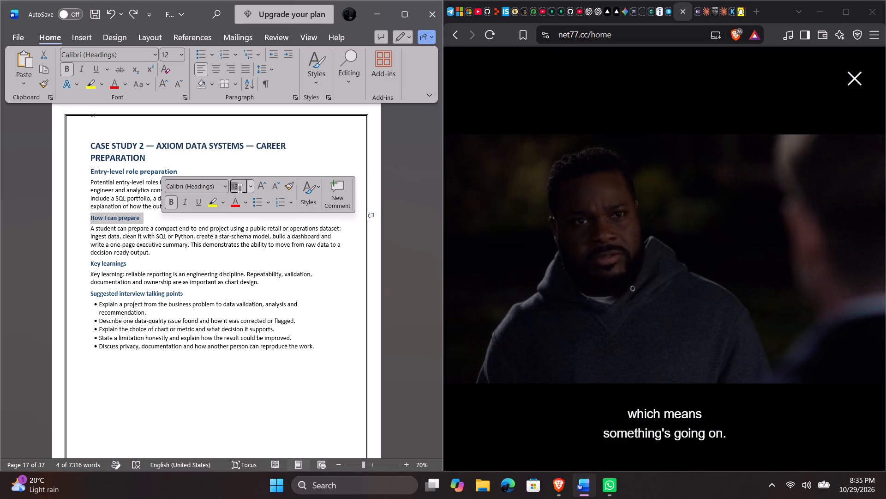
type("14")
key("Return")
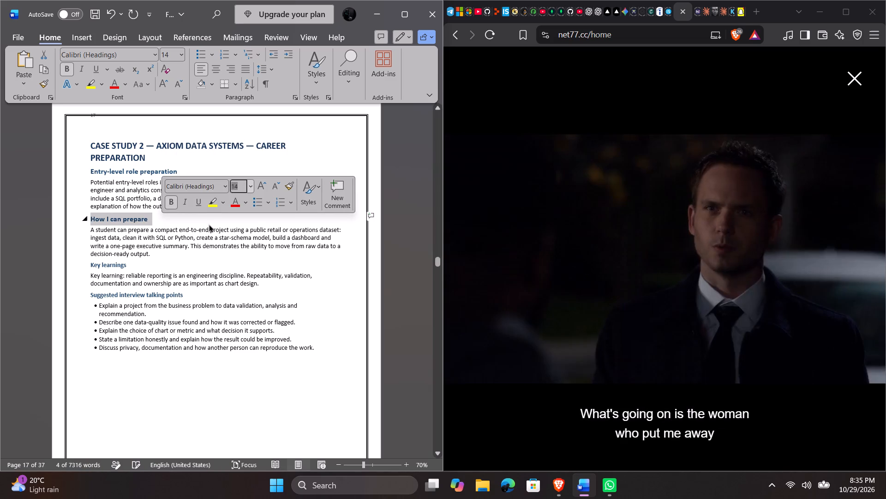
Set the "Key learnings" and "Suggested interview talking points" subheadings on Axiom's Career Preparation page to 14 pt.
triple_click(149, 272)
triple_click(135, 267)
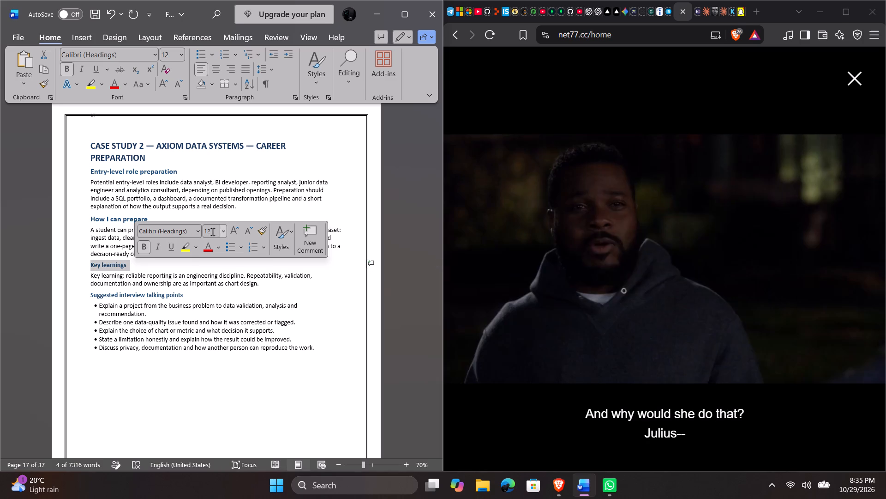
left_click(212, 231)
type("14")
key("Return")
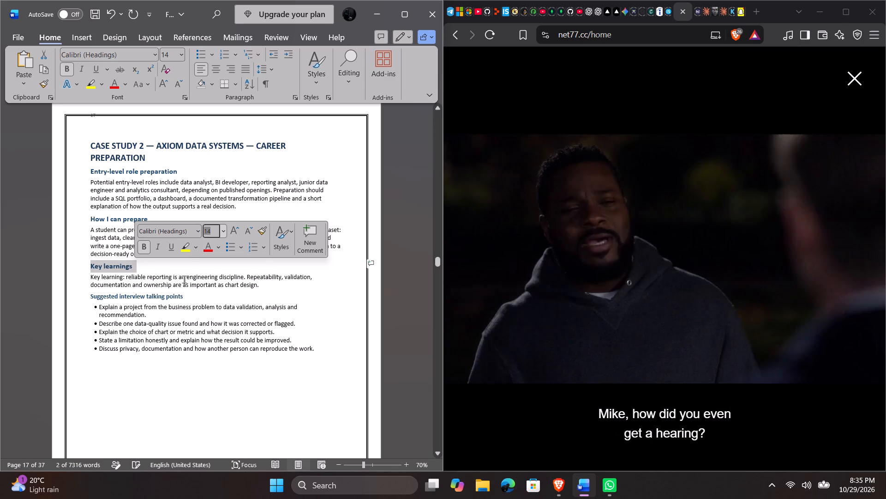
triple_click(188, 295)
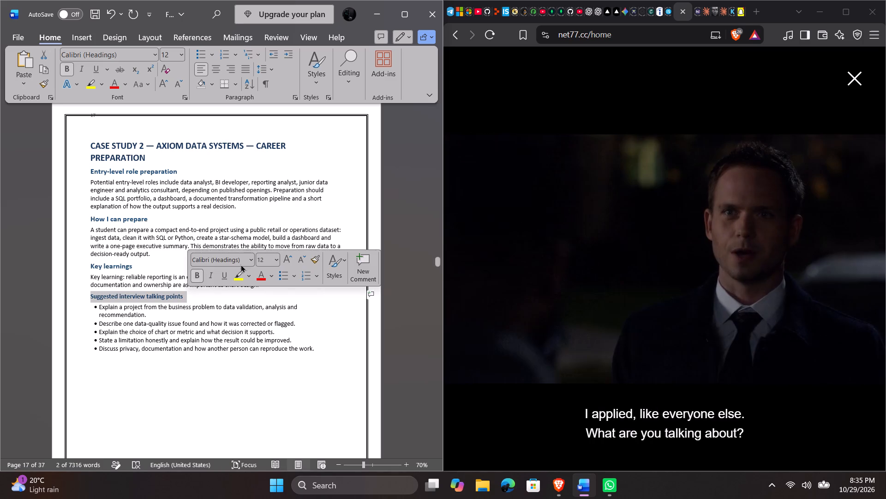
left_click(265, 261)
type("14")
key("Return")
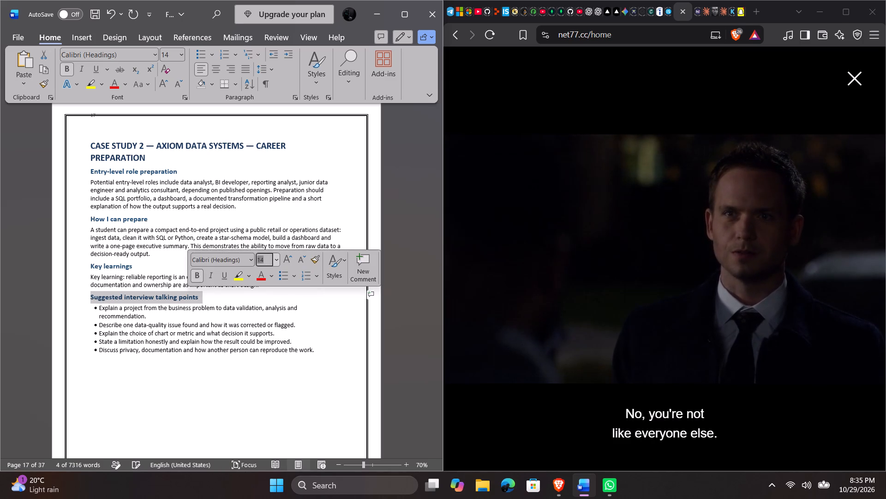
Add a colon after Axiom's "Suggested interview talking points" subheading and insert a blank line before its bullet list.
left_click(212, 295)
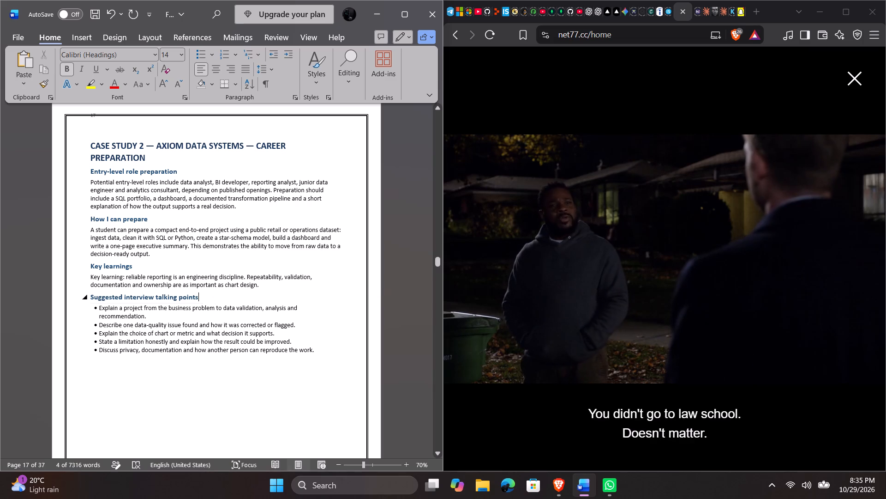
key("shift+colon")
key("Return")
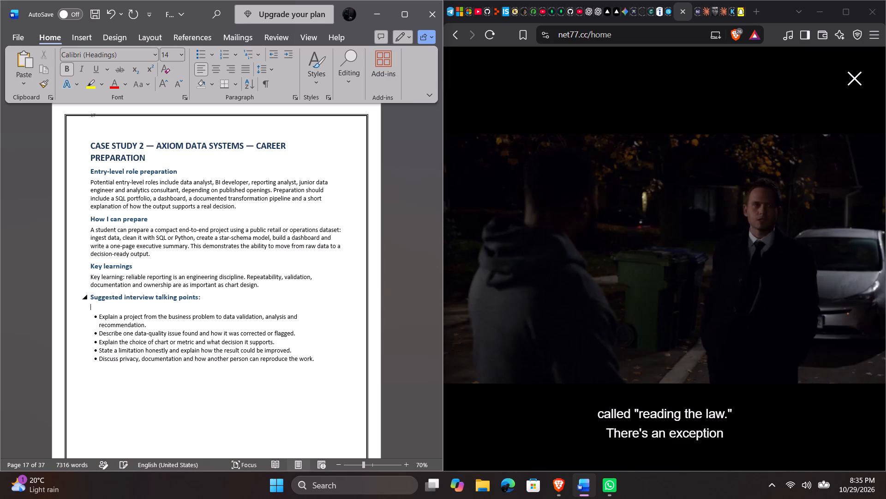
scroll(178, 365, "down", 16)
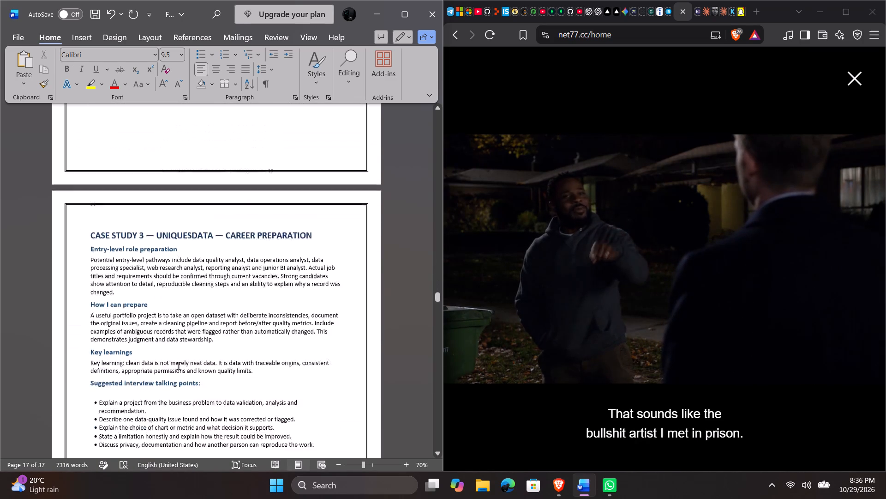
Set all text and the table below the Case Study 2 — Axiom Data Systems — Analysis heading to 12 pt.
scroll(178, 365, "down", 8)
scroll(178, 365, "up", 14)
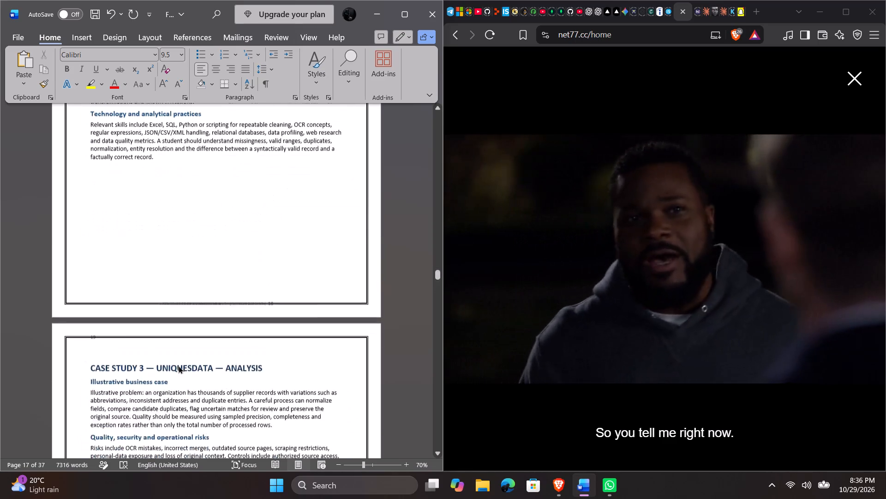
scroll(178, 365, "up", 5)
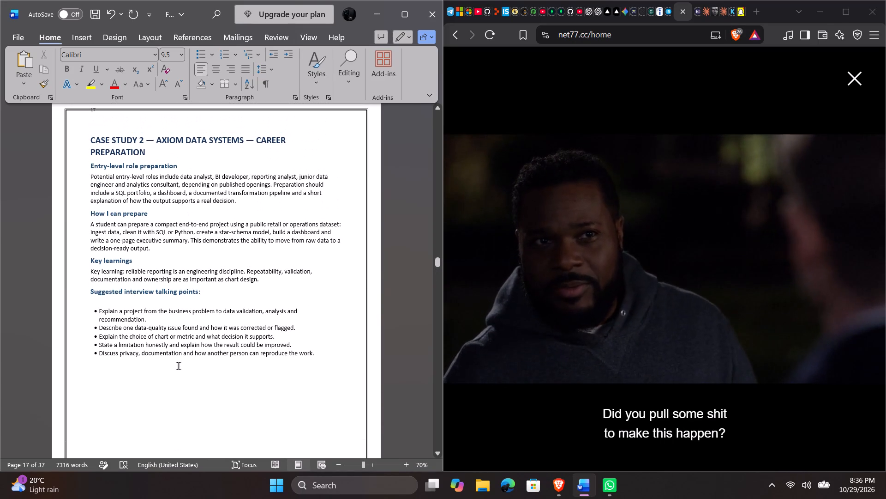
left_click(192, 340)
scroll(192, 340, "up", 3)
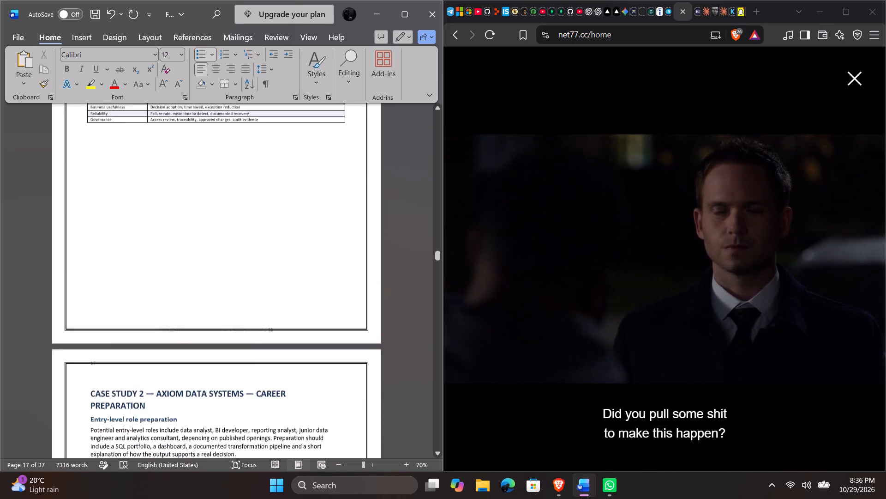
scroll(192, 340, "up", 1)
left_click_drag(291, 273, 168, 215)
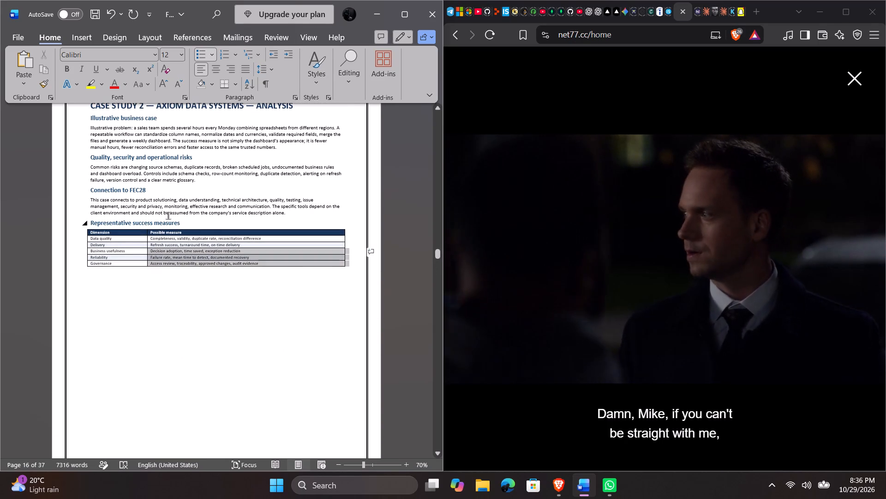
left_click_drag(168, 215, 99, 111)
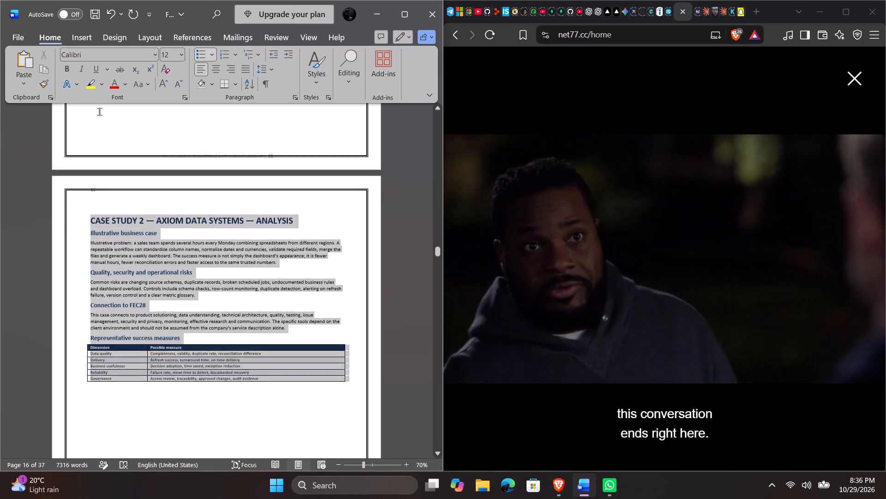
left_click_drag(99, 111, 86, 276)
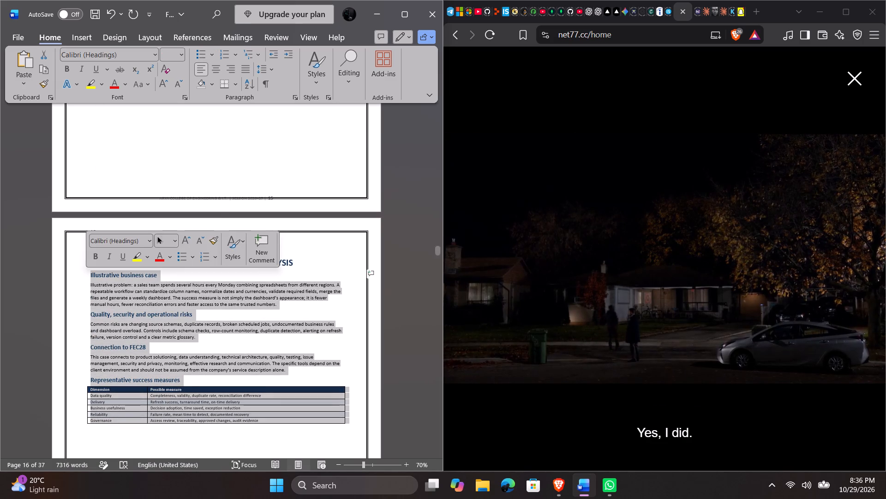
left_click(162, 239)
type("12")
key("Return")
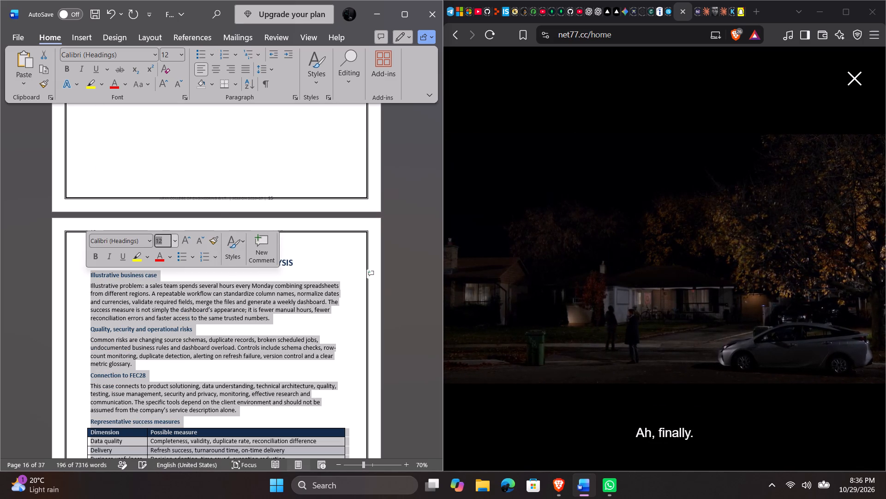
Enlarge Axiom's Representative success measures table so its taller rows fill the remaining space on the Analysis page.
scroll(216, 385, "down", 1)
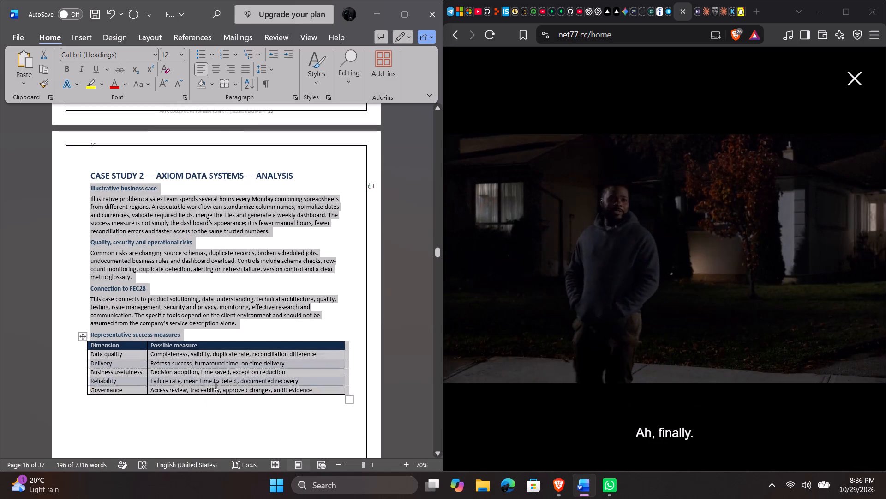
scroll(216, 385, "down", 1)
left_click_drag(351, 379, 335, 448)
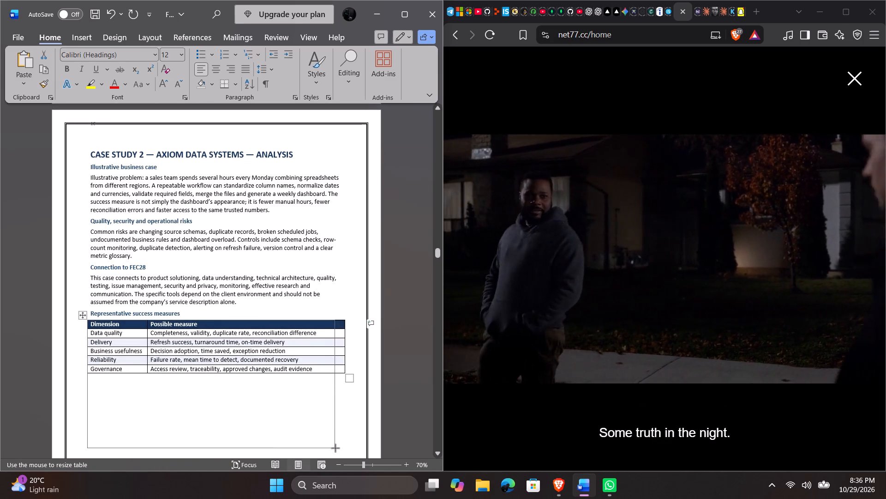
left_click_drag(335, 448, 354, 486)
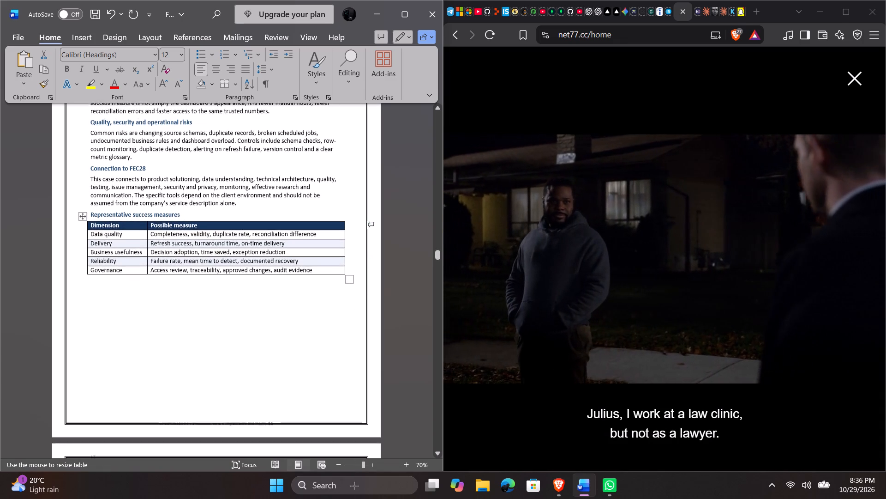
left_click_drag(354, 486, 350, 383)
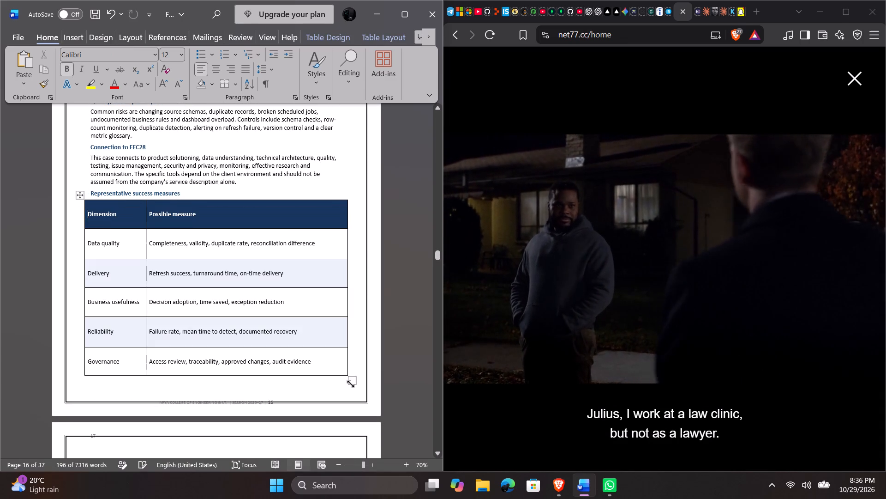
Set the "Representative success measures" and "Connection to FEC28" subheadings on Axiom's Analysis page to 14 pt.
scroll(231, 203, "up", 1)
triple_click(216, 207)
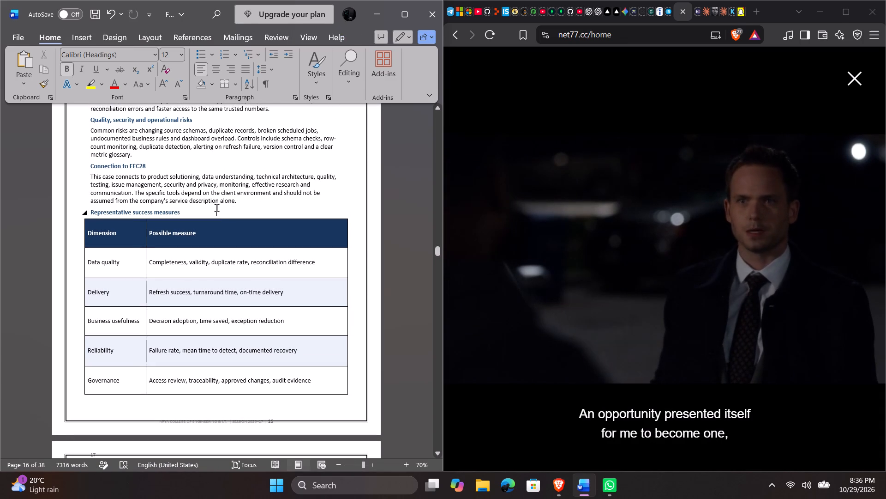
left_click(293, 167)
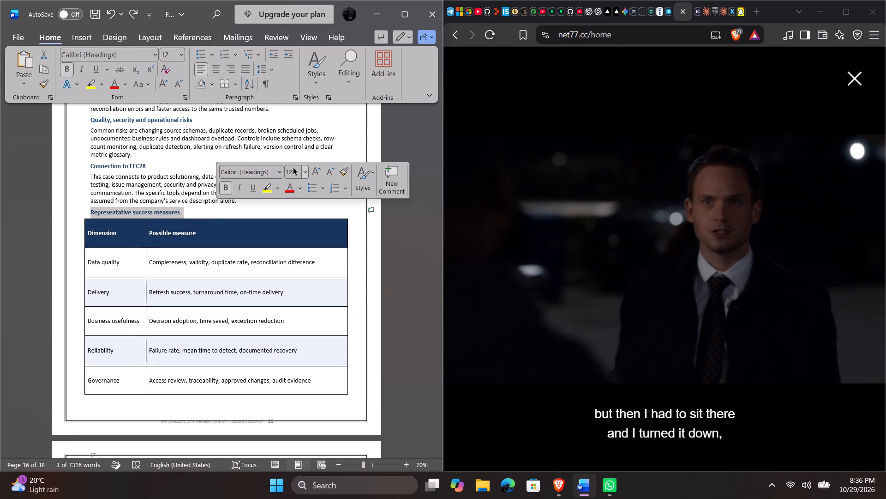
left_click(305, 171)
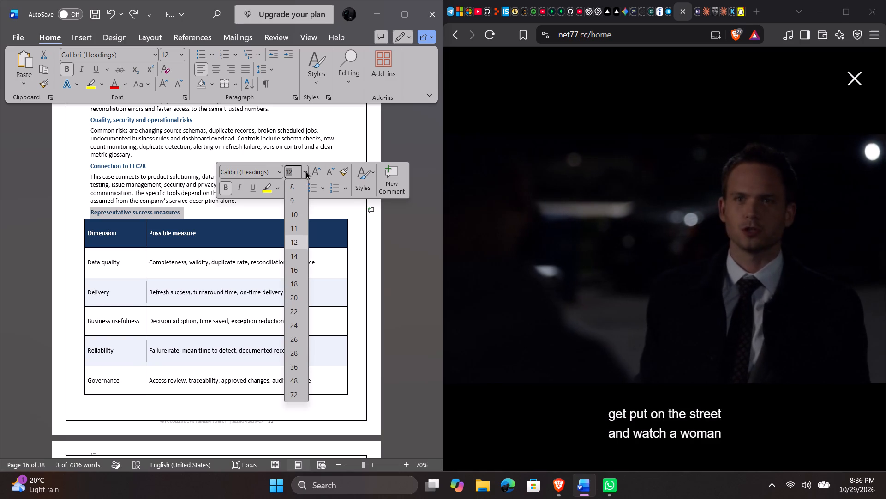
key("Down")
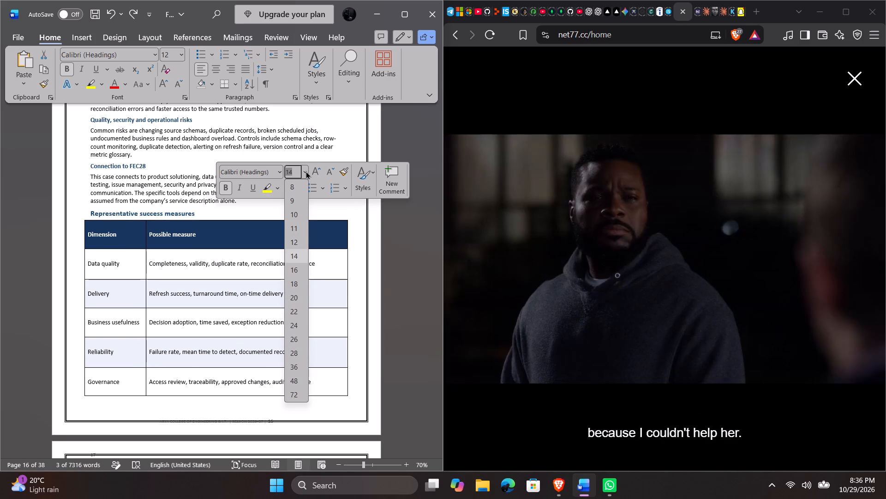
key("Return")
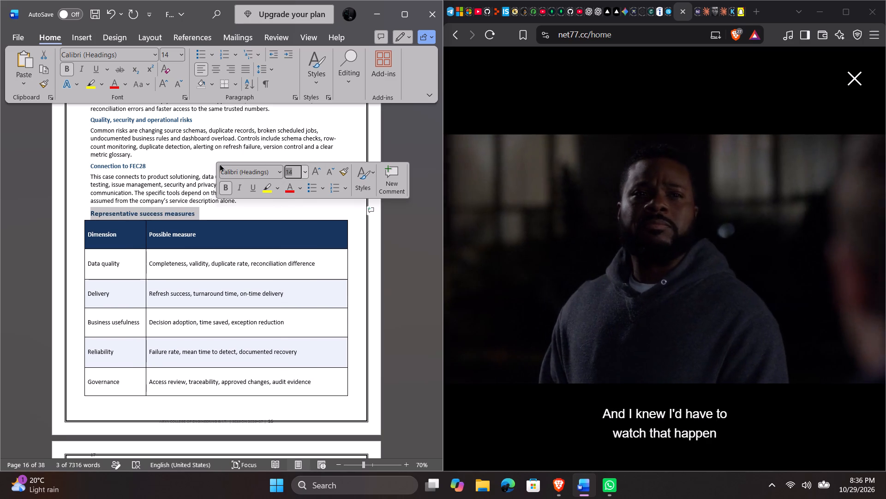
double_click(177, 167)
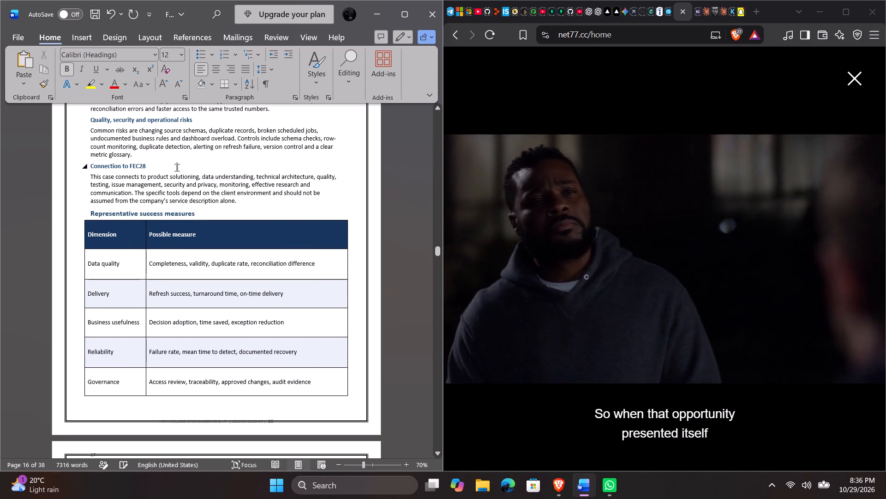
triple_click(177, 167)
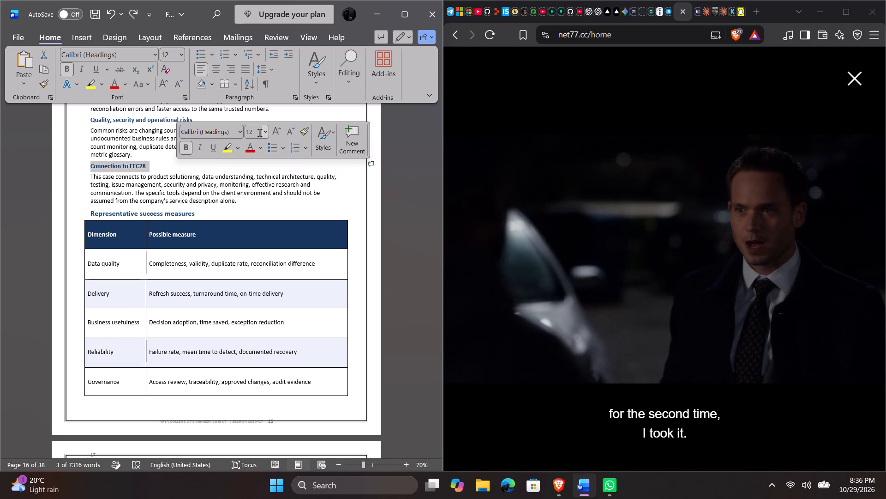
left_click(266, 133)
key("Down")
key("Return")
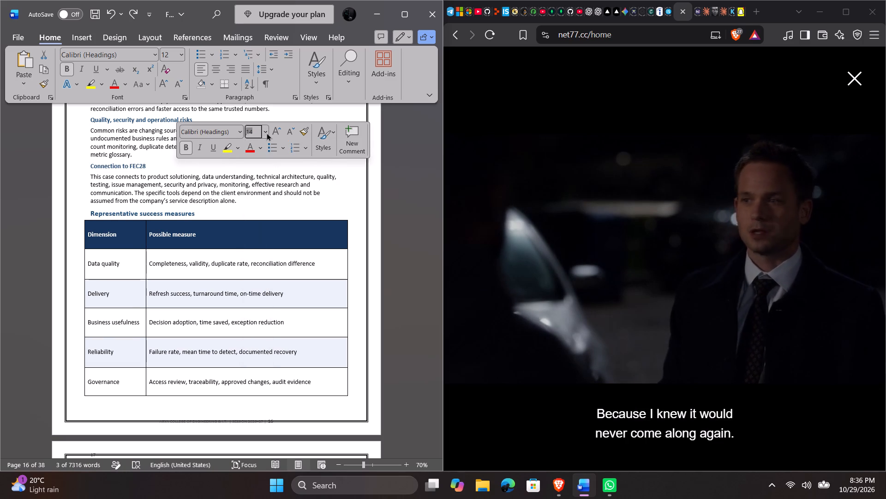
Set the "Quality, security and operational risks" and "Illustrative business case" subheadings on Axiom's Analysis page to 14 pt.
scroll(155, 233, "up", 1)
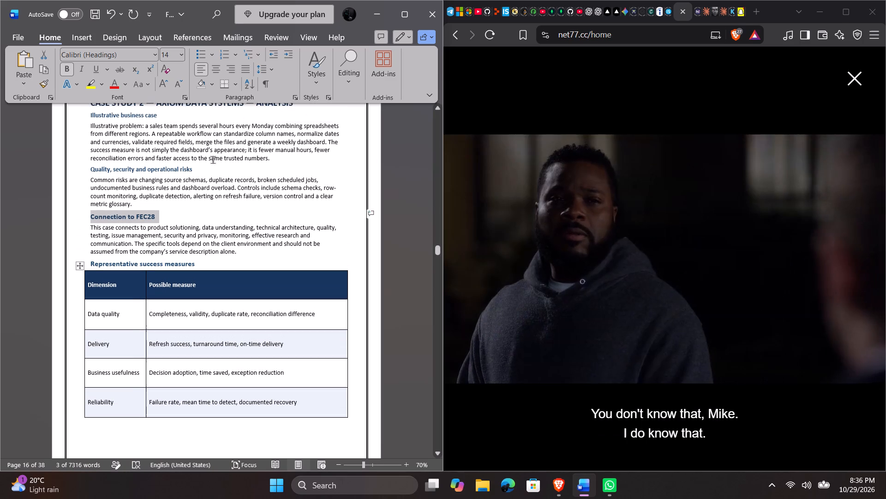
triple_click(202, 174)
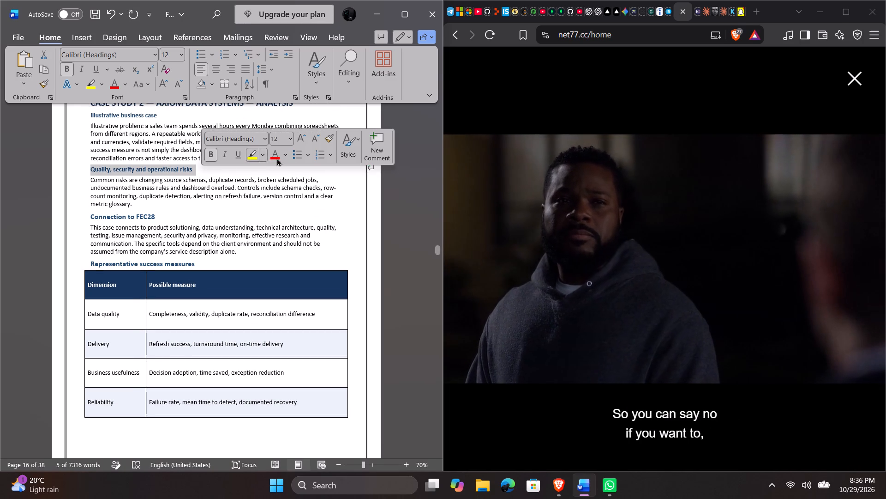
left_click(291, 140)
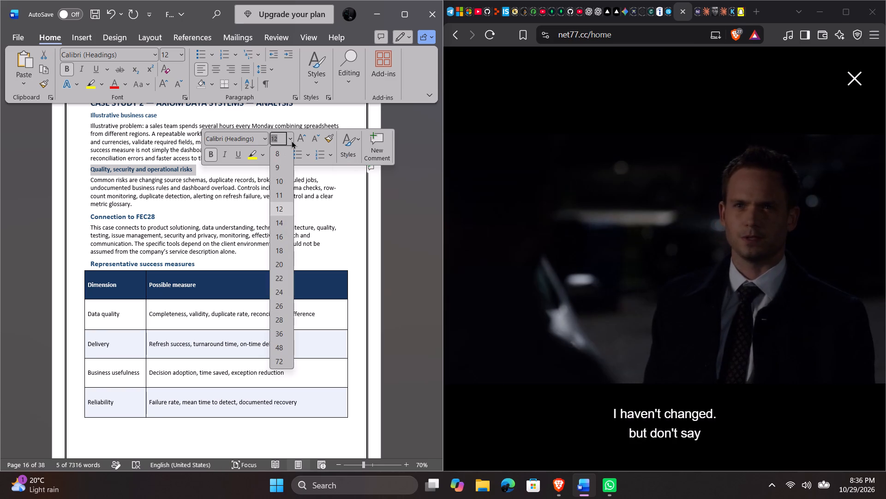
key("Down")
key("Return")
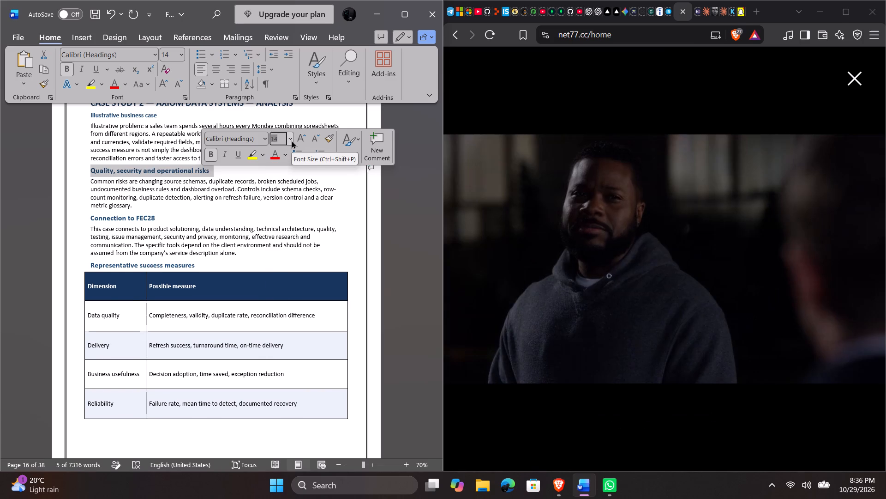
scroll(183, 239, "up", 1)
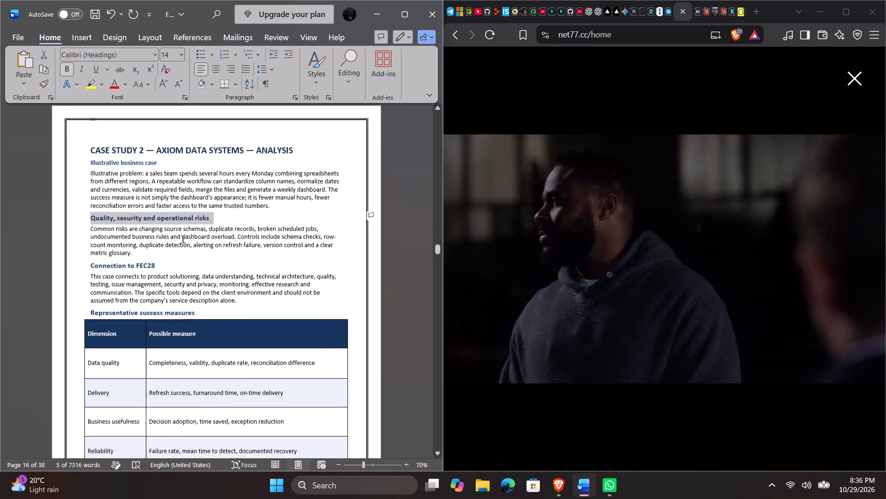
scroll(183, 239, "up", 1)
triple_click(172, 172)
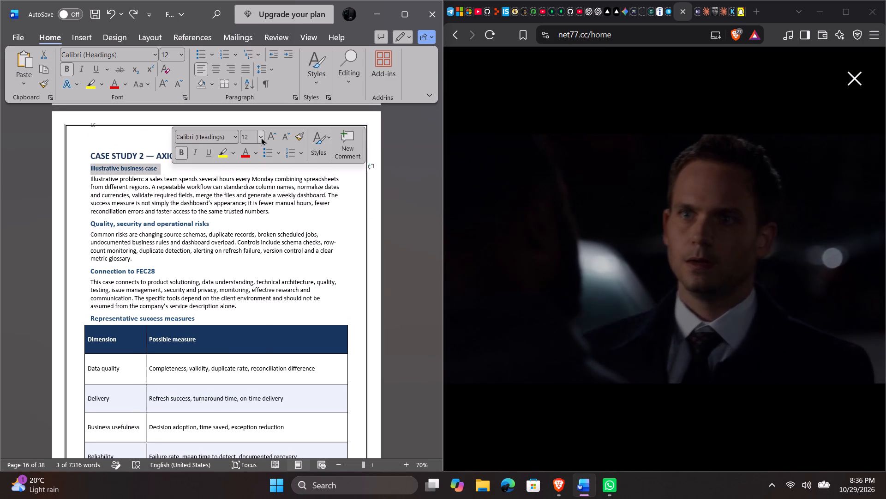
left_click(261, 137)
key("Down")
key("Return")
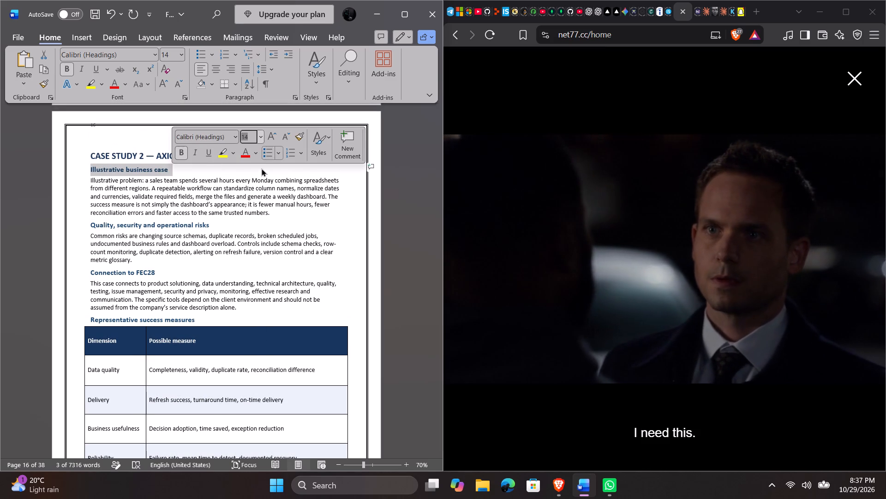
Insert a blank line below Axiom's Analysis heading and another between the "Representative success measures" subheading and its table.
left_click(260, 170)
left_click(299, 156)
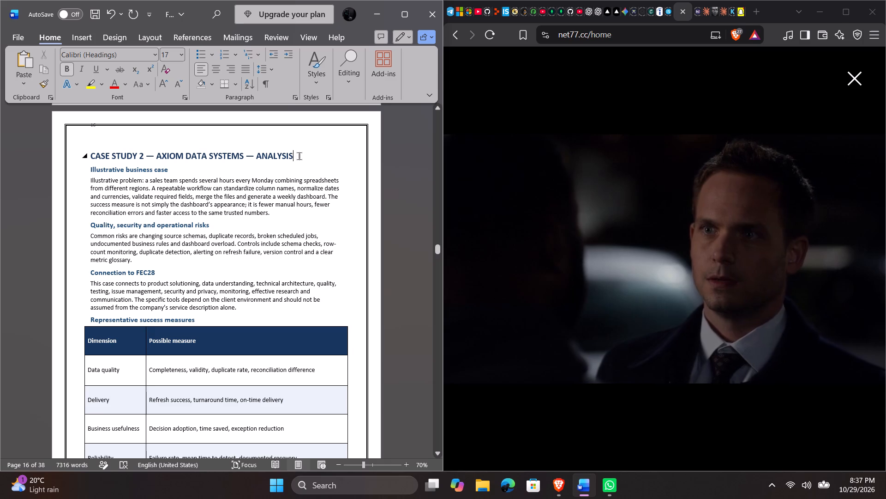
key("Return")
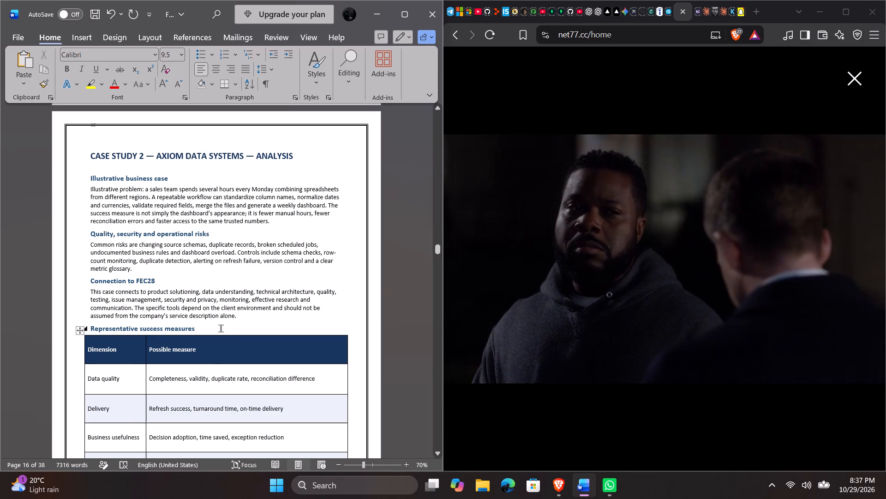
left_click(221, 328)
key("Return")
Set the tagline and all text below the Case Study 2 — Axiom Data Systems heading to 12 pt.
scroll(221, 328, "up", 3)
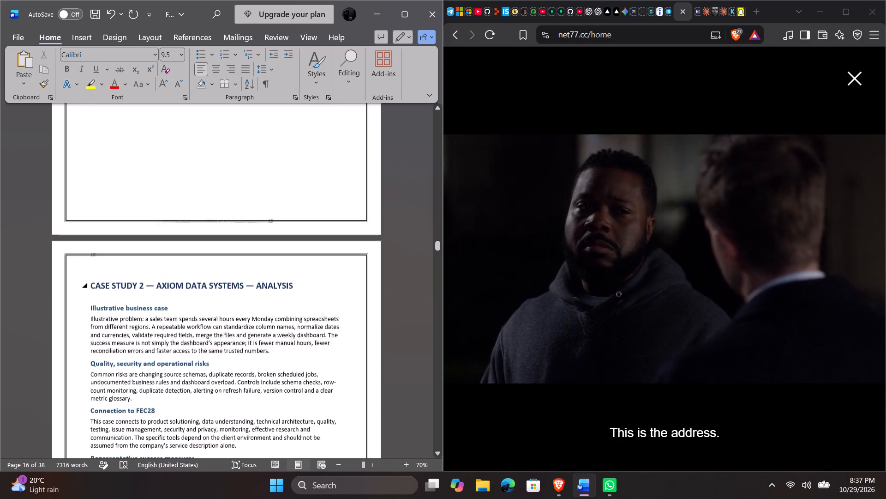
scroll(221, 328, "up", 4)
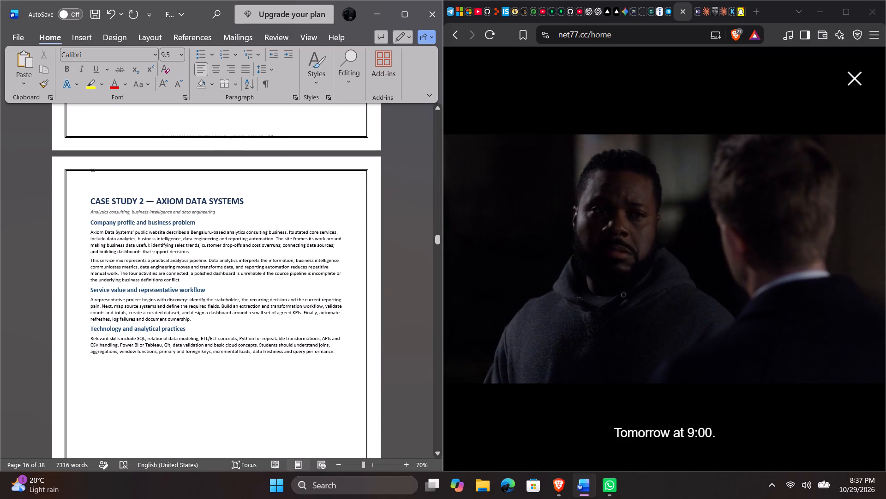
left_click_drag(342, 360, 91, 229)
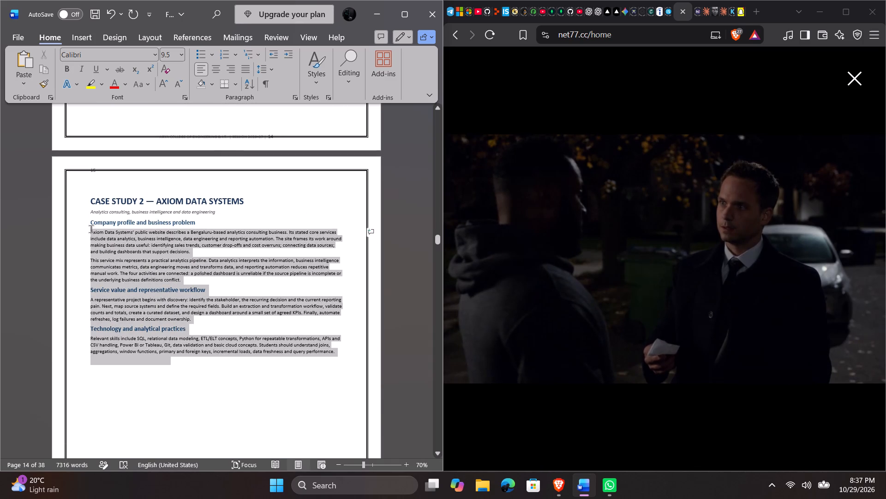
left_click_drag(91, 229, 92, 213)
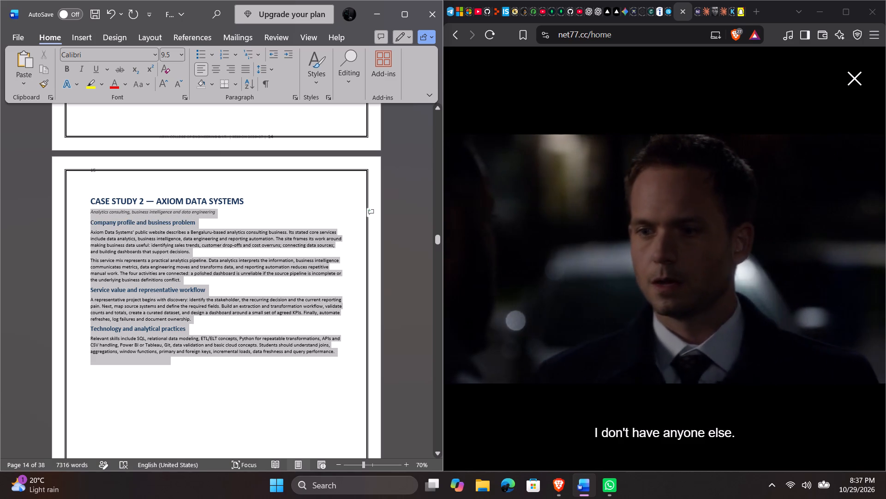
left_click_drag(92, 213, 92, 213)
left_click(170, 177)
type("12")
key("Return")
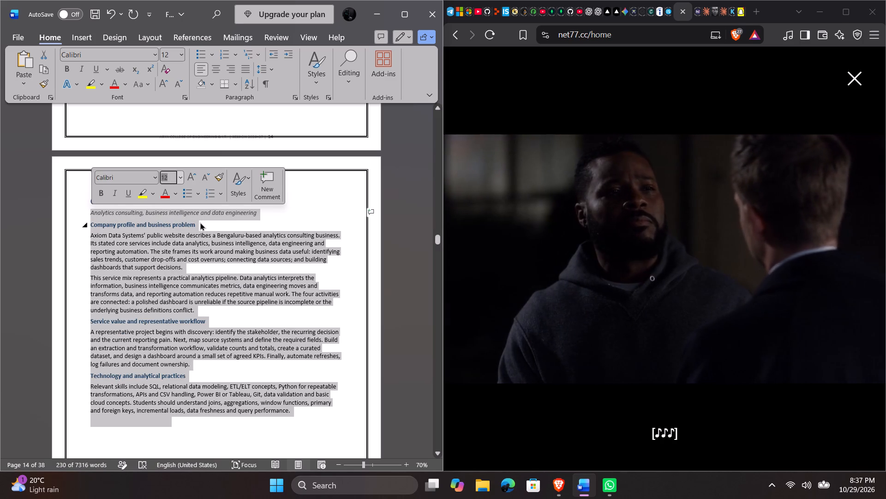
Set the "Company profile and business problem" subheading on Axiom's opening page to 14 pt.
triple_click(200, 222)
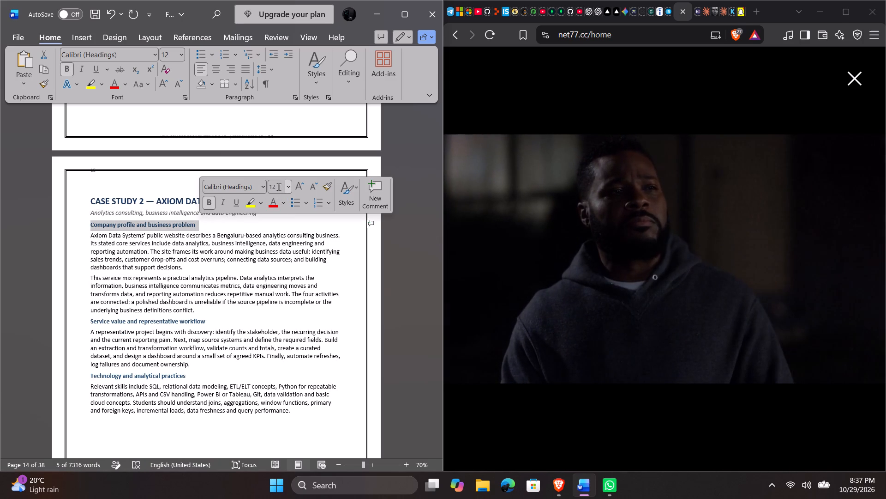
left_click(278, 187)
type("14")
key("Return")
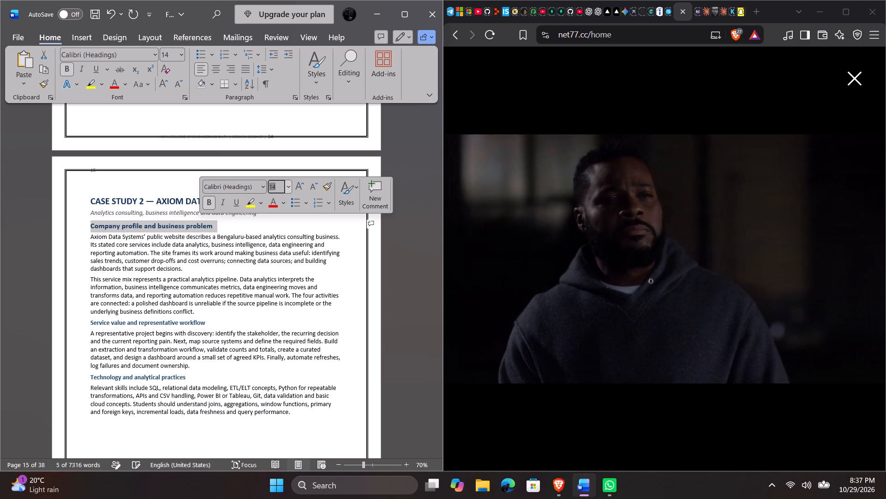
Set the "Service value and representative workflow" and "Technology and analytical practices" subheadings on Axiom's opening page to 14 pt.
triple_click(214, 324)
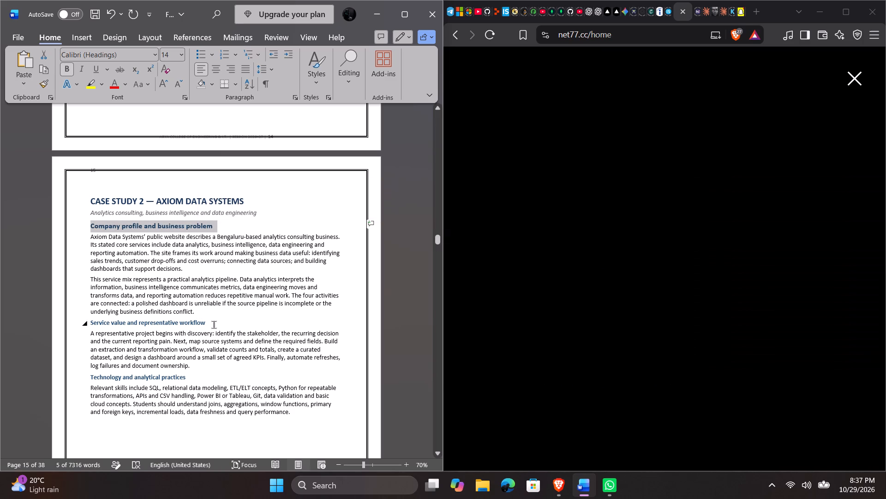
left_click(214, 324)
double_click(214, 324)
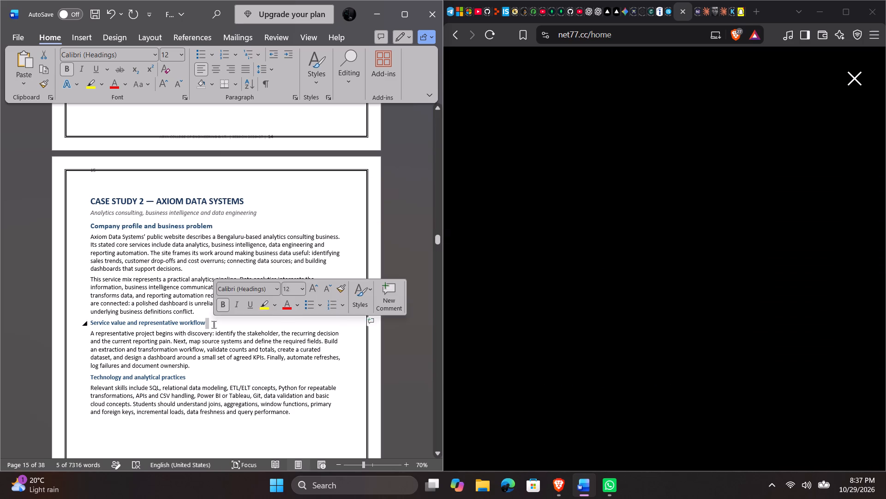
triple_click(214, 324)
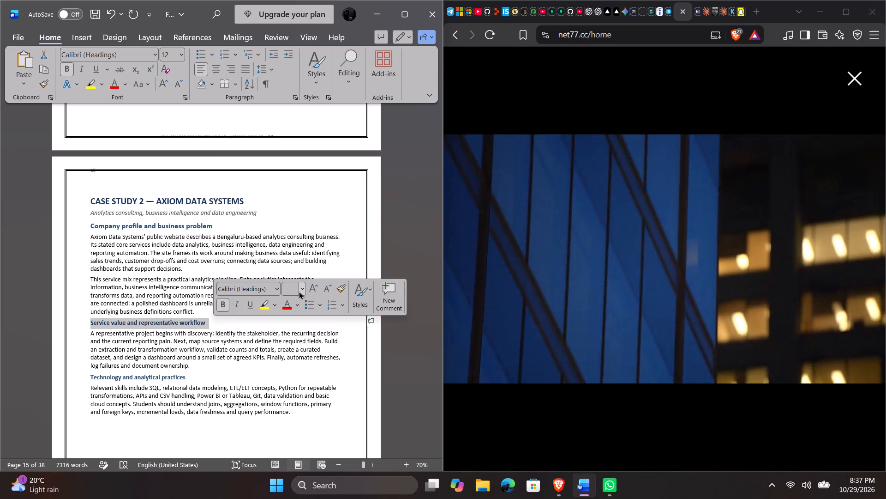
left_click(299, 291)
key("Down")
key("Return")
key("Return")
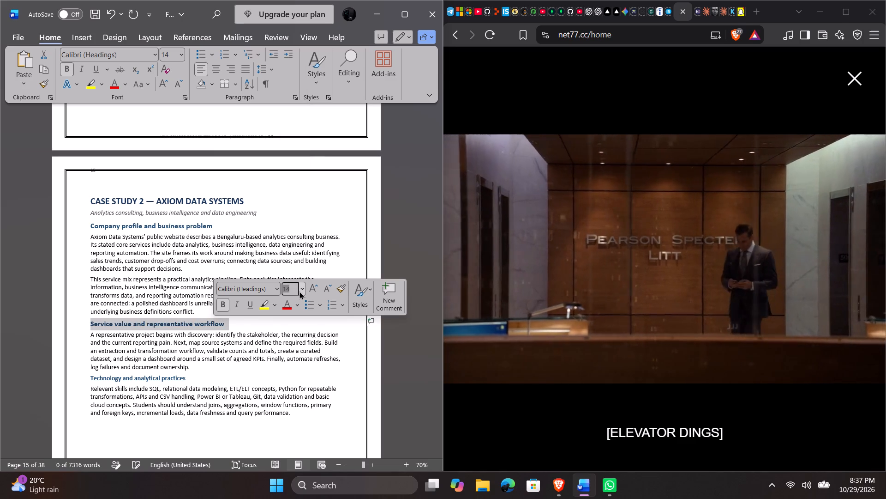
left_click(194, 384)
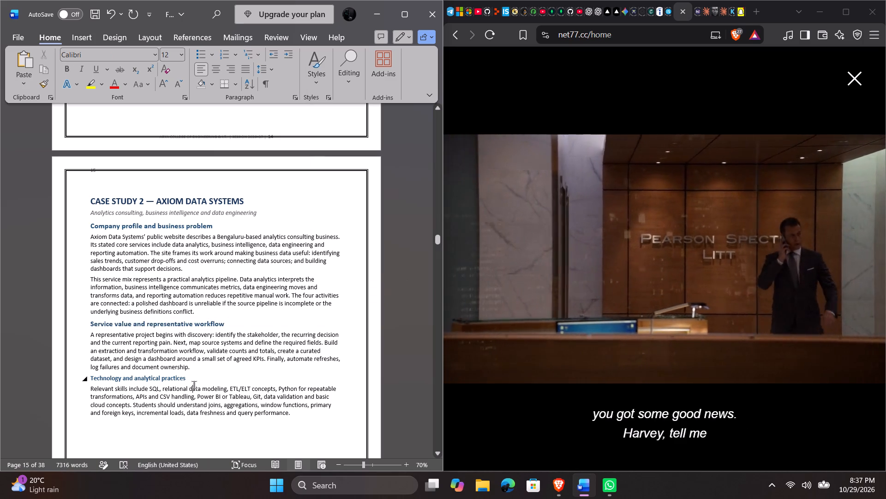
triple_click(196, 378)
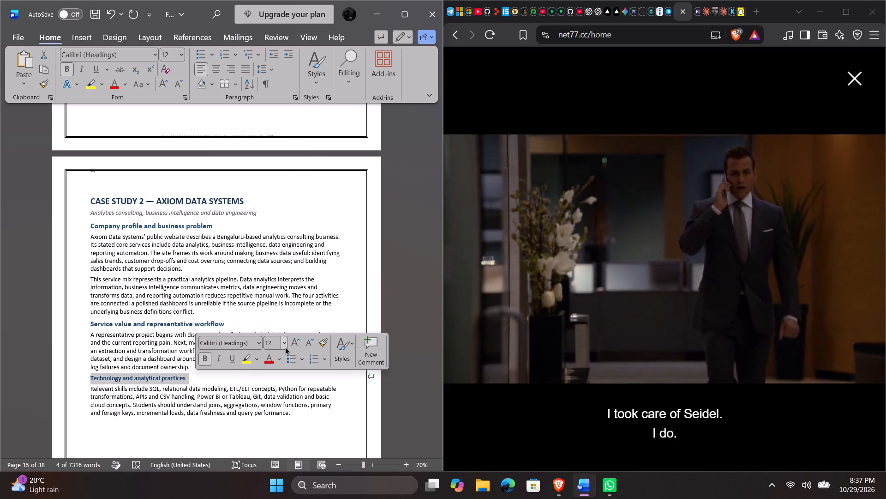
left_click(284, 347)
key("Down")
key("Return")
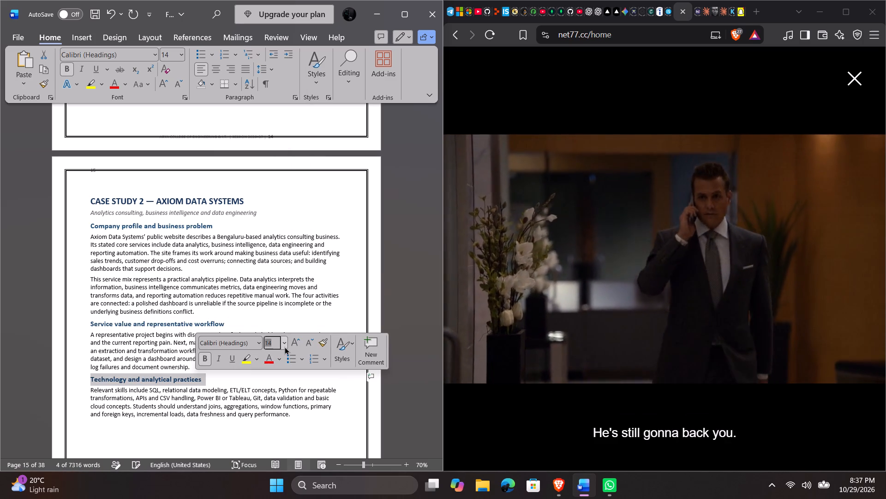
Set all text below the Case Study 1 — TurnB — Career Preparation heading to 12 pt.
scroll(199, 429, "up", 6)
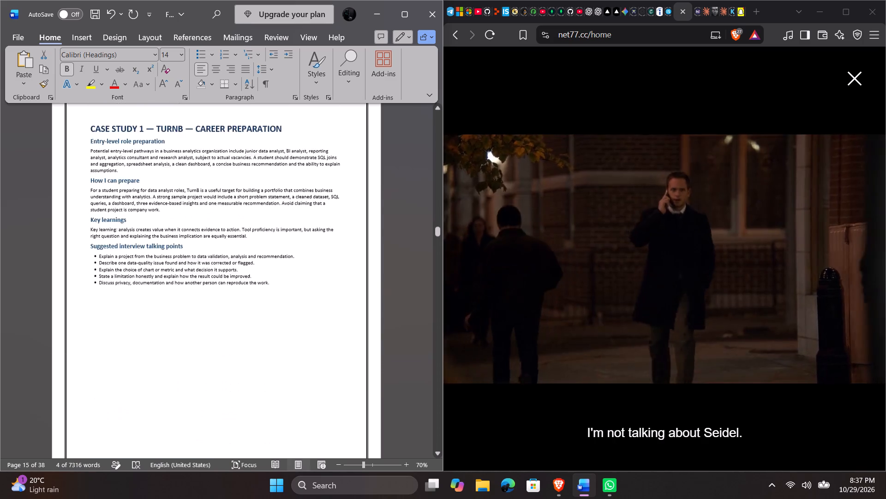
scroll(199, 429, "up", 1)
scroll(199, 429, "right", 1)
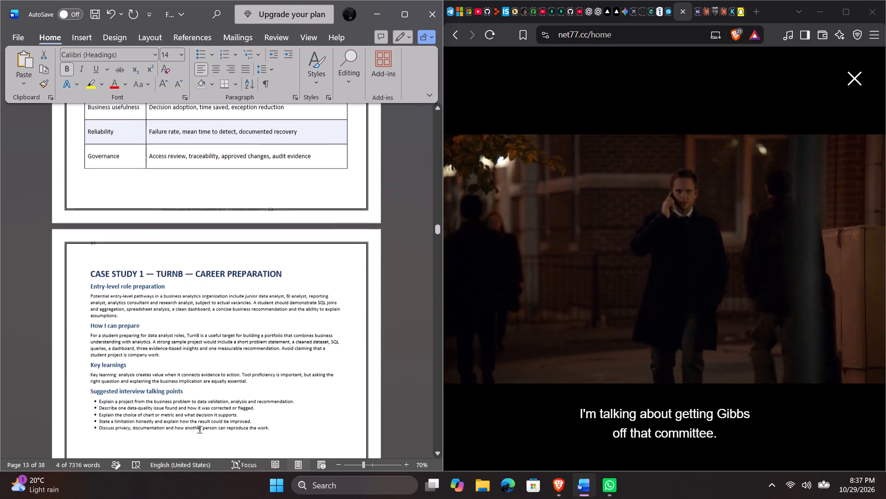
left_click_drag(281, 430, 55, 296)
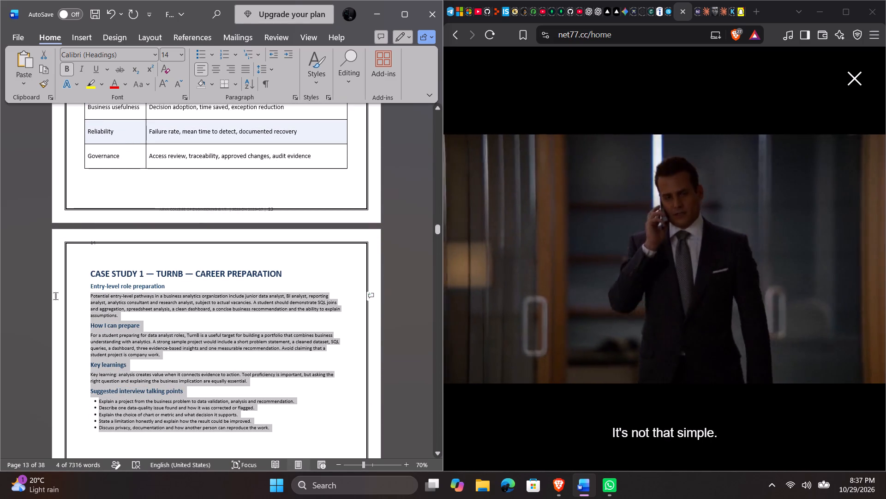
left_click_drag(55, 296, 67, 290)
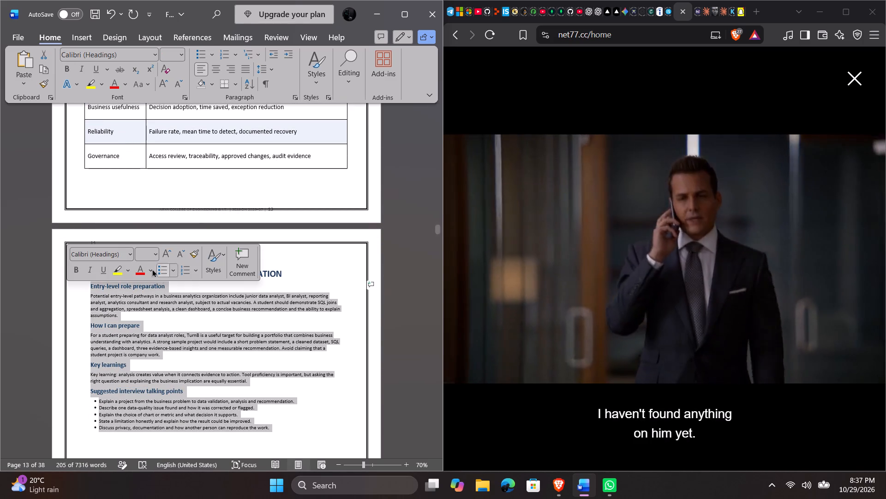
left_click(140, 253)
type("12")
key("Return")
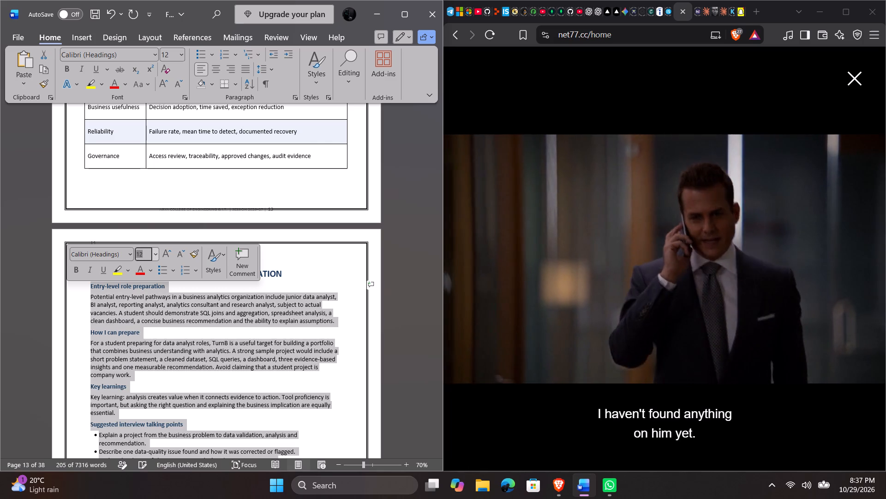
Set the "Entry-level role preparation" and "How I can prepare" subheadings on TurnB's Career Preparation page to 14 pt.
triple_click(170, 286)
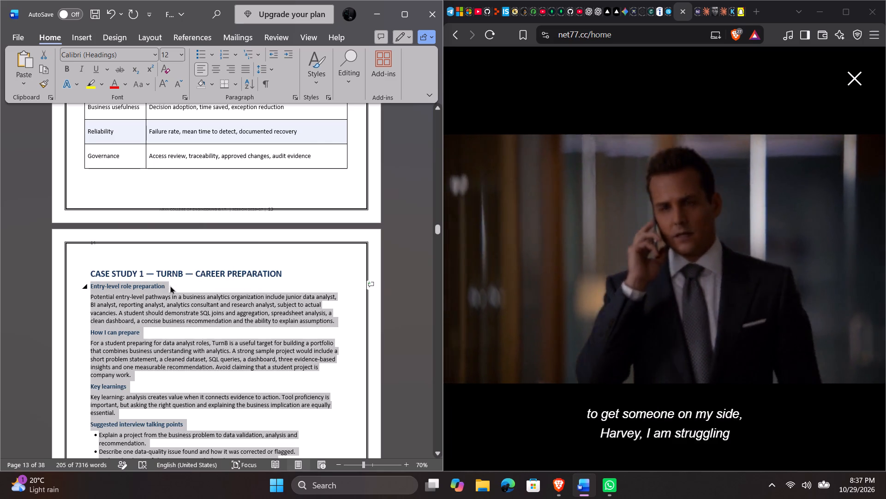
left_click(258, 254)
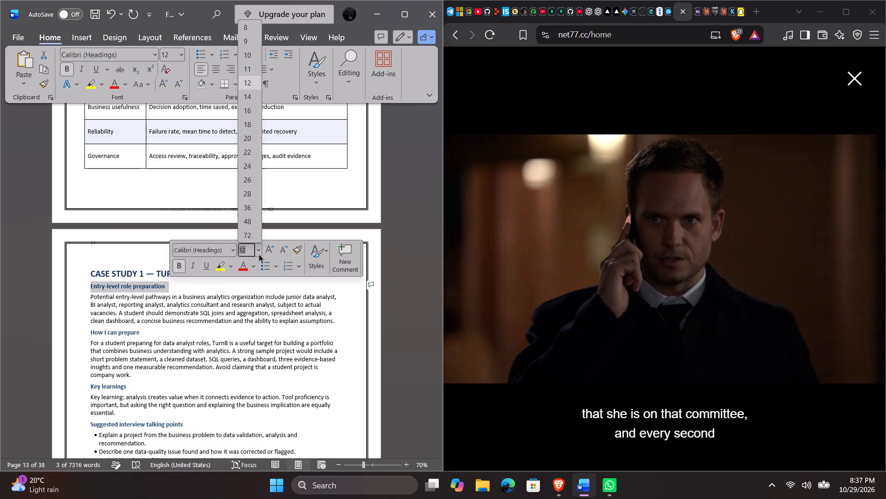
key("Down")
key("Return")
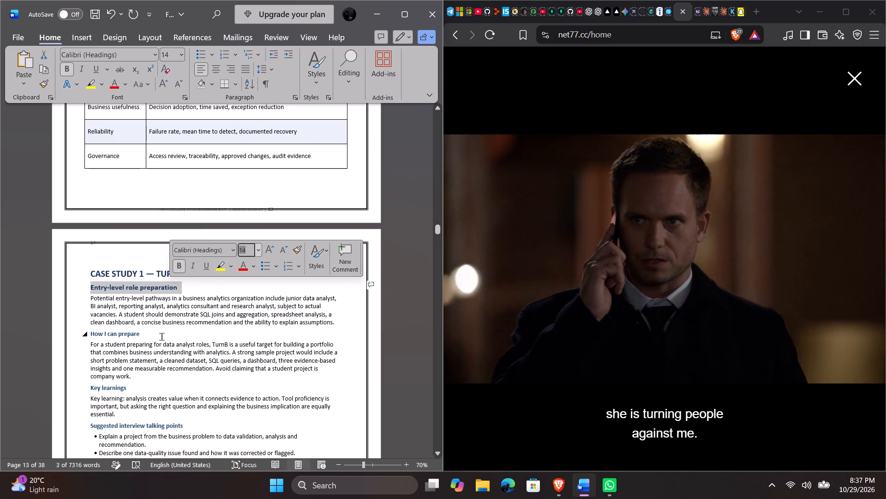
triple_click(162, 336)
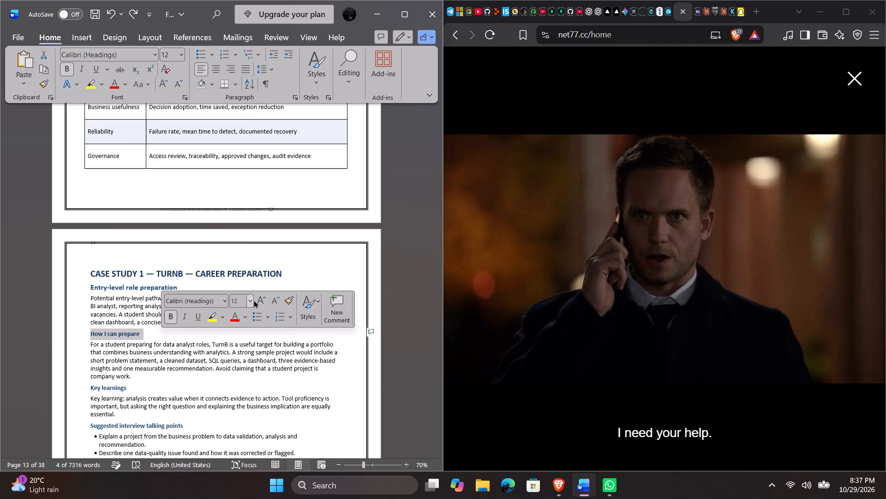
left_click(253, 300)
key("Down")
key("Return")
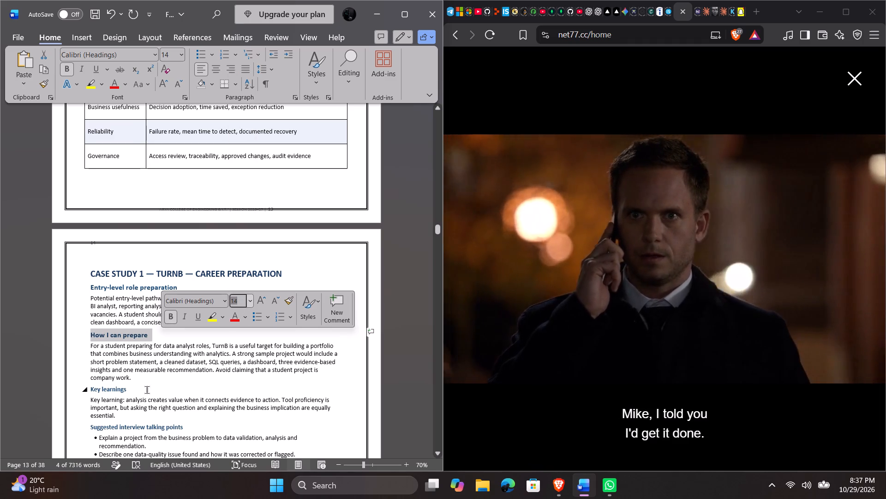
Set the "Key learnings" and "Suggested interview talking points" subheadings on TurnB's Career Preparation page to 14 pt.
double_click(145, 390)
triple_click(145, 390)
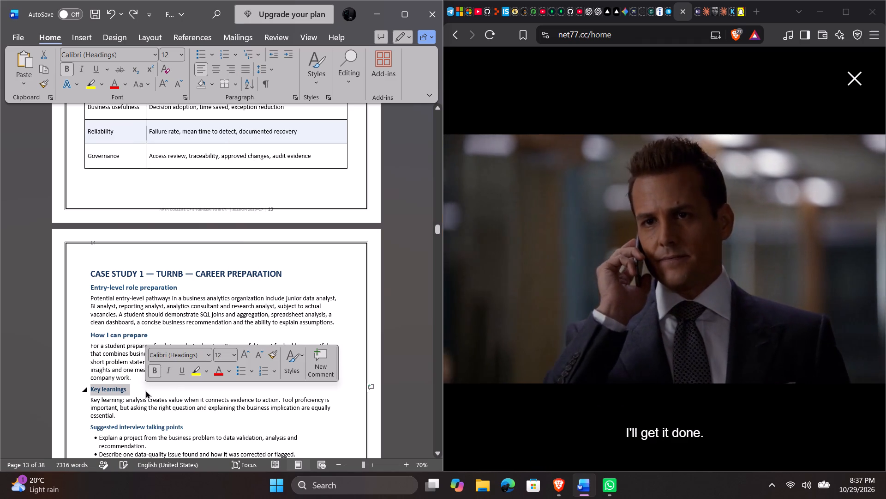
left_click(231, 358)
key("Down")
key("Return")
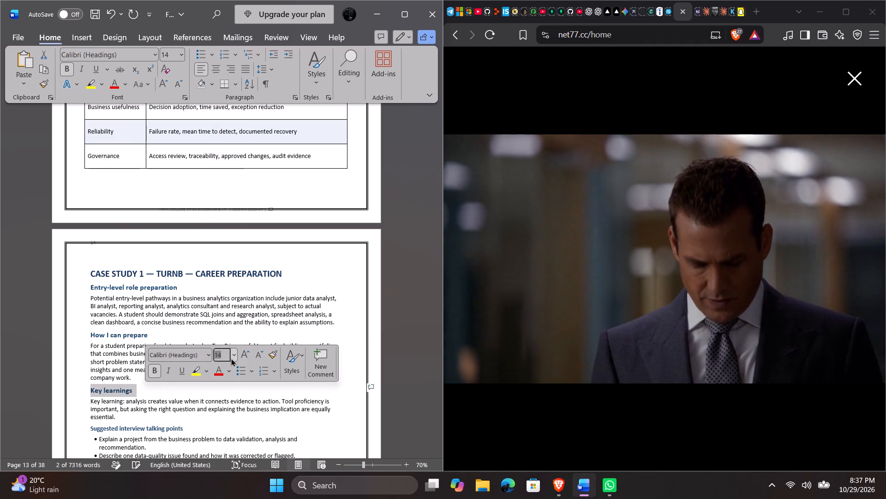
triple_click(204, 426)
left_click(204, 426)
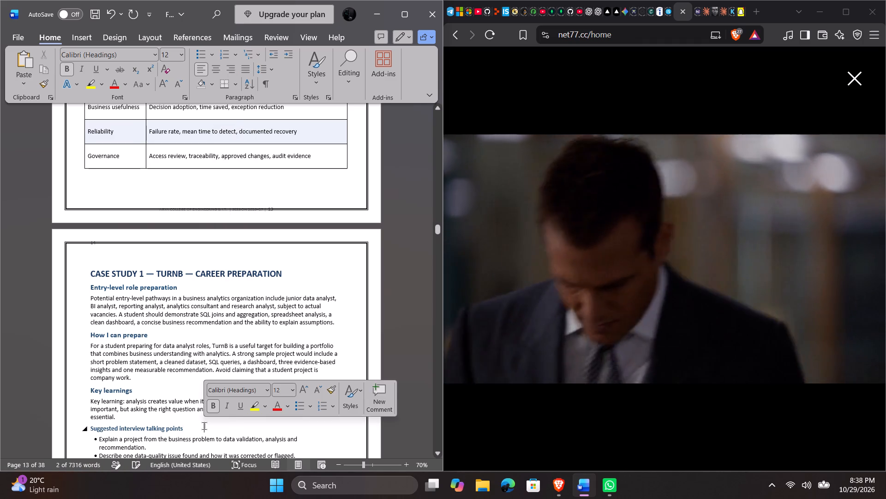
triple_click(204, 426)
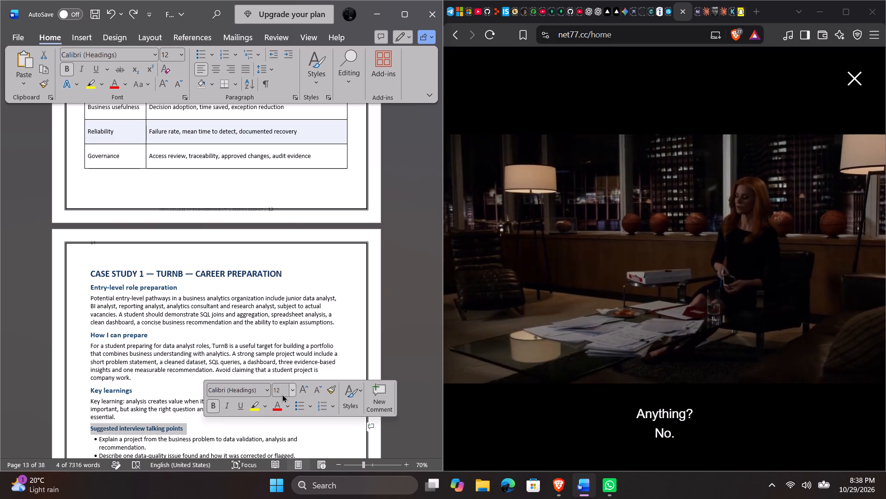
left_click(290, 393)
key("Down")
key("Return")
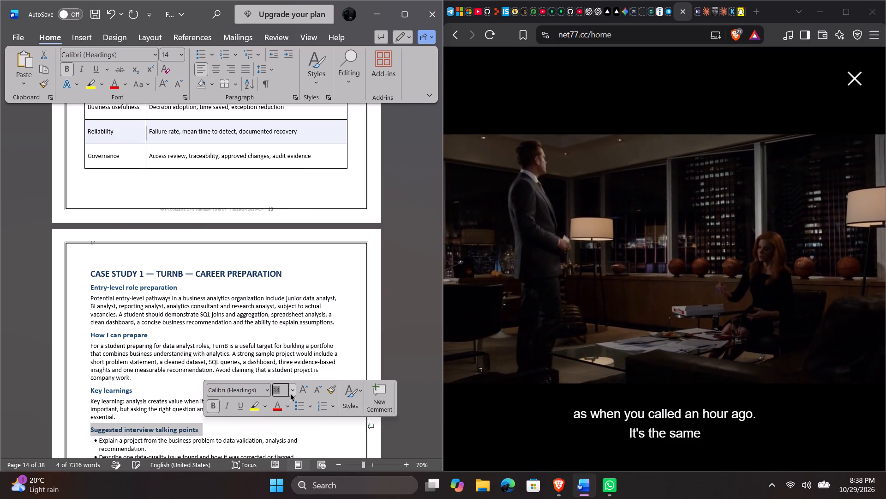
Review the formatting of the earlier pages back to Chapter 1, checking the body text size in sections 1.6 and 1.1.
scroll(79, 241, "up", 7)
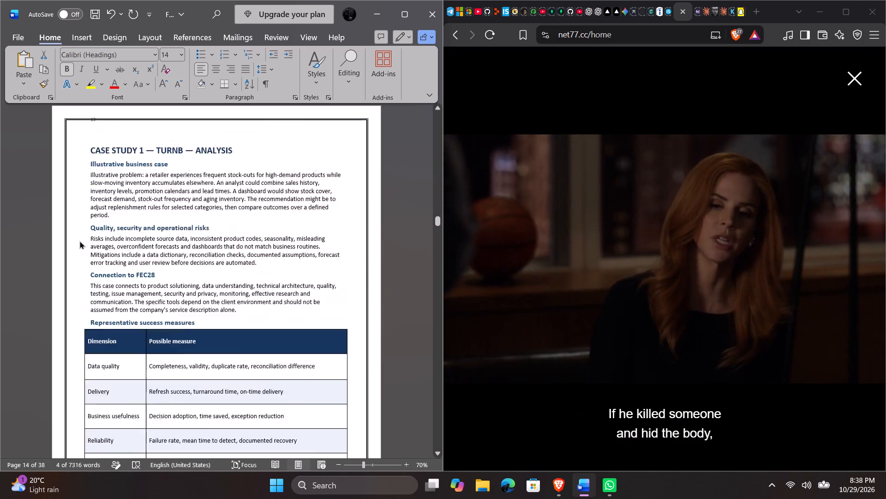
scroll(79, 241, "up", 8)
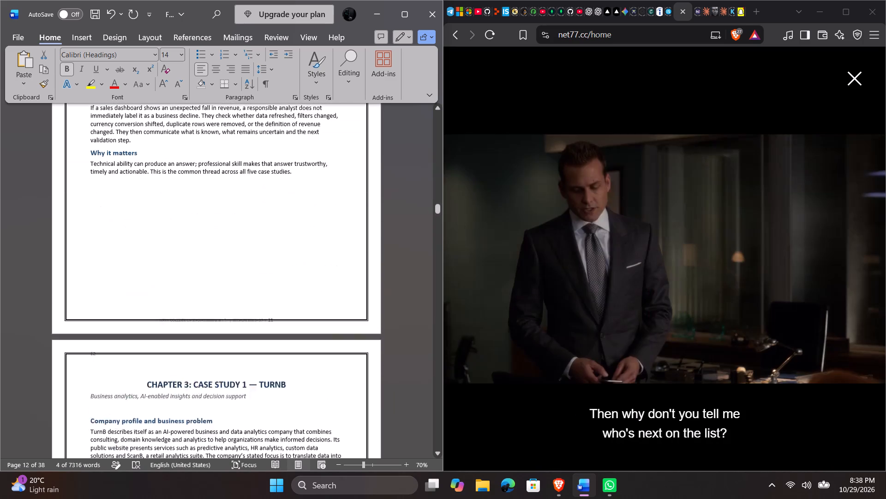
scroll(79, 241, "up", 7)
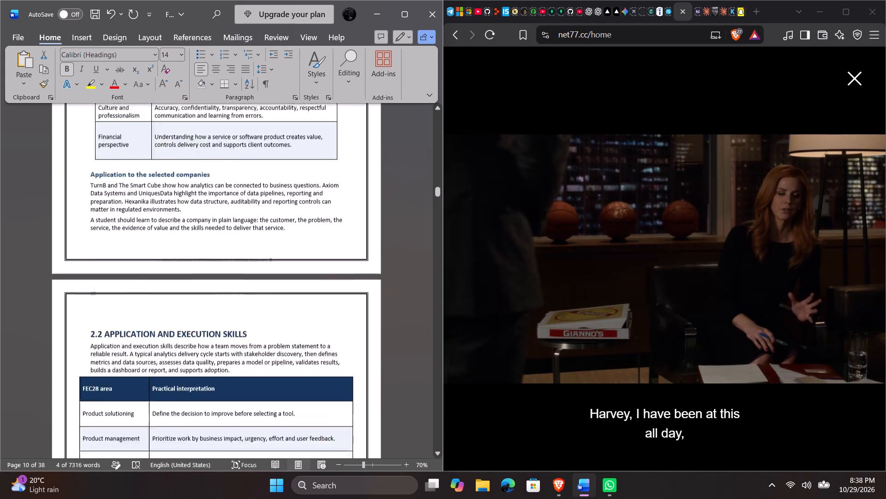
scroll(79, 241, "up", 9)
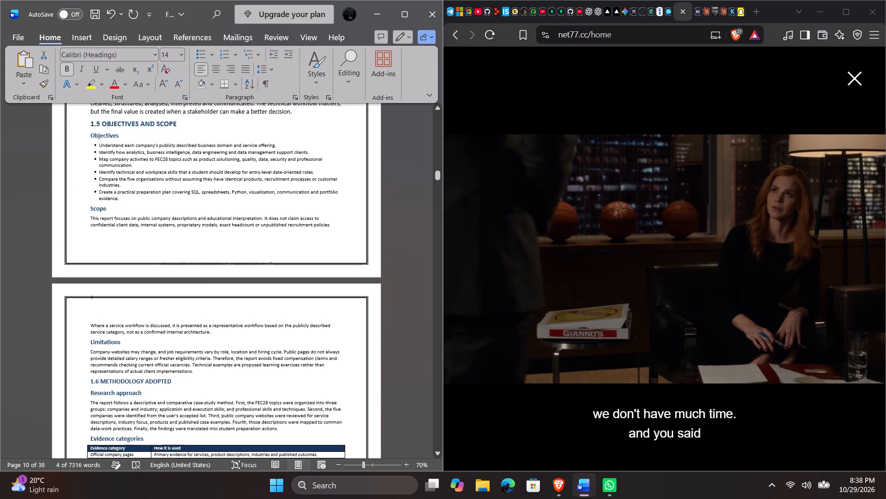
scroll(79, 241, "down", 3)
left_click(147, 274)
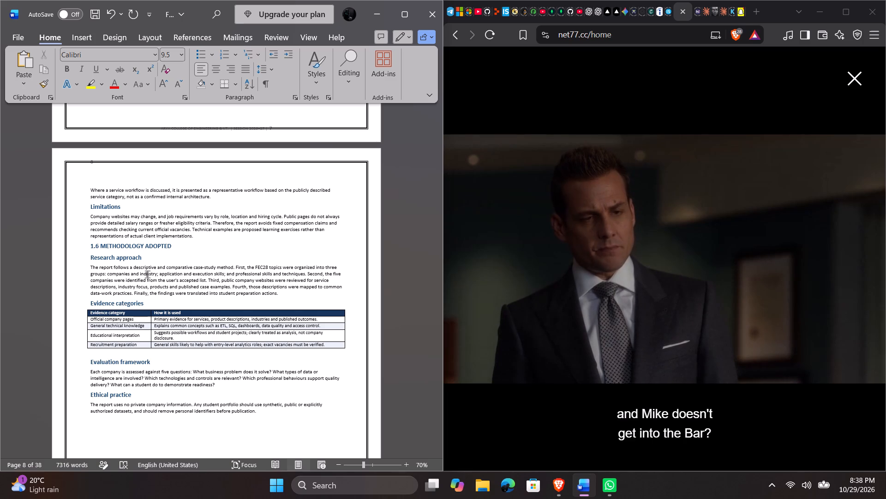
scroll(147, 274, "up", 6)
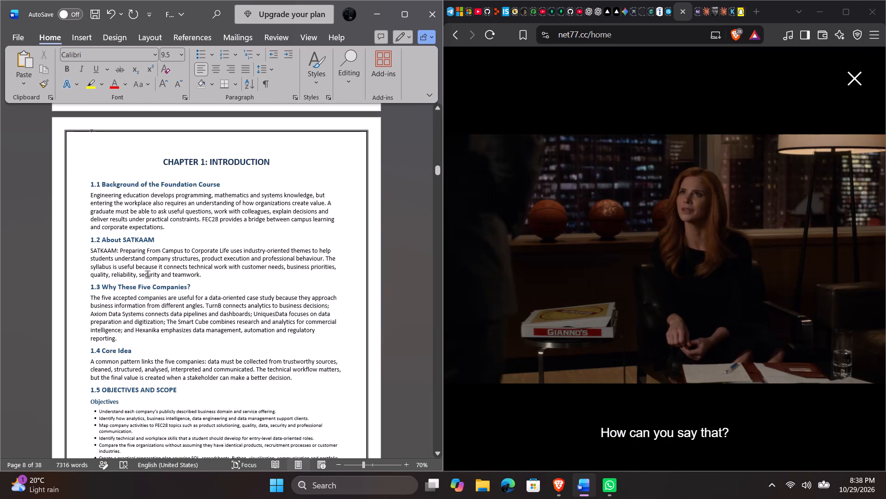
left_click(136, 218)
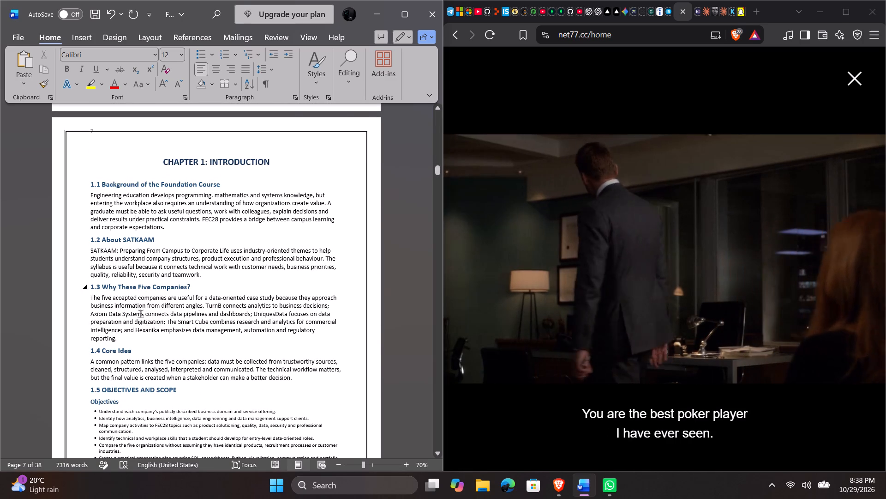
Set everything from the "Objectives" subheading in section 1.5 through the "Ethical practice" paragraph in section 1.6, including the table, to 12 pt.
scroll(139, 395, "down", 2)
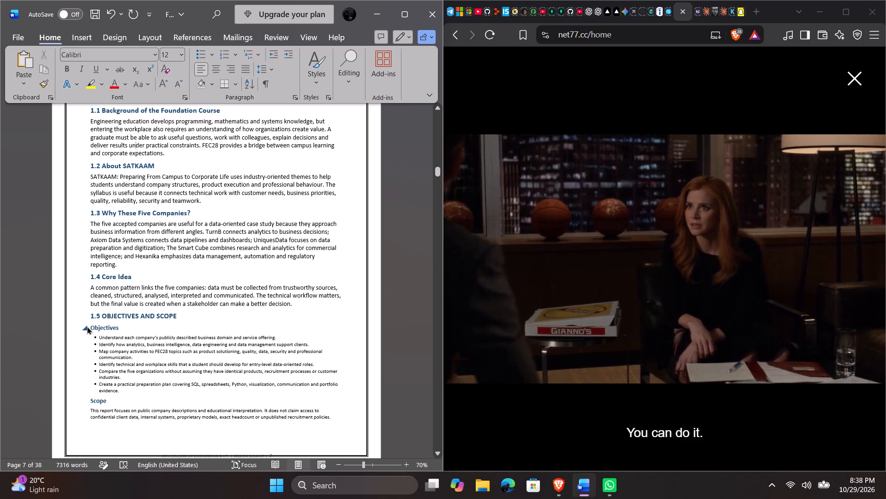
left_click_drag(89, 326, 175, 406)
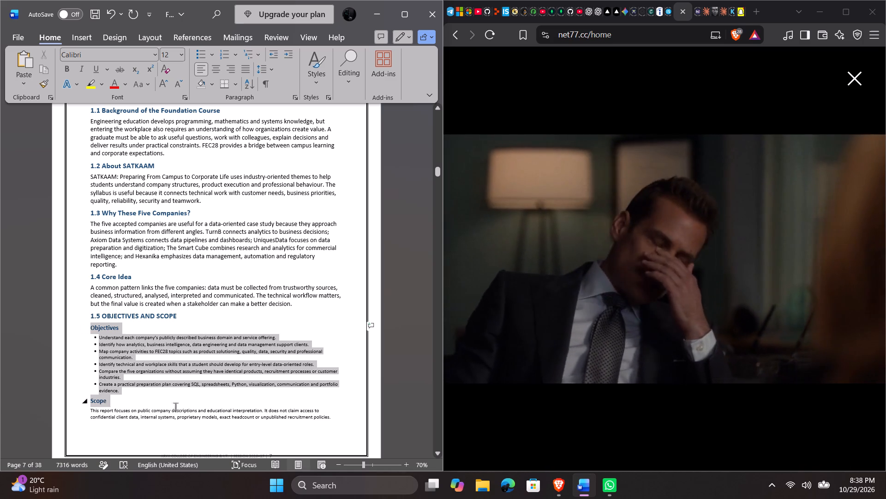
left_click_drag(175, 406, 225, 456)
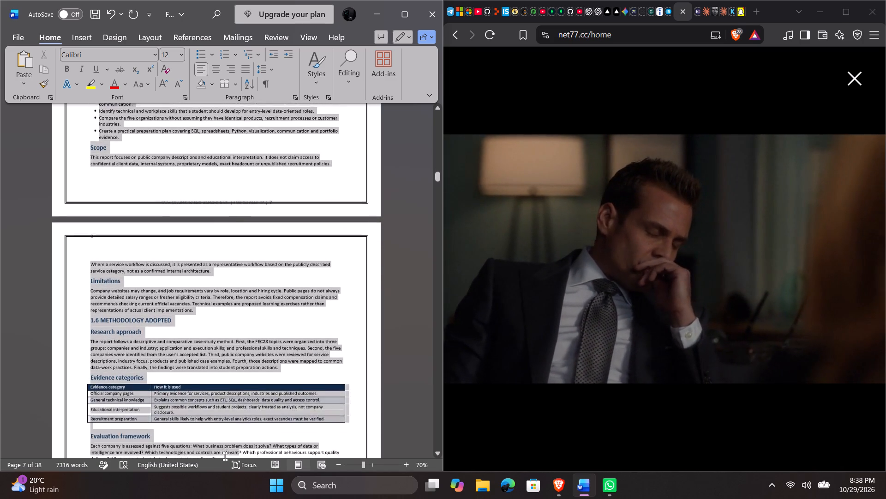
left_click_drag(225, 456, 259, 419)
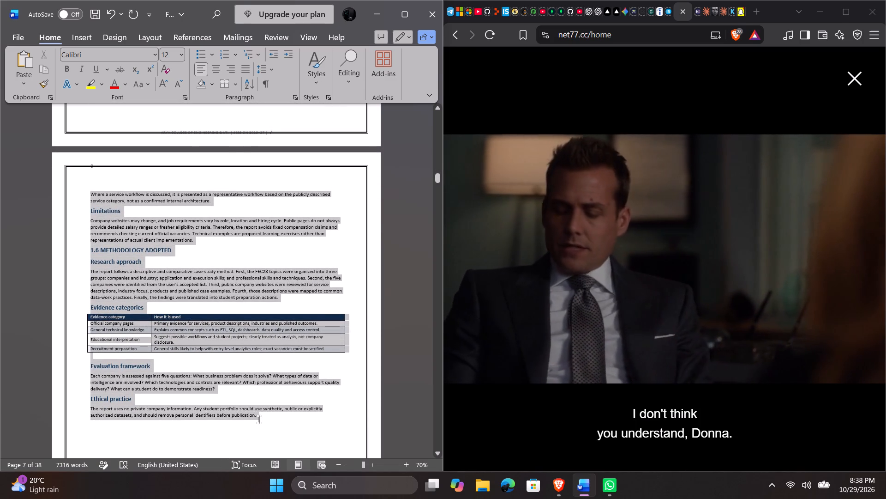
left_click_drag(259, 419, 261, 419)
left_click(340, 383)
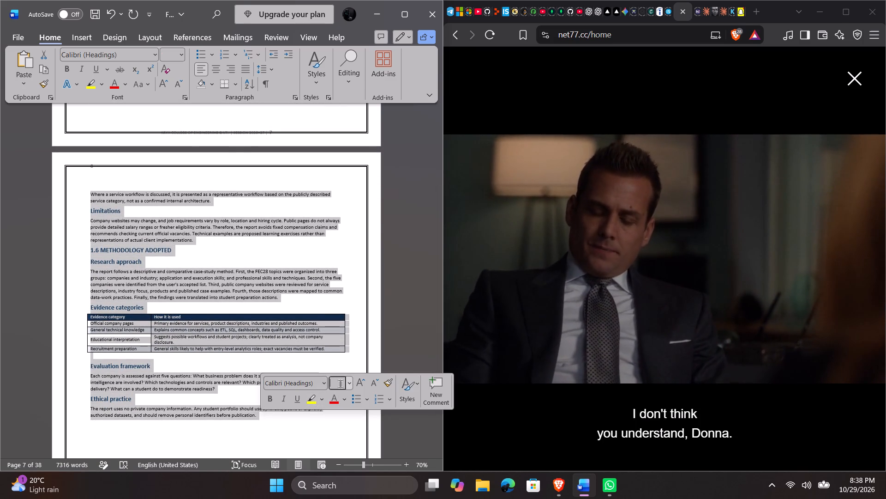
type("12")
key("Return")
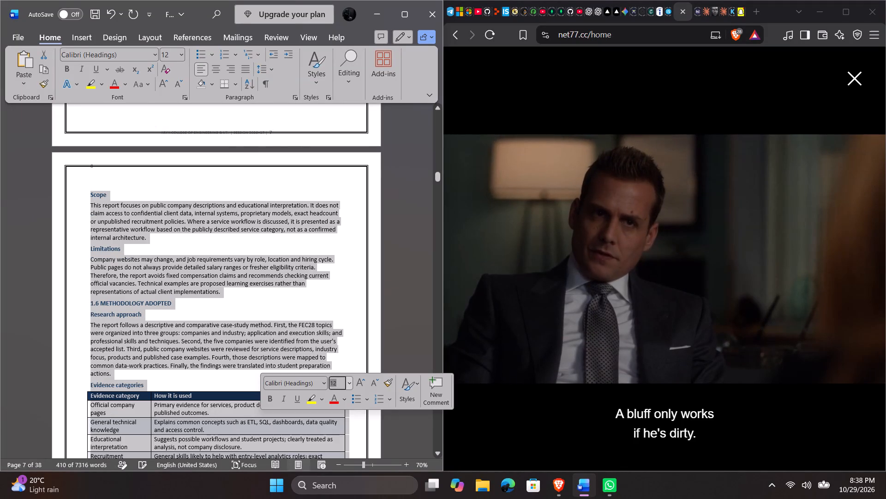
Enlarge the evidence category table in section 1.6 vertically so that its rows are clearly taller.
scroll(193, 292, "down", 2)
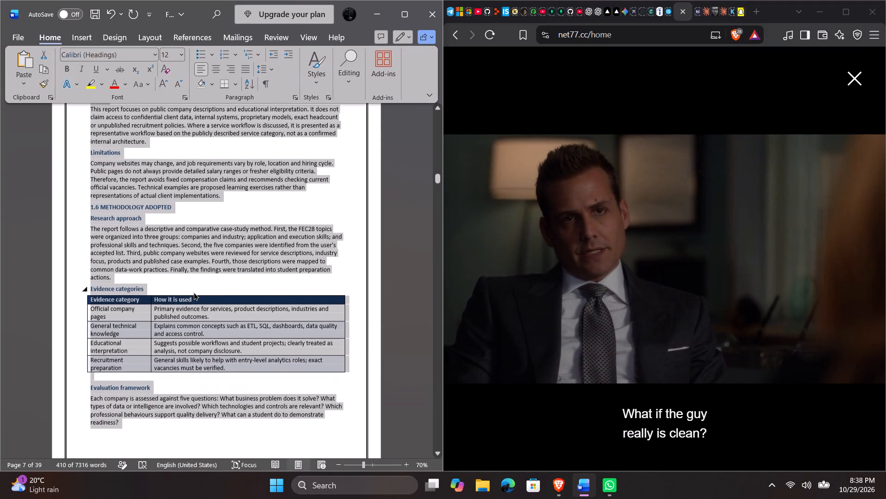
left_click_drag(347, 372, 347, 432)
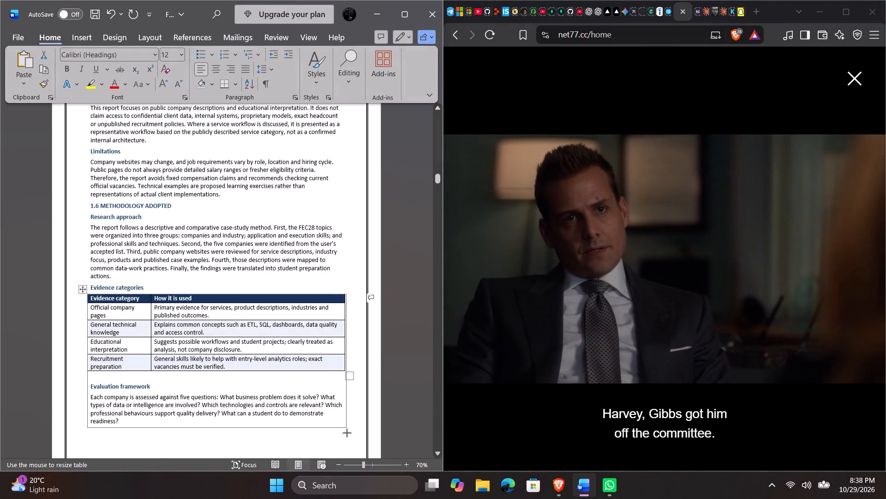
left_click_drag(347, 432, 346, 448)
Check how the enlarged table and the rest of section 1.6 flow across the pages up to Chapter 2.
scroll(346, 448, "down", 3)
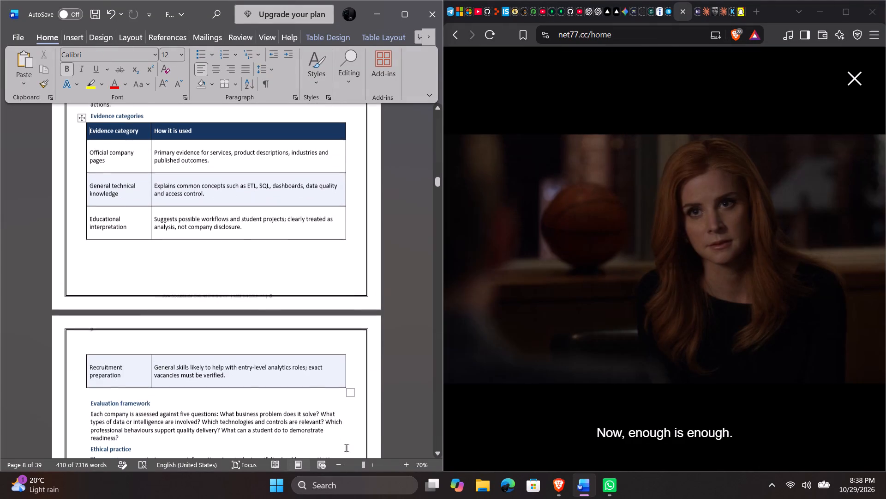
scroll(346, 448, "down", 3)
scroll(346, 448, "up", 1)
scroll(346, 448, "down", 1)
scroll(346, 448, "up", 2)
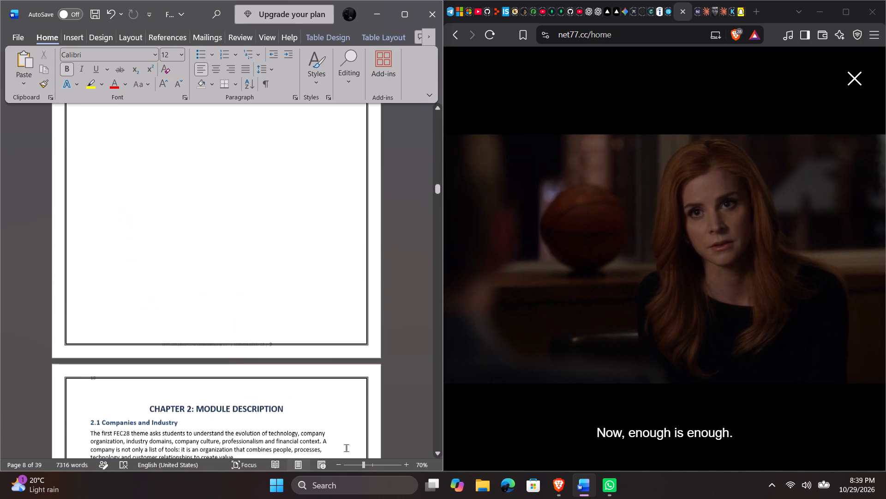
scroll(346, 448, "up", 1)
scroll(346, 448, "down", 1)
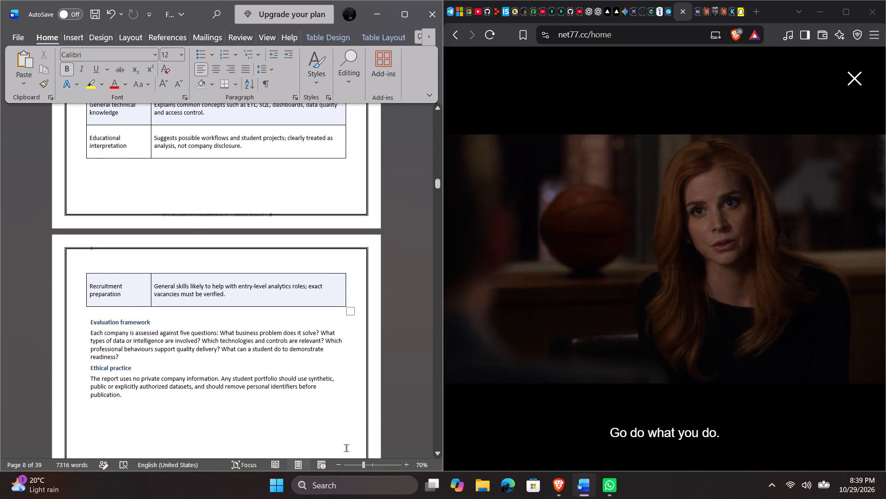
scroll(346, 448, "right", 3)
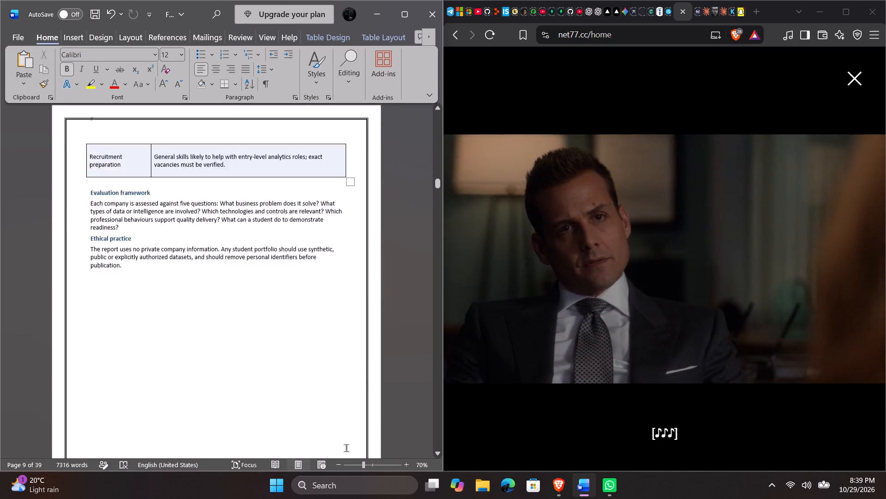
scroll(346, 448, "right", 1)
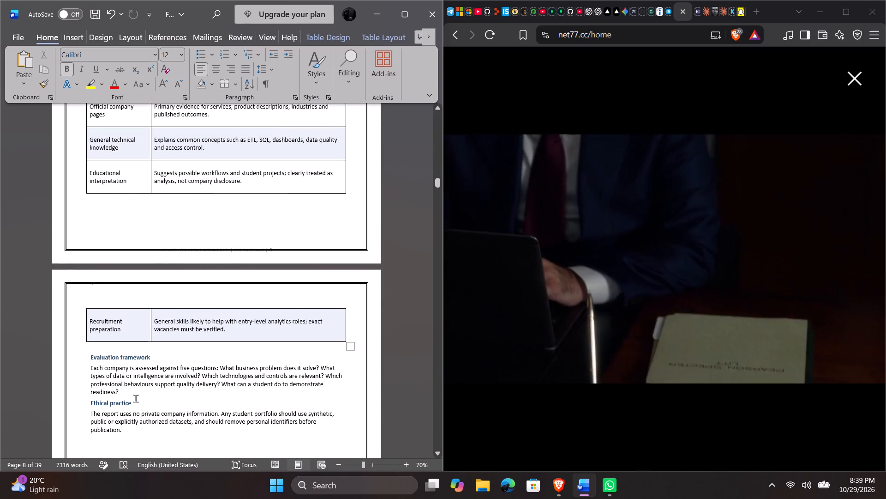
Set the "Ethical practice" and "Evaluation framework" subheadings in section 1.6 to 14 pt.
left_click(136, 402)
triple_click(136, 402)
triple_click(136, 402)
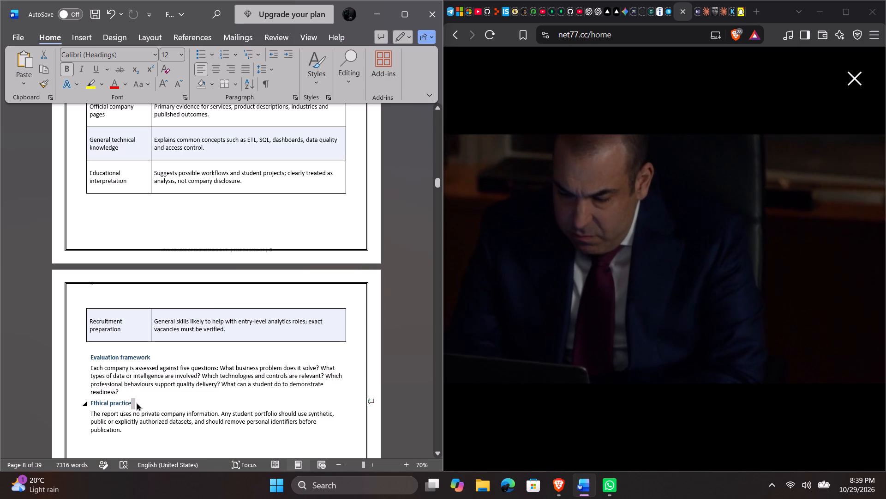
left_click(225, 368)
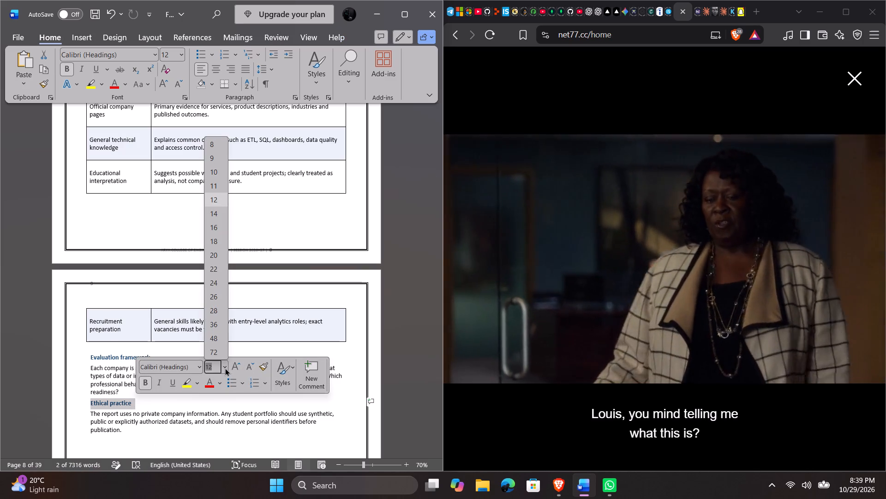
key("Down")
key("Return")
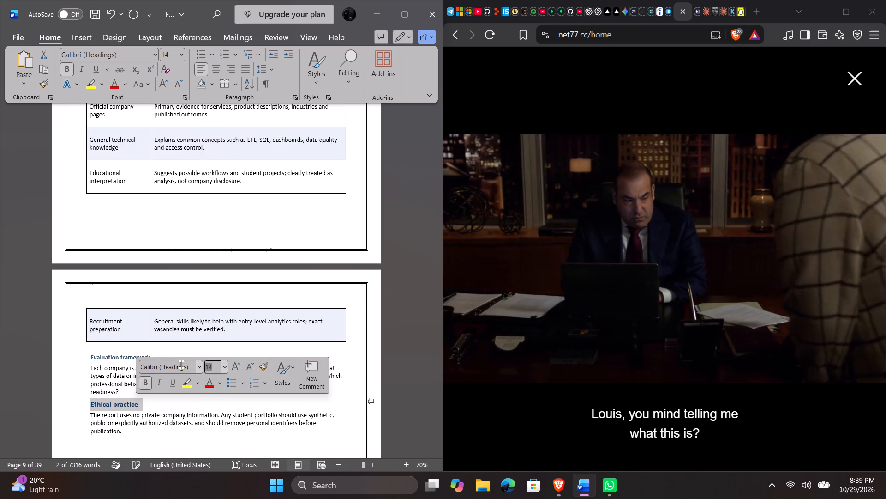
triple_click(132, 356)
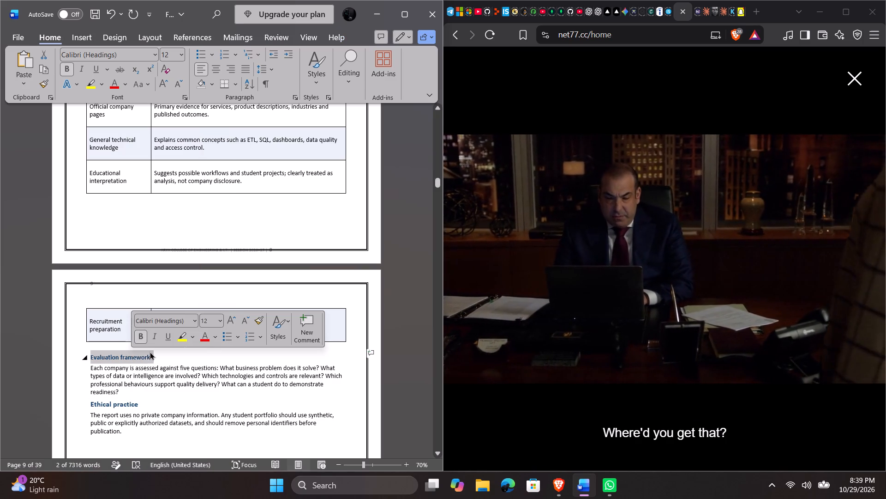
left_click(219, 323)
key("Down")
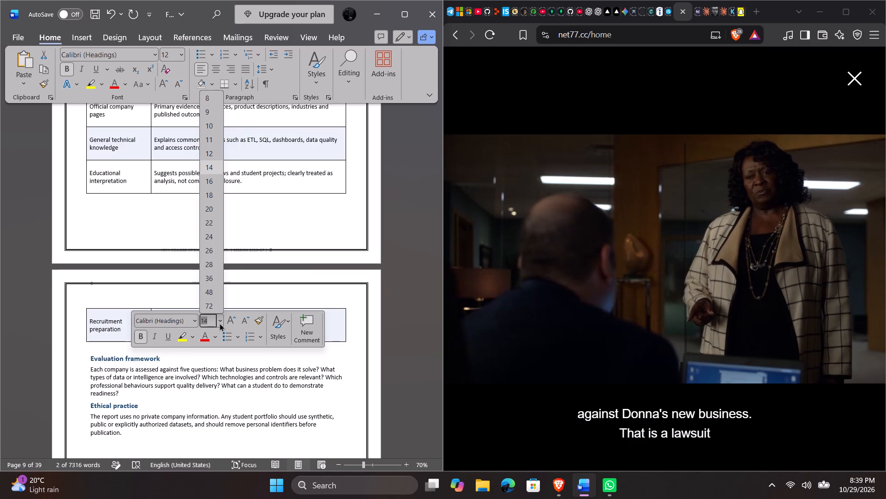
key("Return")
Insert a blank line between the "Evidence categories" subheading and the table below it.
scroll(184, 261, "up", 4)
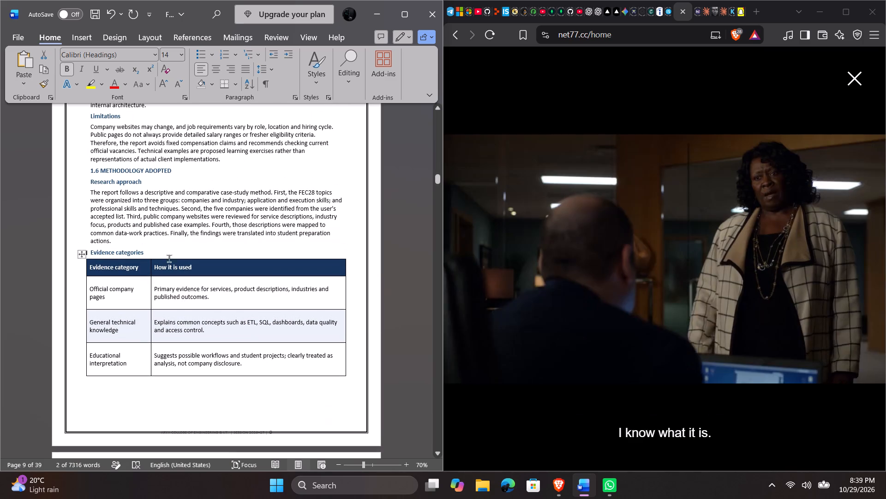
left_click(161, 258)
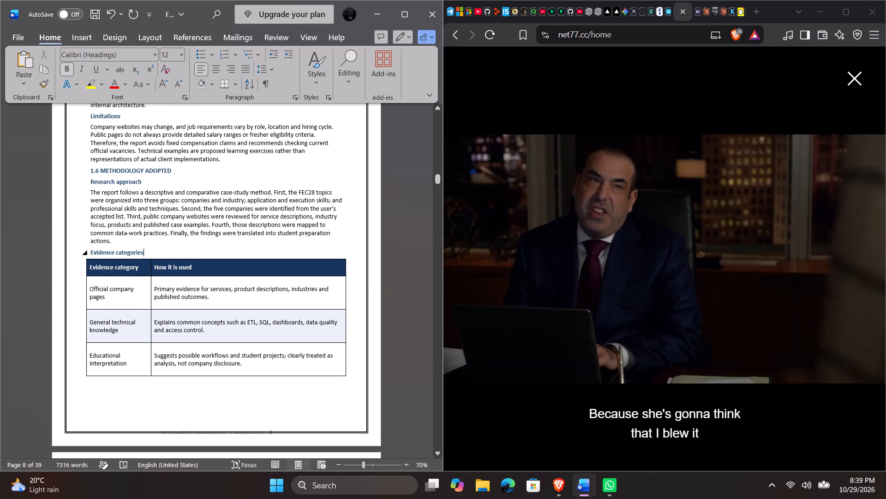
key("Return")
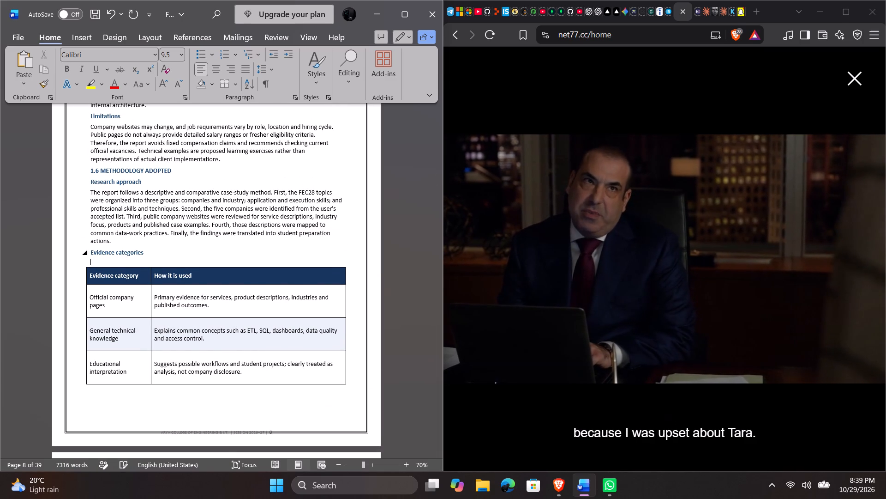
Set the "Evidence categories" and "Research approach" subheadings in section 1.6 to 14 pt.
triple_click(141, 254)
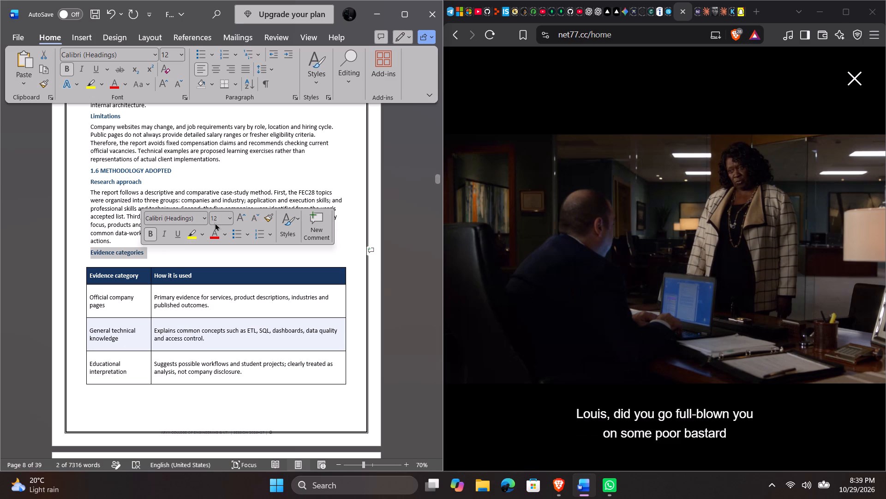
left_click(233, 218)
key("Down")
key("Return")
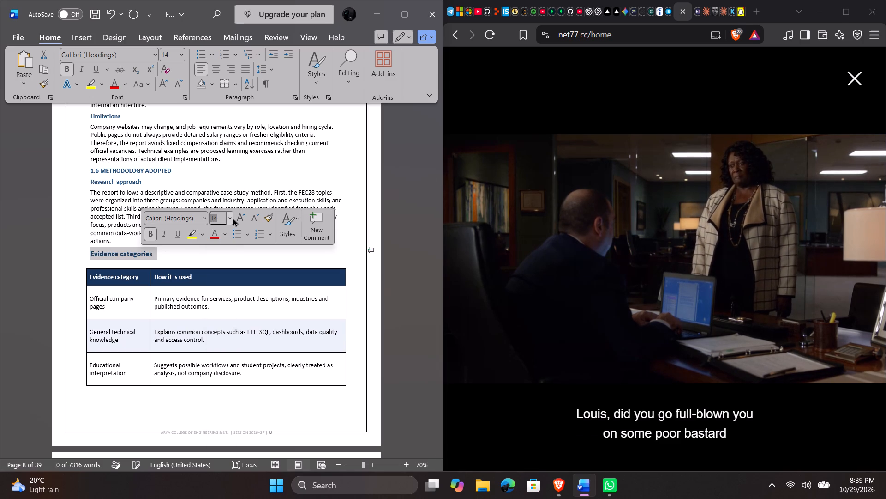
triple_click(185, 183)
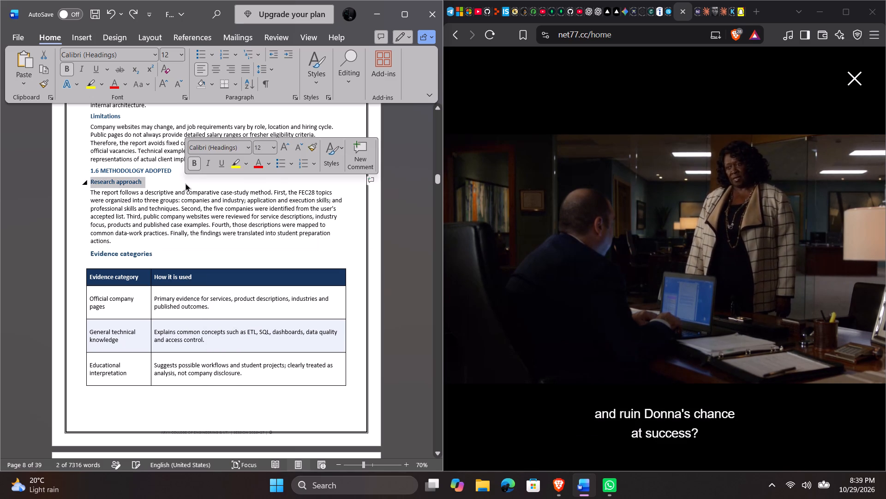
left_click(276, 150)
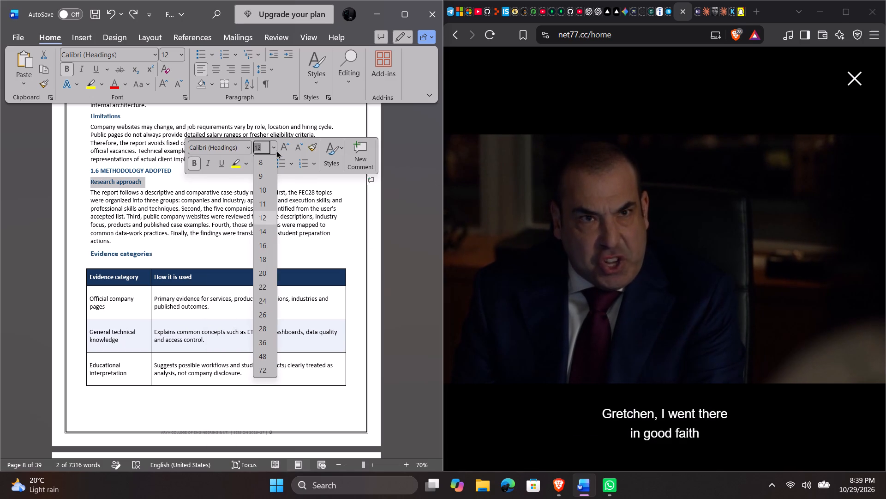
key("Down")
key("Return")
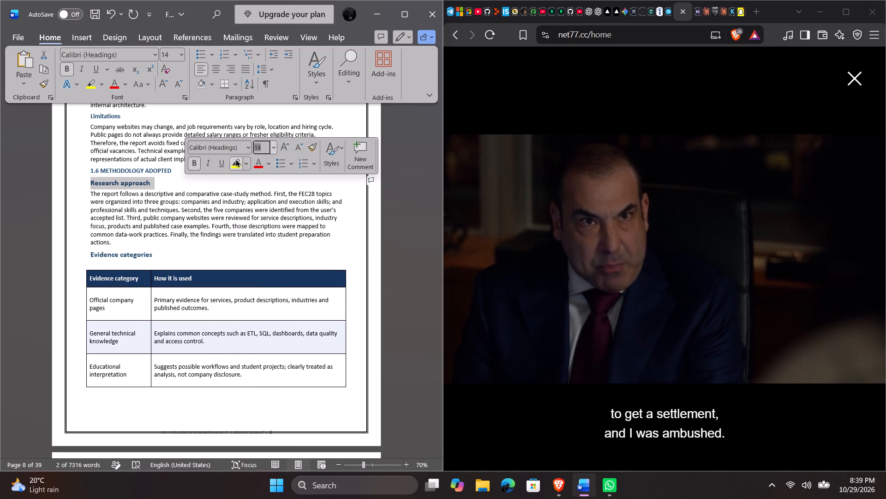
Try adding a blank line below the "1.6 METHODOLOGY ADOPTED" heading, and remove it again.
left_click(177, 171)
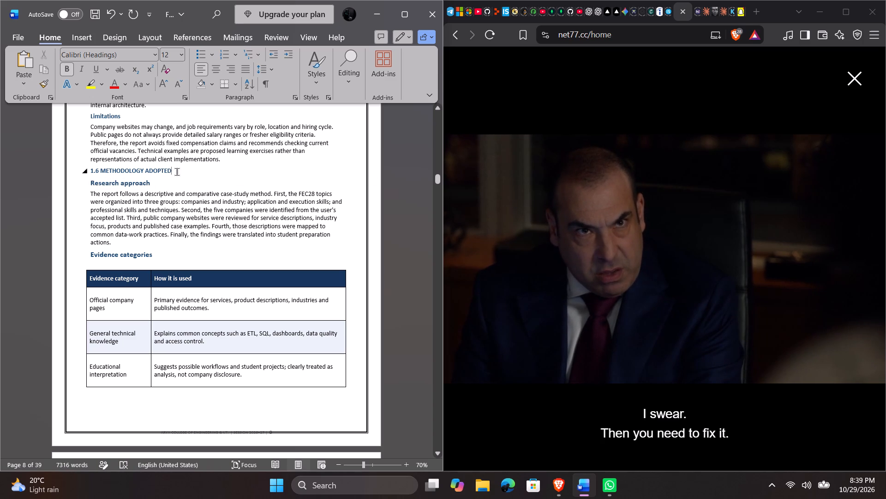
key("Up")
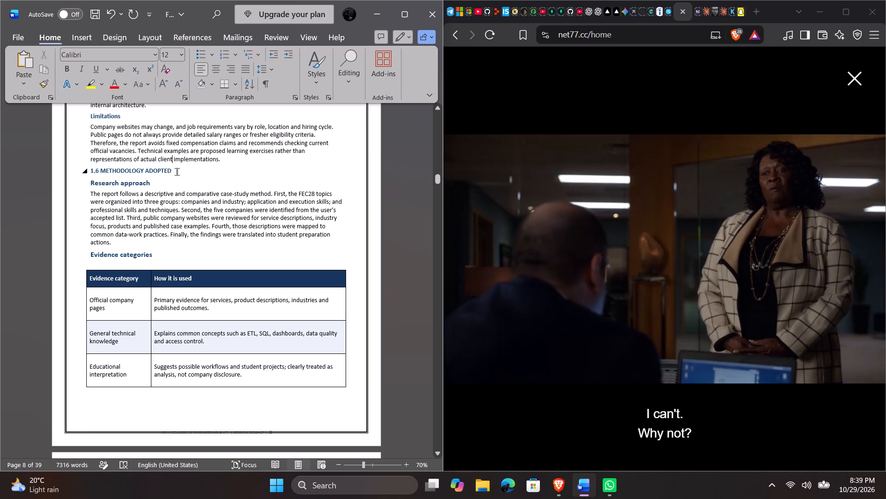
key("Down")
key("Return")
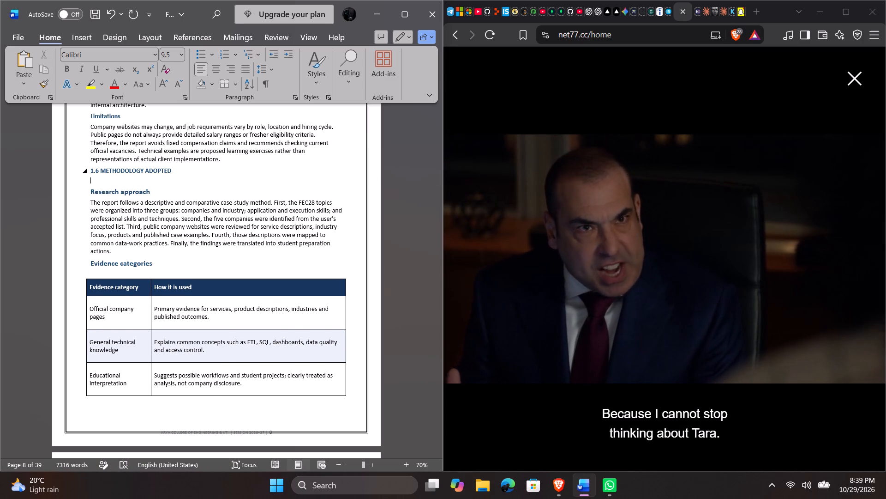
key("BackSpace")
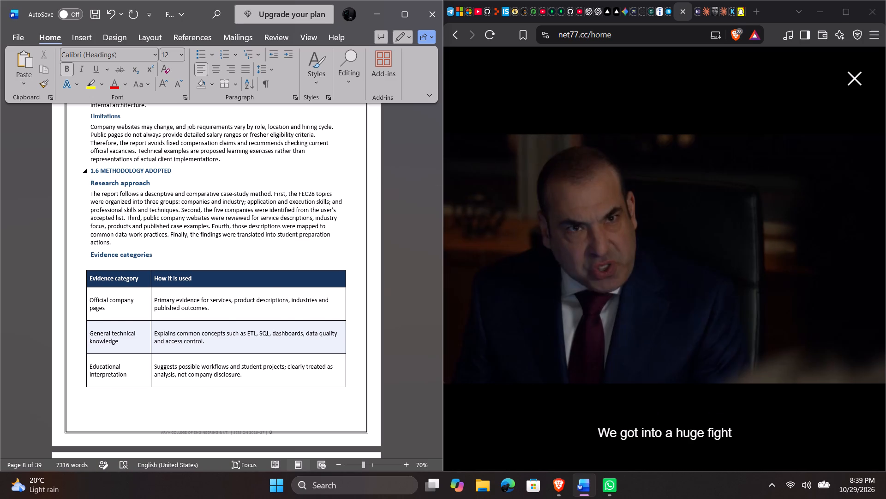
Set the "1.6 METHODOLOGY ADOPTED" heading to 14 pt.
double_click(177, 171)
triple_click(177, 171)
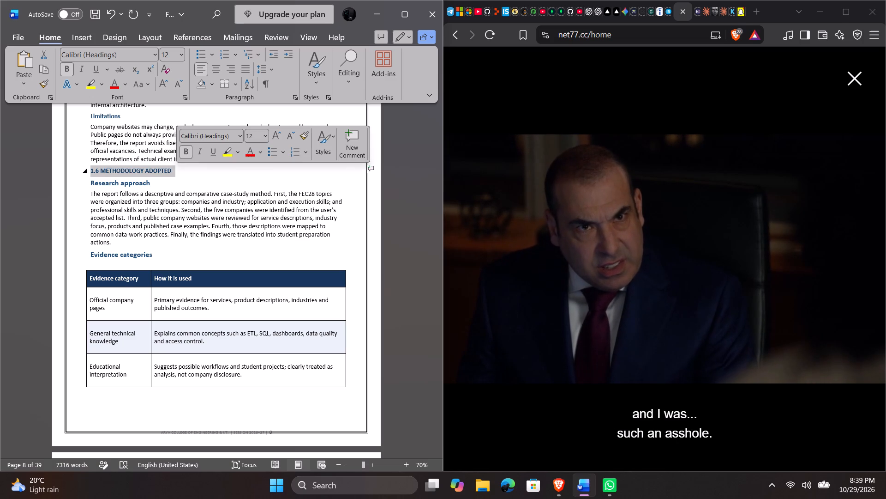
key("Down")
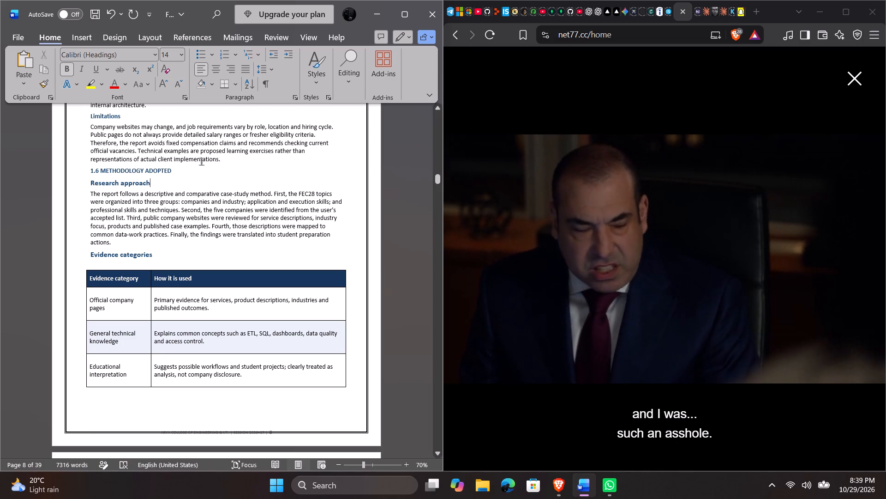
key("Up")
triple_click(195, 167)
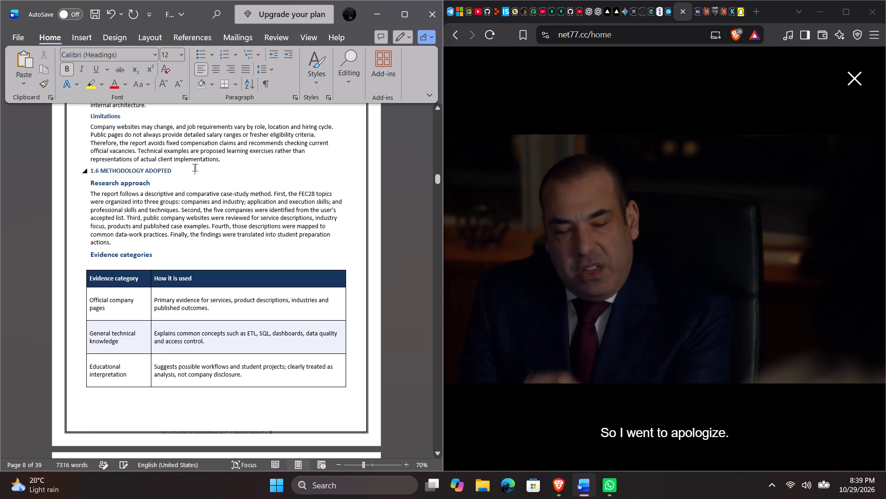
left_click(284, 135)
key("Down")
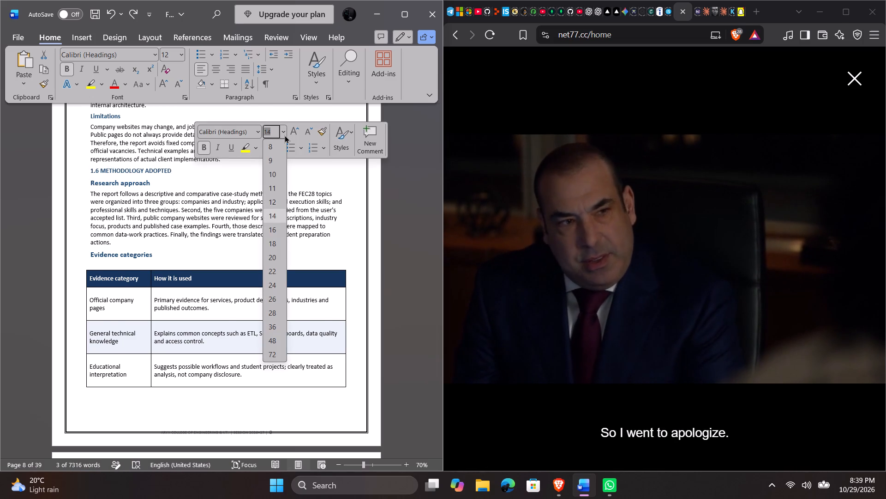
key("Return")
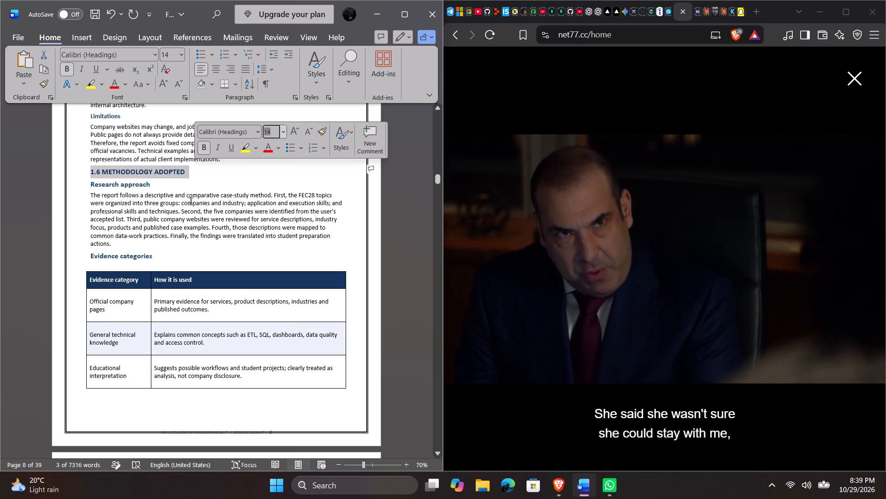
Set the "Limitations" subheading just above section 1.6 to 14 pt.
scroll(182, 203, "up", 3)
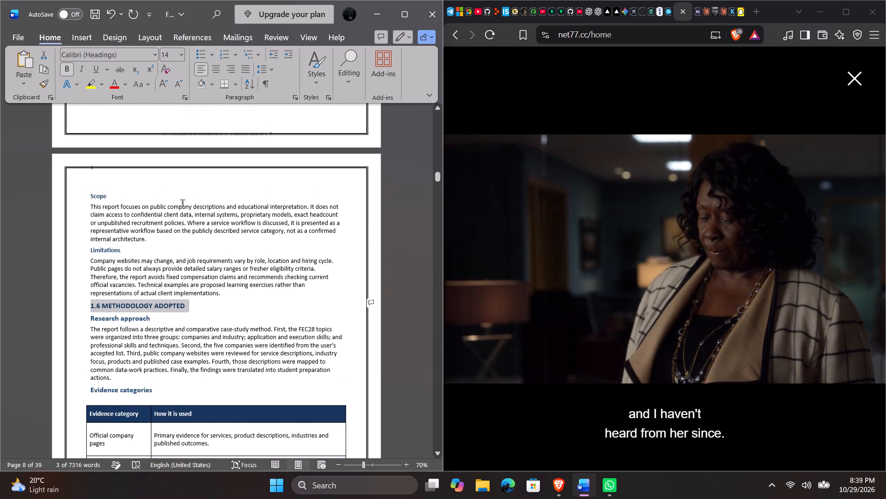
left_click_drag(134, 258, 40, 261)
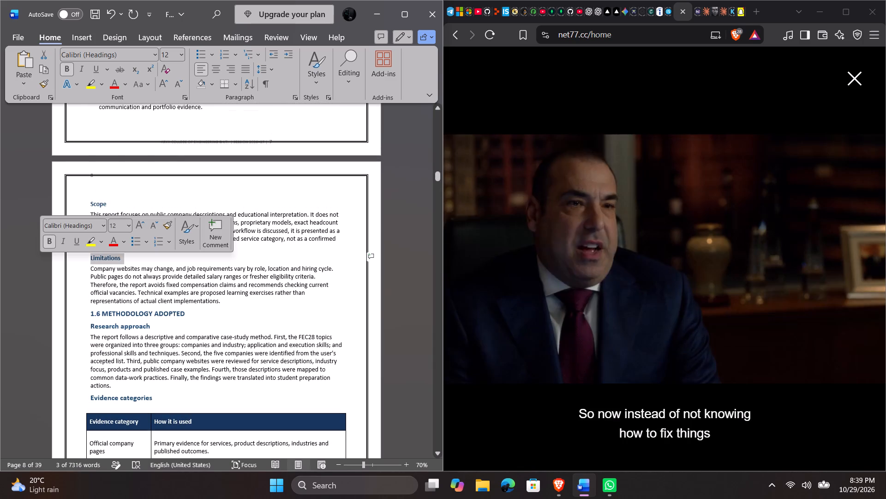
left_click(129, 225)
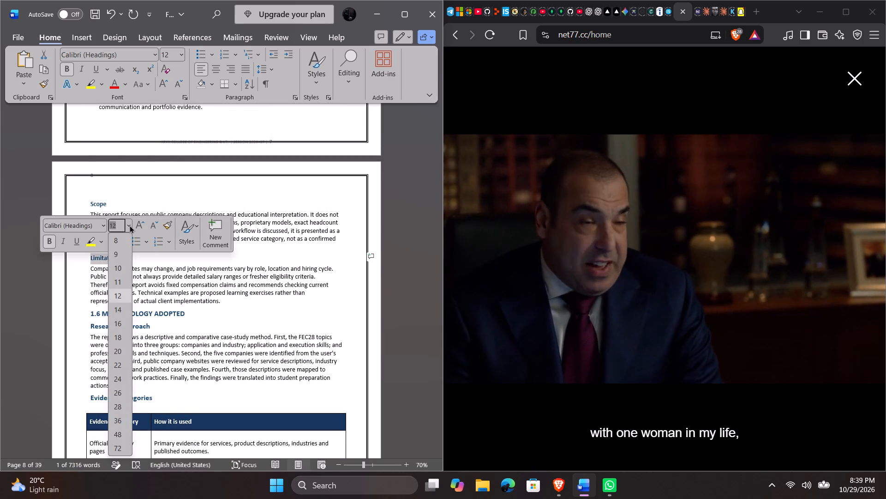
key("Down")
key("Return")
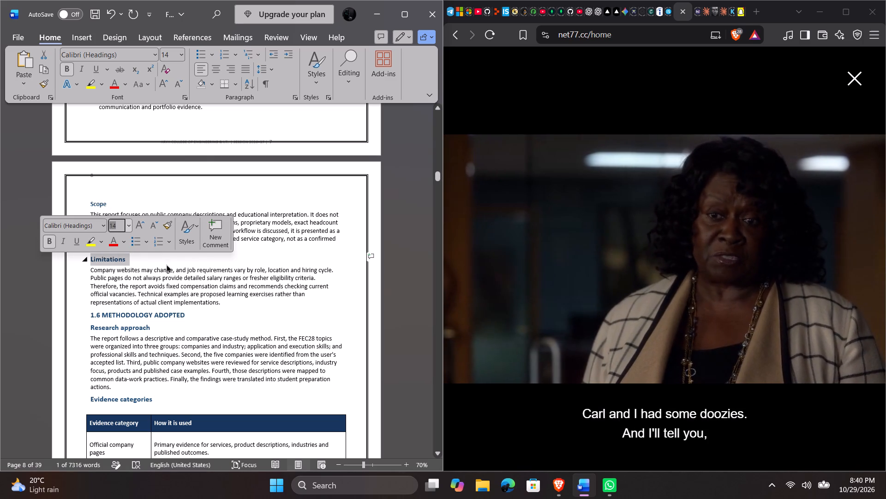
left_click(166, 264)
Set the "Scope" subheading above "Limitations" to 14 pt.
left_click_drag(126, 207, 74, 207)
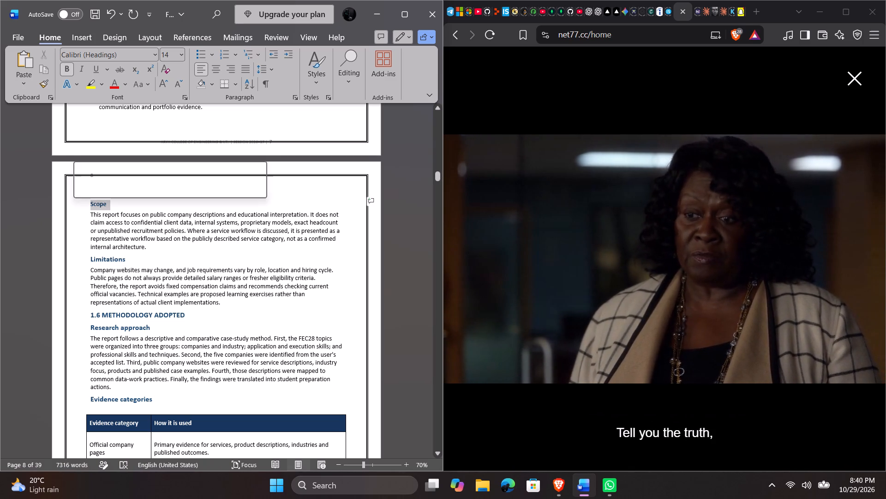
left_click(163, 172)
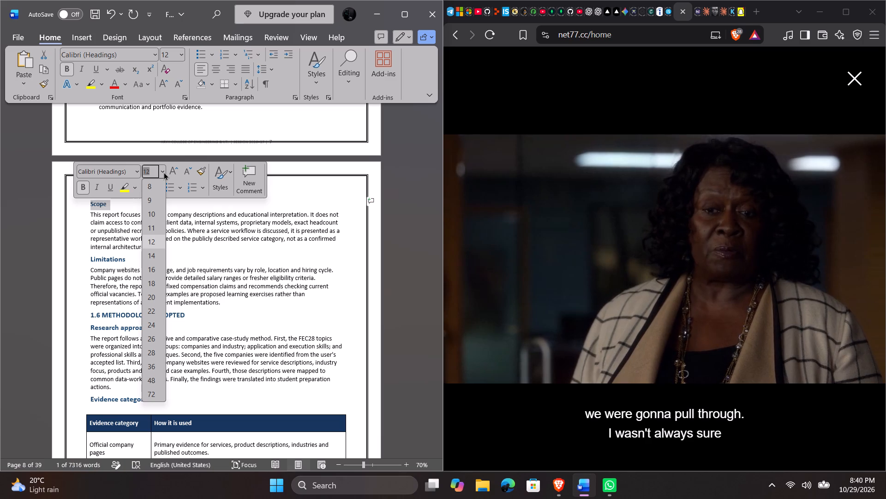
key("Down")
key("Return")
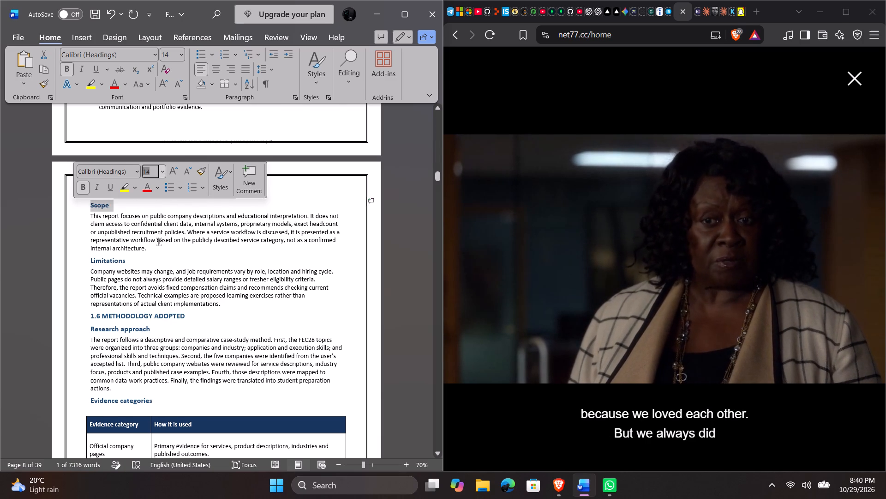
Review page layout and formatting from the References and appendix back through Chapters 5 and 4 to the Case Study 3 analysis.
scroll(158, 241, "up", 4)
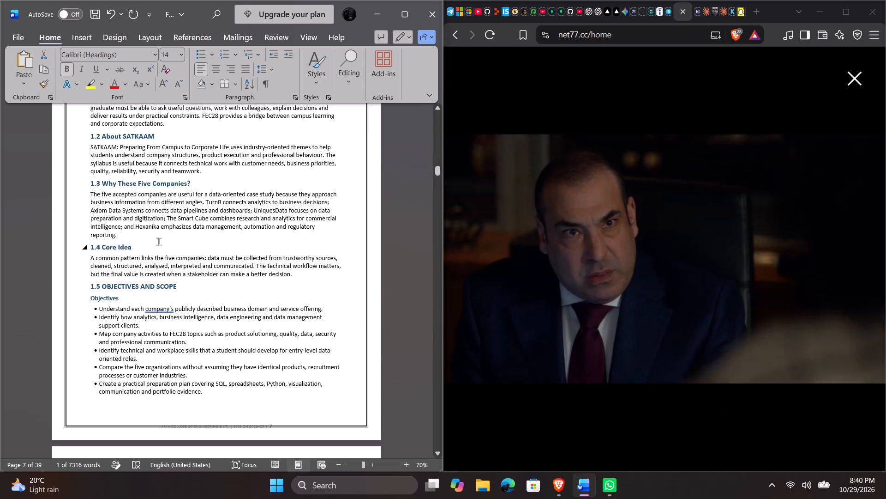
scroll(158, 241, "down", 18)
scroll(158, 241, "down", 5)
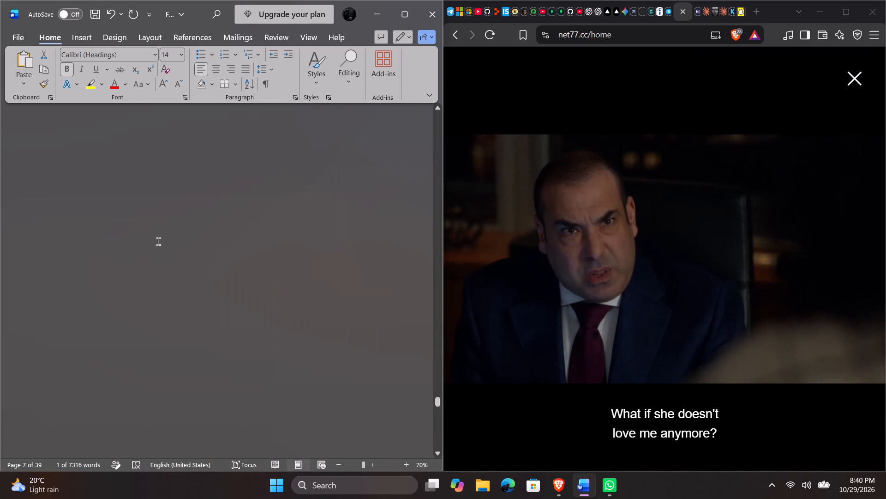
scroll(158, 241, "down", 9)
scroll(158, 241, "up", 6)
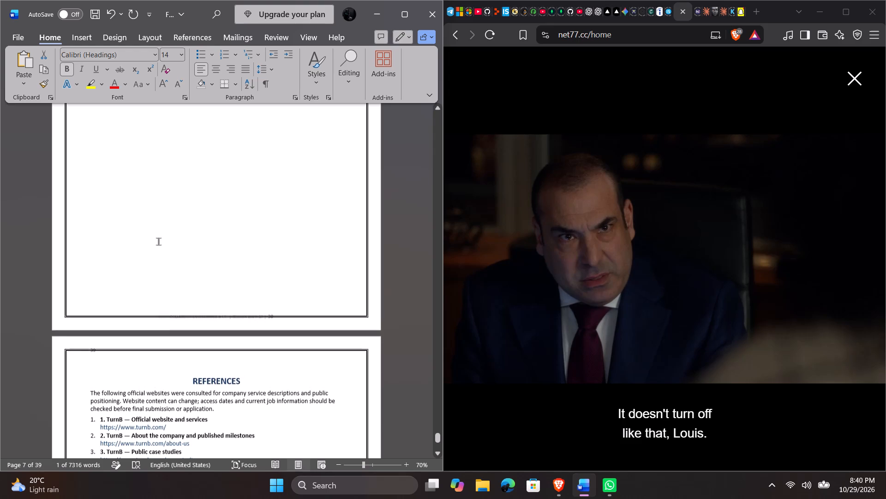
scroll(158, 241, "up", 7)
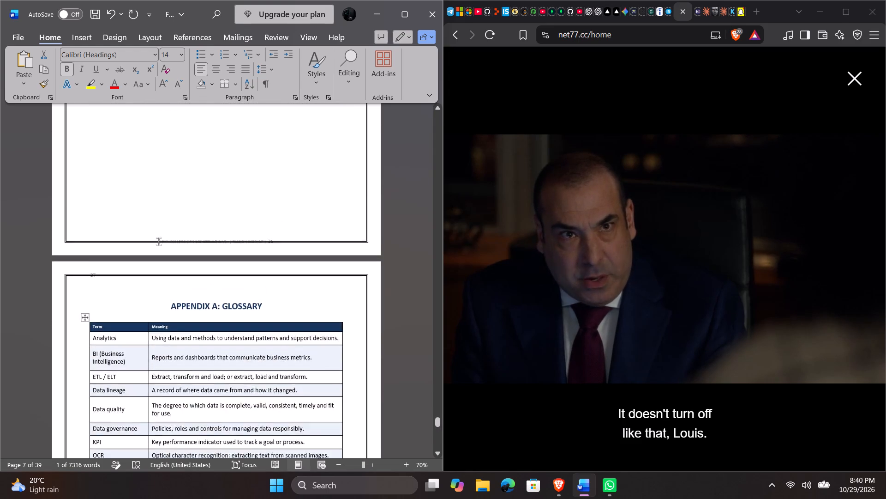
scroll(158, 241, "up", 5)
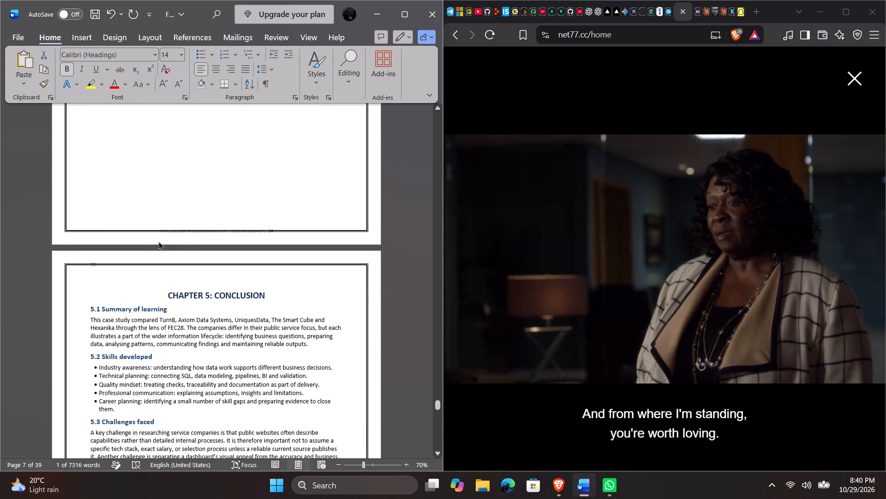
scroll(158, 241, "up", 10)
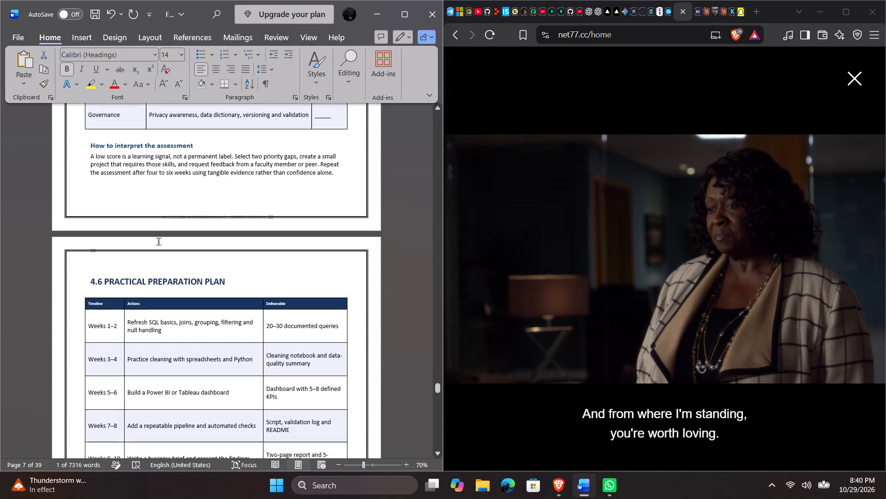
scroll(158, 241, "up", 8)
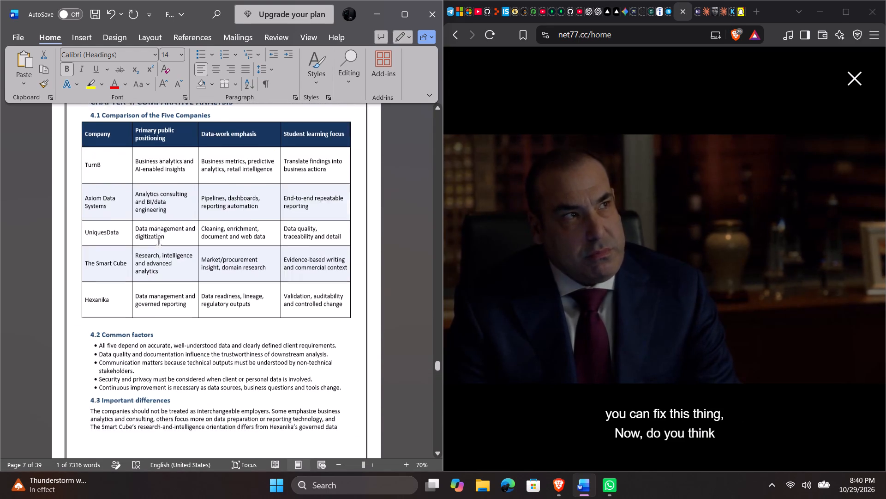
scroll(158, 241, "up", 6)
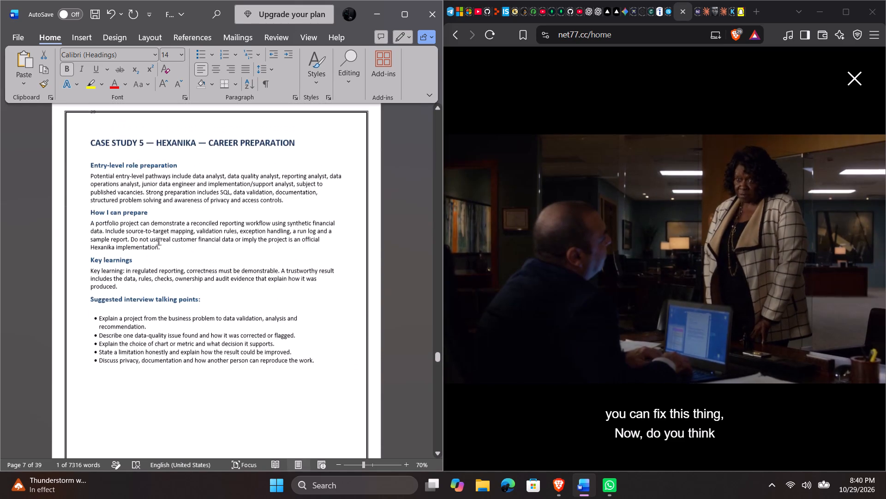
scroll(158, 241, "up", 6)
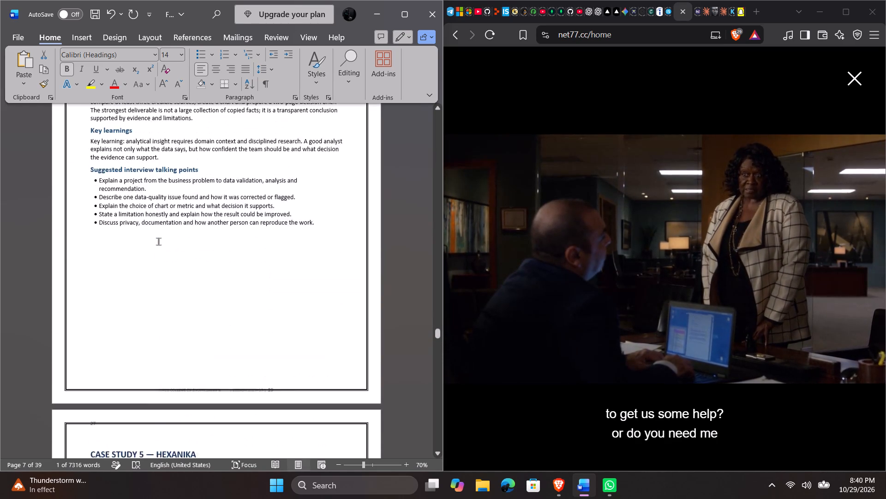
scroll(158, 241, "up", 6)
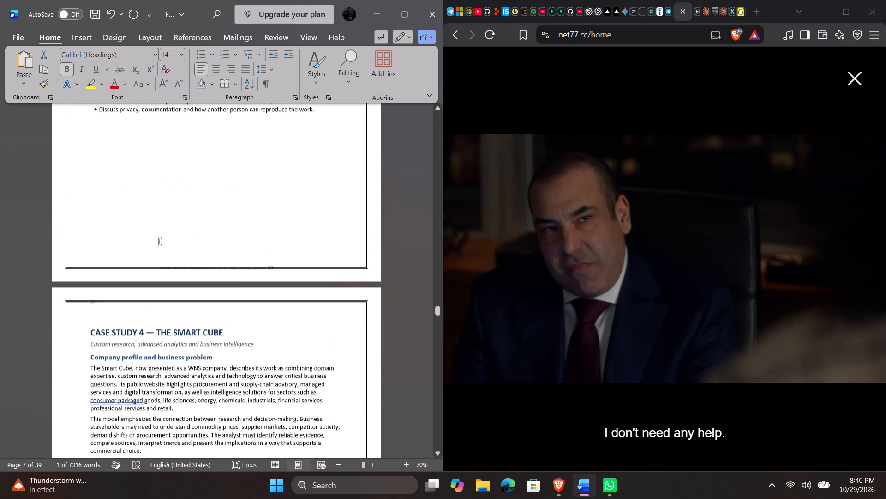
scroll(158, 241, "up", 8)
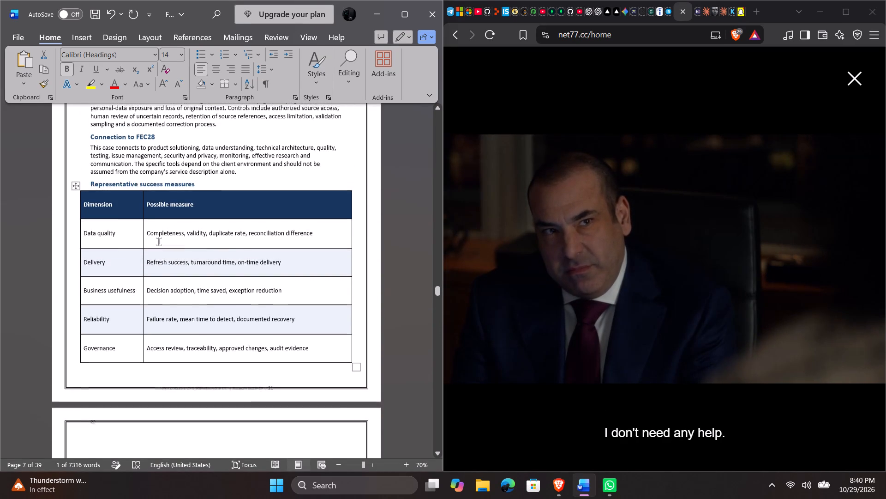
Delete the blank page between the Case Study 3 success measures table and the "CASE STUDY 3 — UNIQUESDATA — CAREER PREPARATION" heading.
scroll(158, 241, "down", 2)
left_click(155, 268)
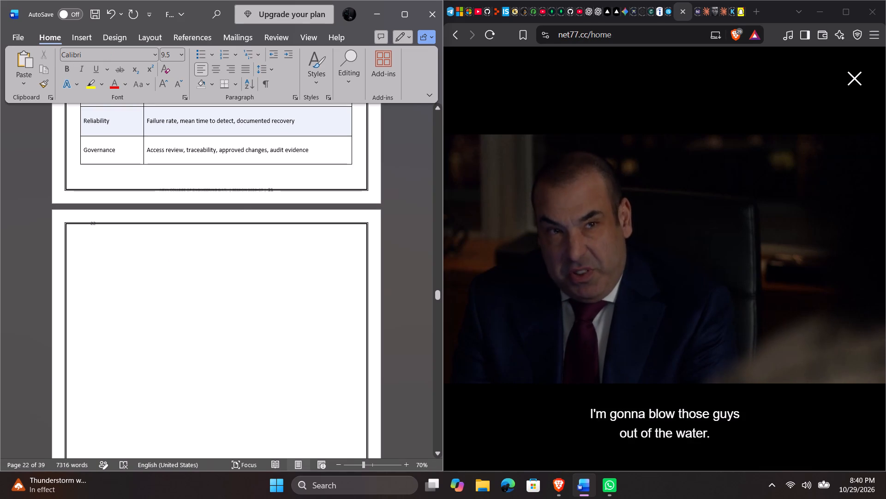
key("BackSpace")
key("BackSpace")
key("BackSpace")
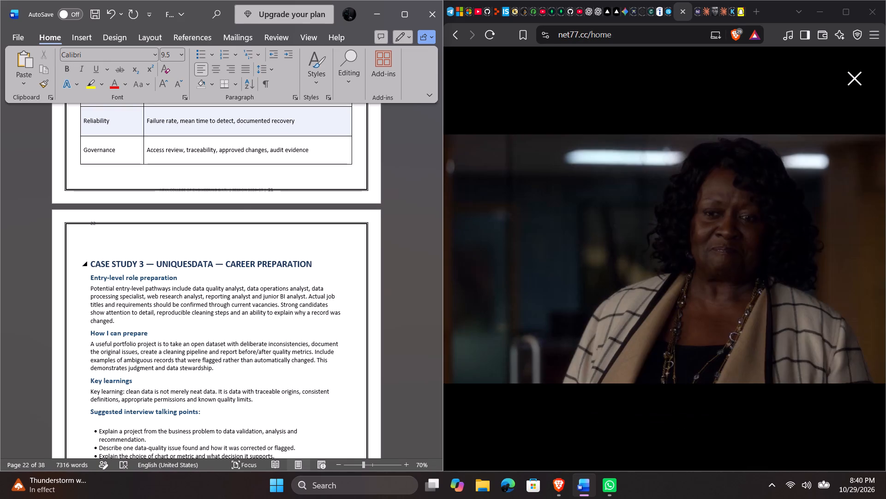
key("BackSpace")
key("BackSpace")
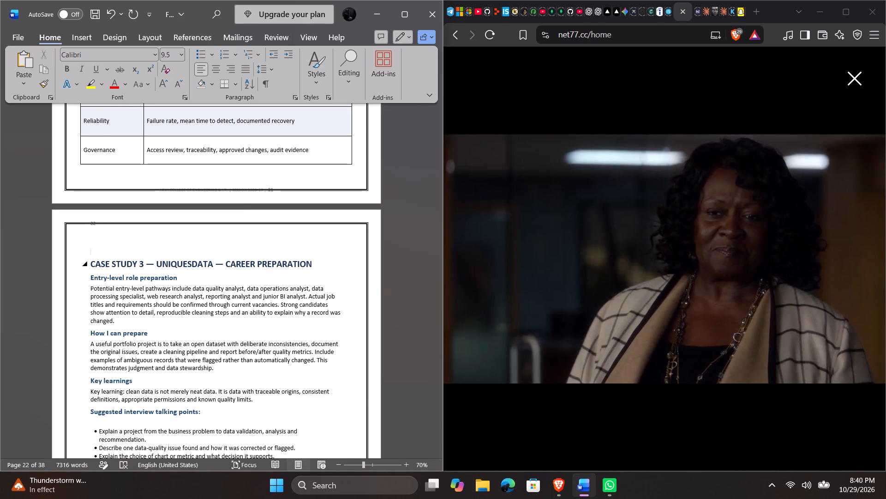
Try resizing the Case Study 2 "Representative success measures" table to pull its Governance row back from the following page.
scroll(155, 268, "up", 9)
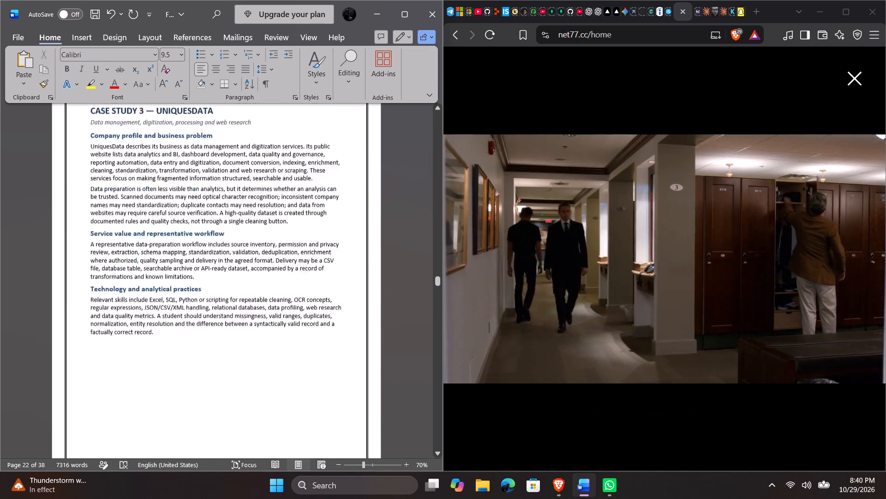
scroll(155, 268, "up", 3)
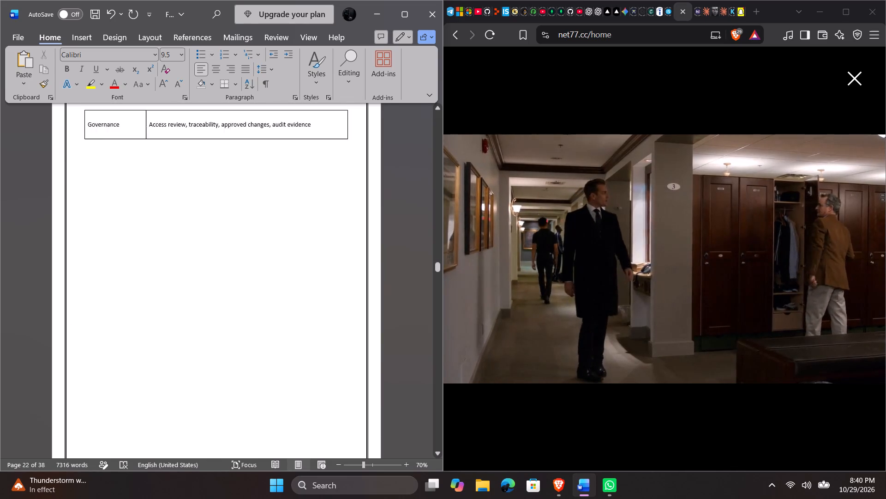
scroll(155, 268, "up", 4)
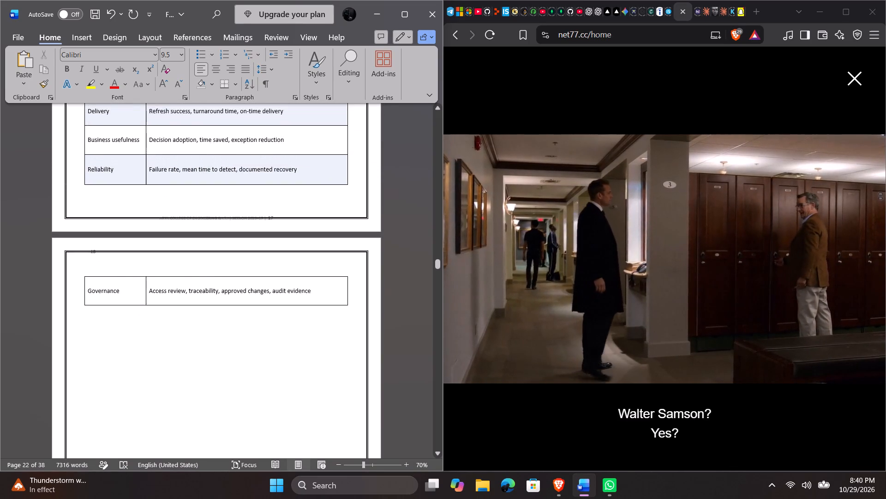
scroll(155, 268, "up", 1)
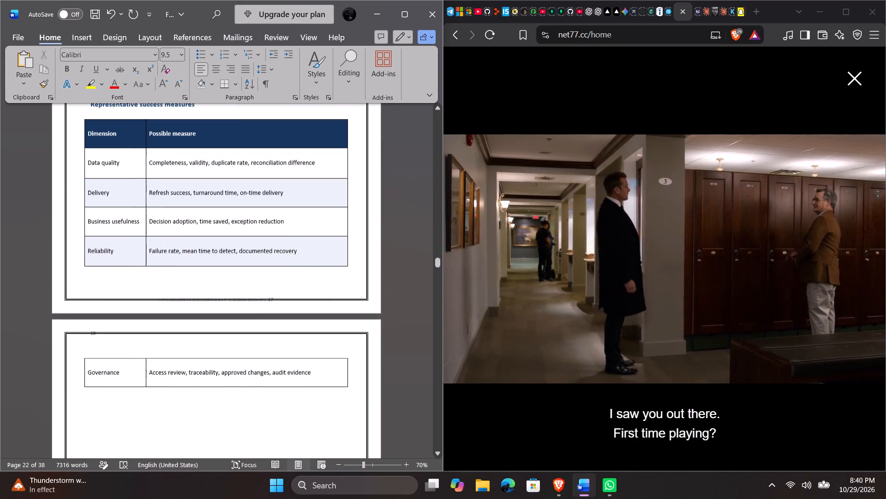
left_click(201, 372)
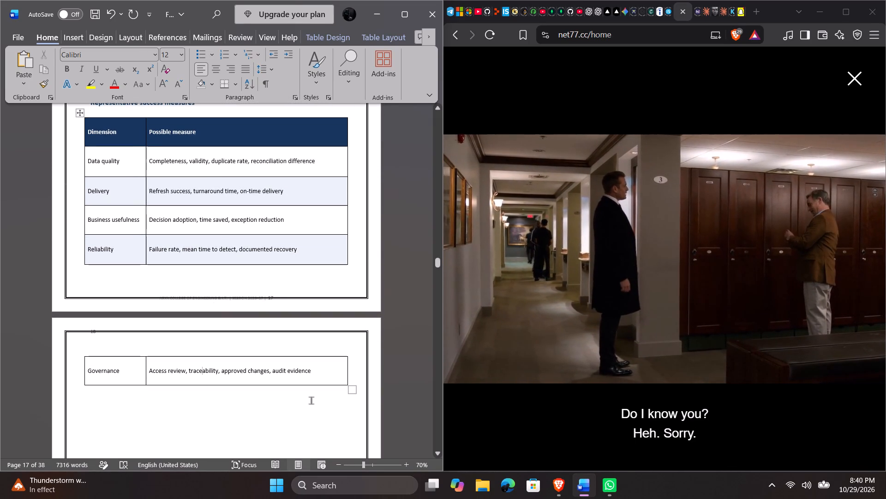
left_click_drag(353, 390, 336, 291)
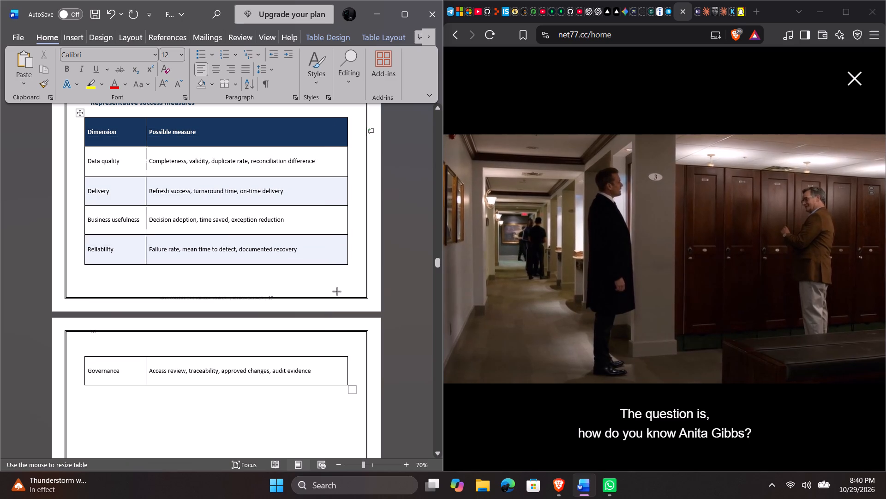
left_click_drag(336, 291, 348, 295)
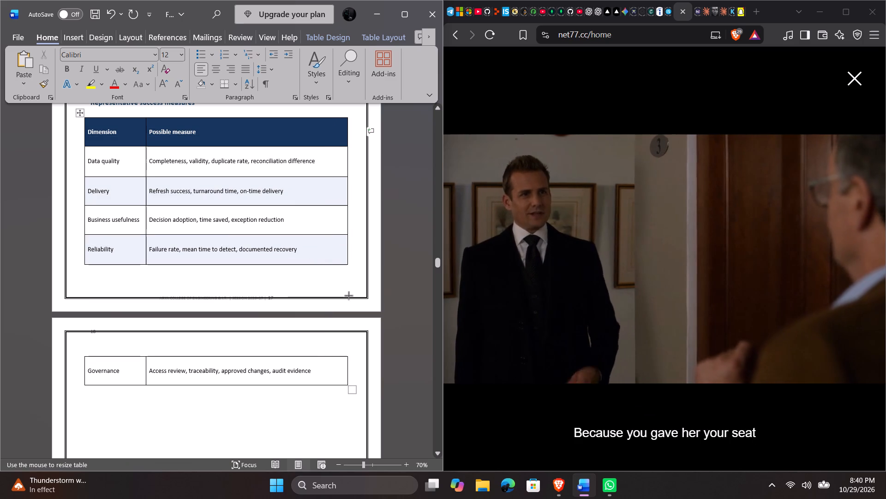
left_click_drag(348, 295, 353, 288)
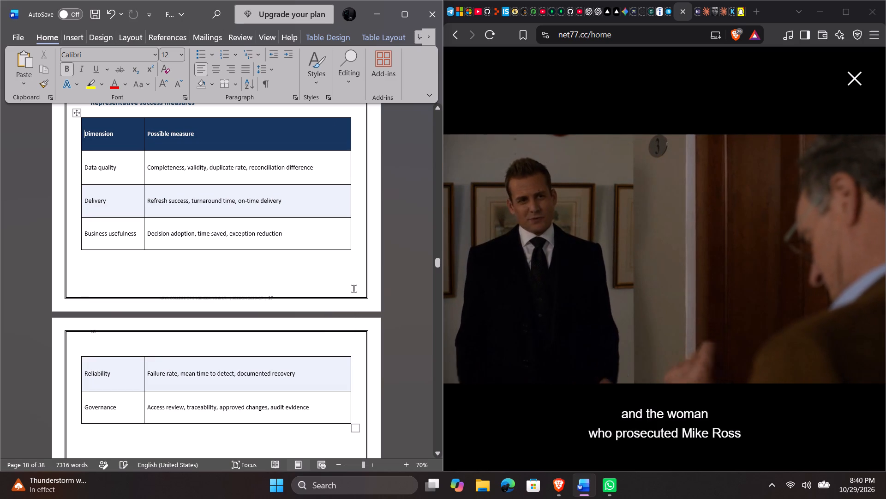
Shrink the Case Study 2 "Representative success measures" table so all its rows fit on the analysis page.
scroll(353, 288, "up", 5)
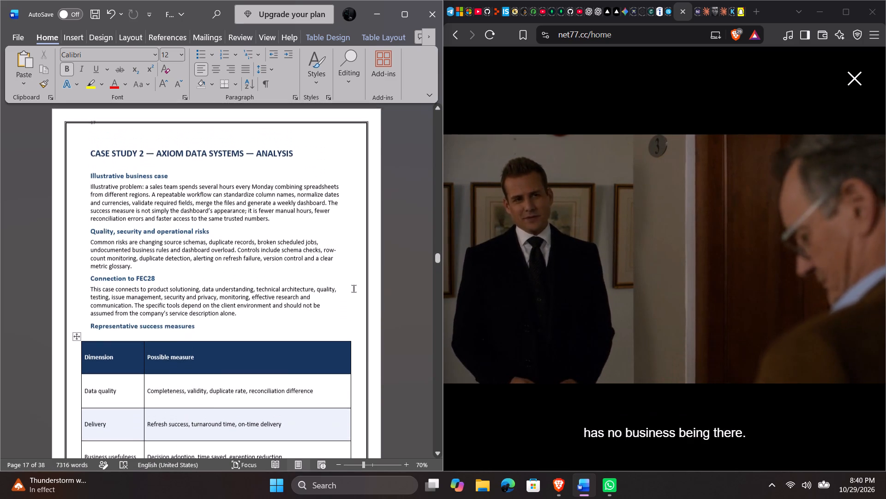
scroll(353, 288, "up", 1)
scroll(353, 288, "down", 4)
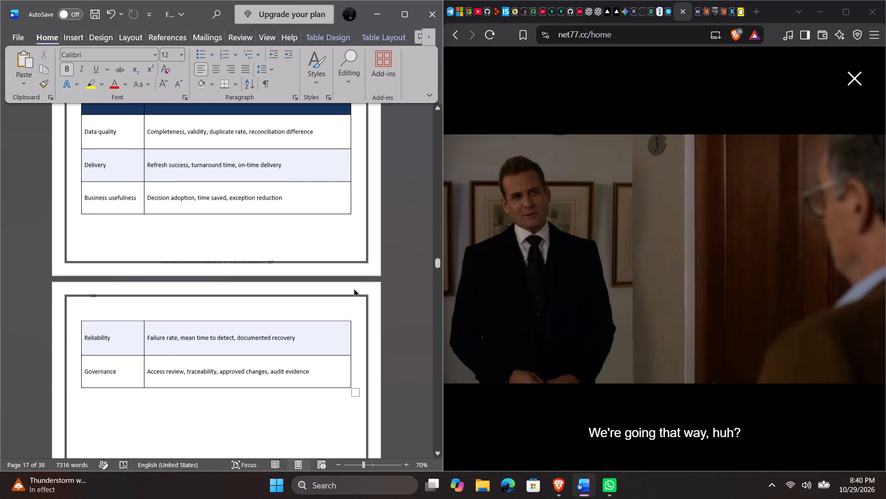
scroll(353, 288, "down", 1)
left_click_drag(353, 386, 319, 219)
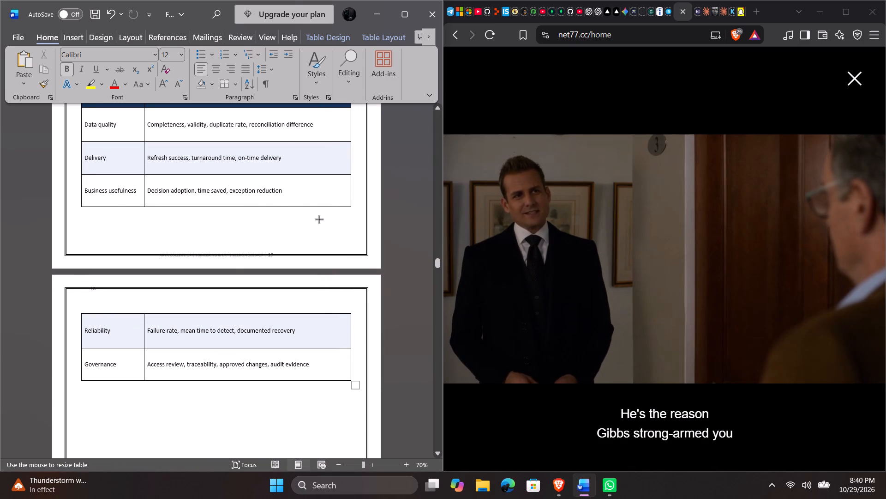
left_click_drag(319, 219, 333, 226)
Review page layout and table fit from the Case Study 2 analysis back through Case Study 1 and Chapter 2 to the Acknowledgement.
scroll(333, 226, "up", 1)
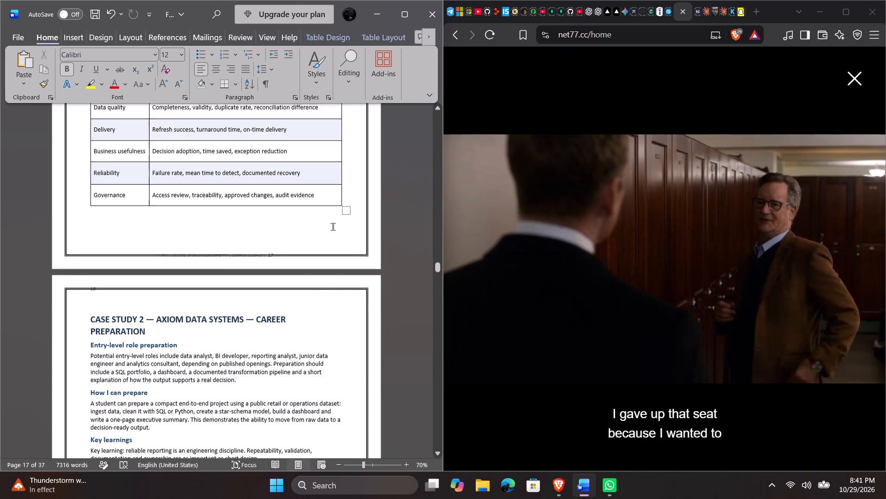
scroll(333, 226, "up", 6)
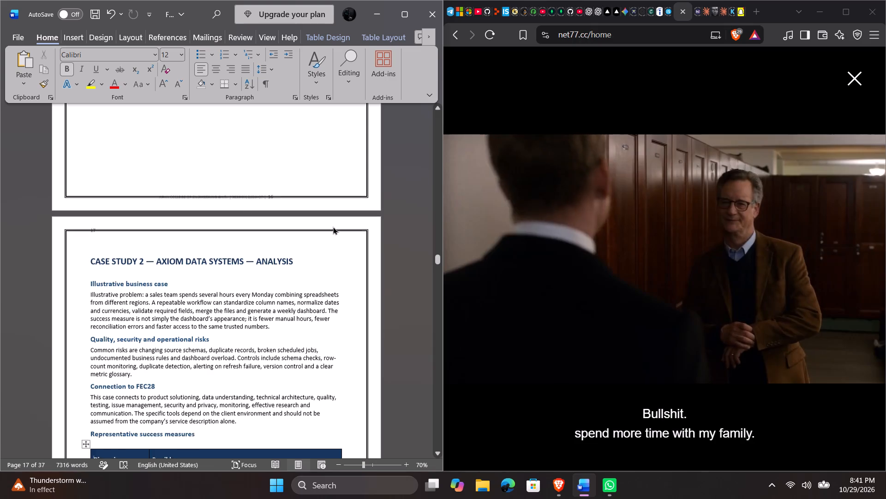
scroll(333, 226, "up", 7)
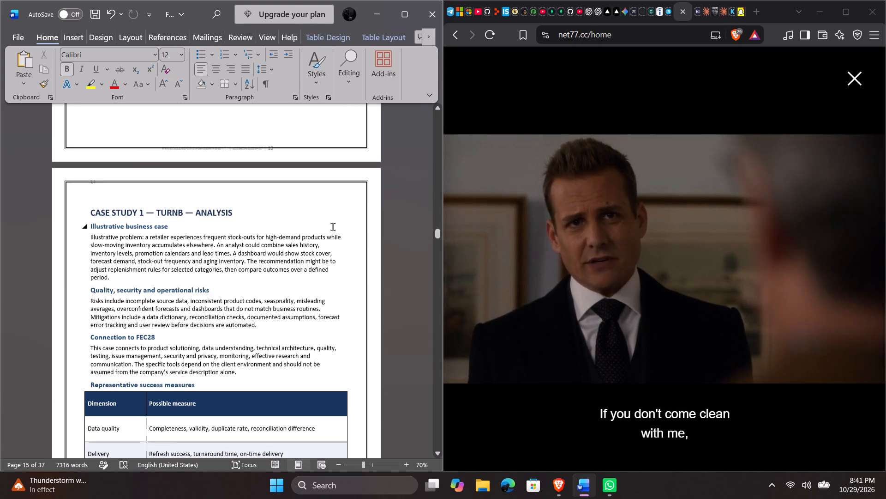
scroll(333, 226, "down", 8)
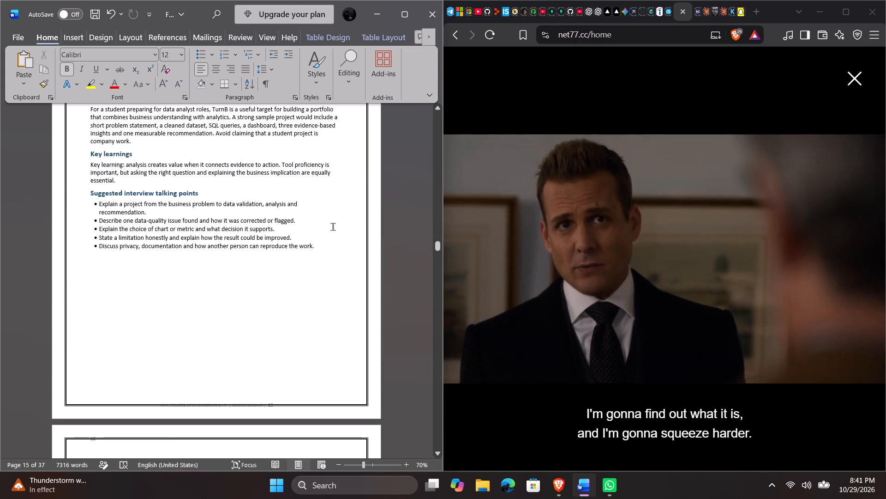
left_click(227, 243)
scroll(227, 243, "up", 4)
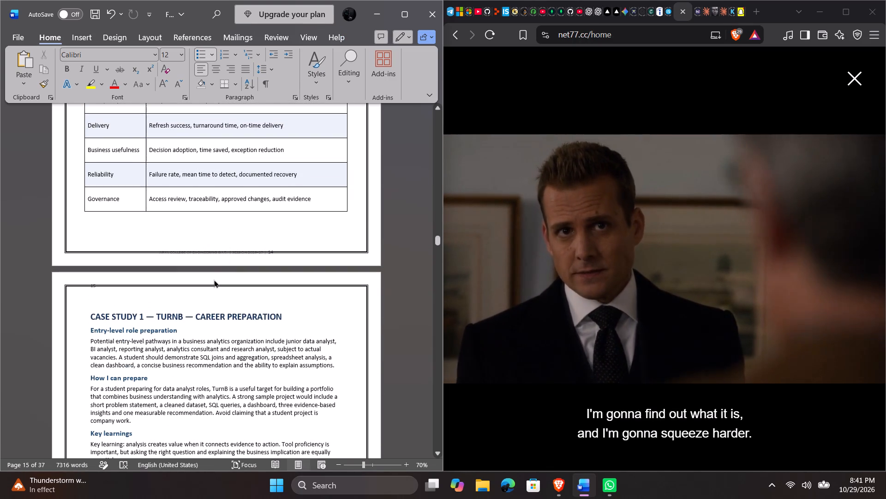
scroll(214, 280, "up", 6)
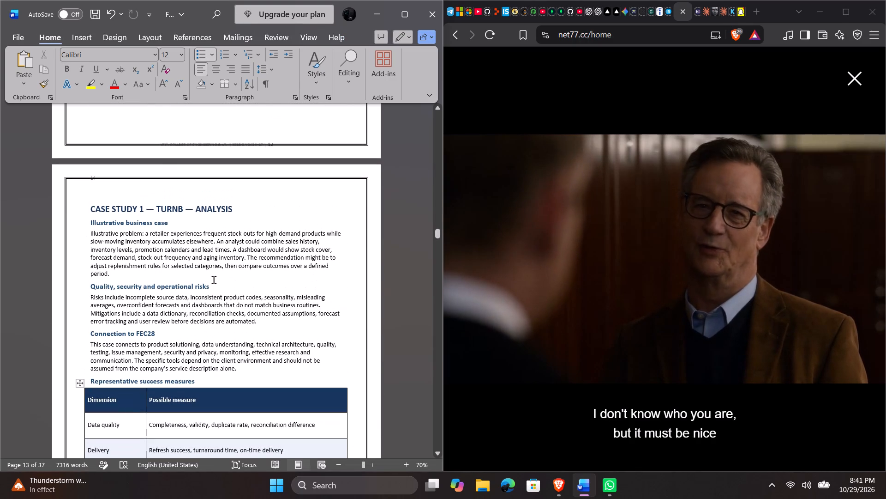
scroll(214, 280, "up", 6)
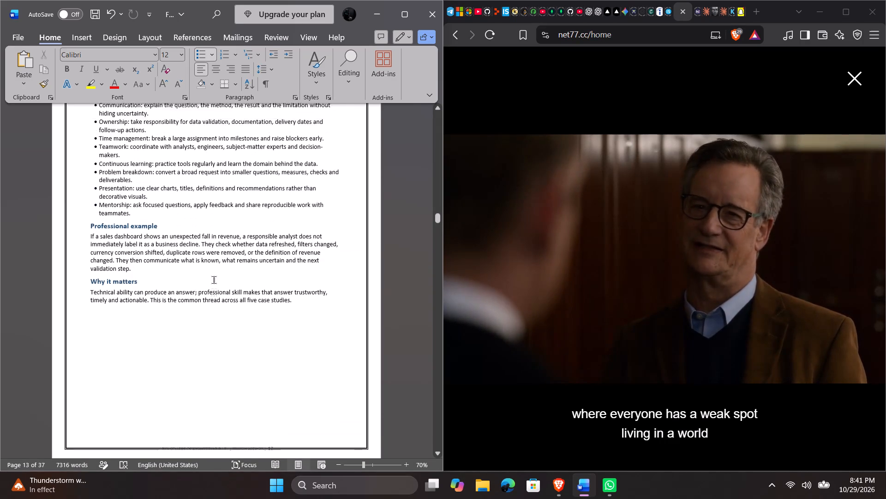
scroll(214, 280, "up", 7)
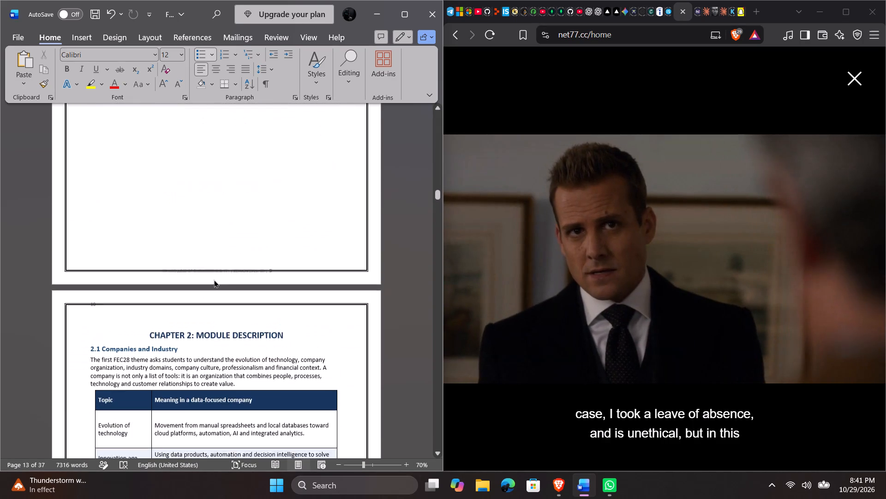
scroll(214, 280, "up", 6)
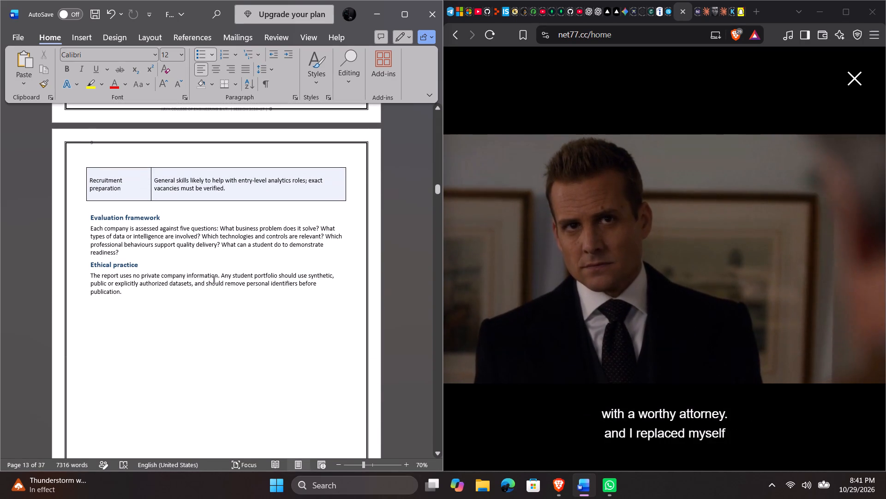
left_click(214, 280)
scroll(214, 280, "up", 5)
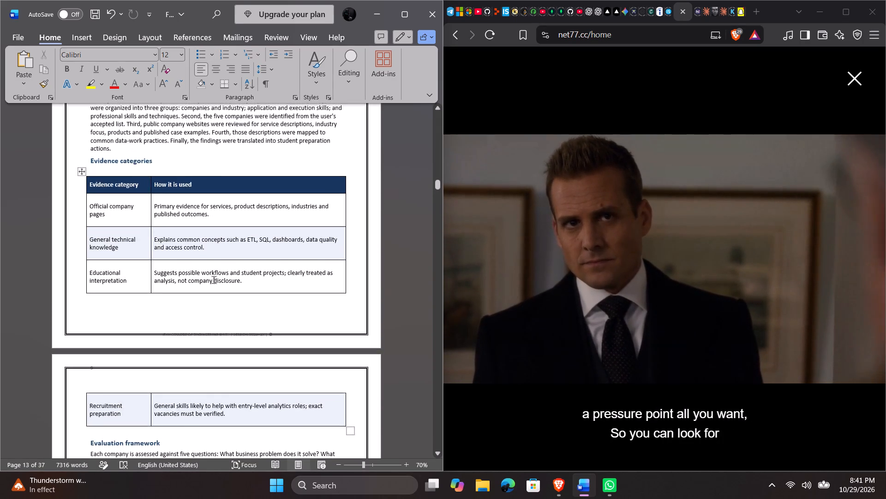
scroll(214, 280, "up", 8)
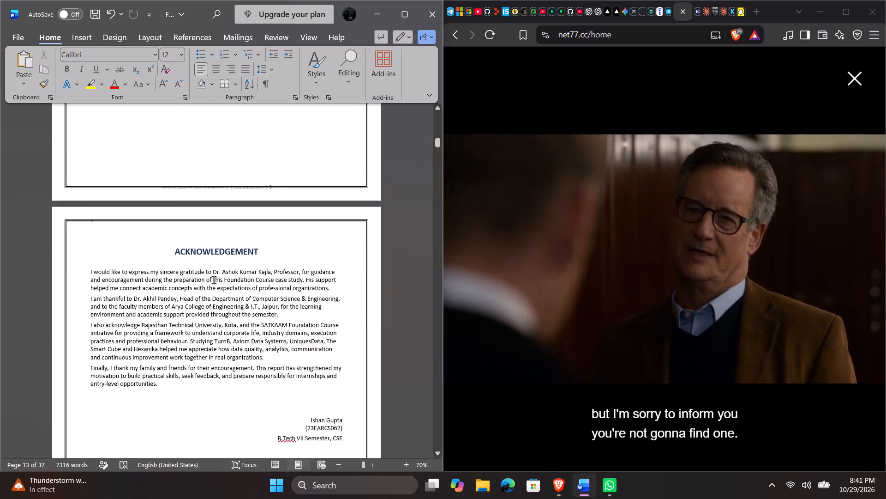
Insert a blank line between the ABSTRACT heading and its first paragraph.
scroll(214, 280, "down", 7)
left_click(196, 324)
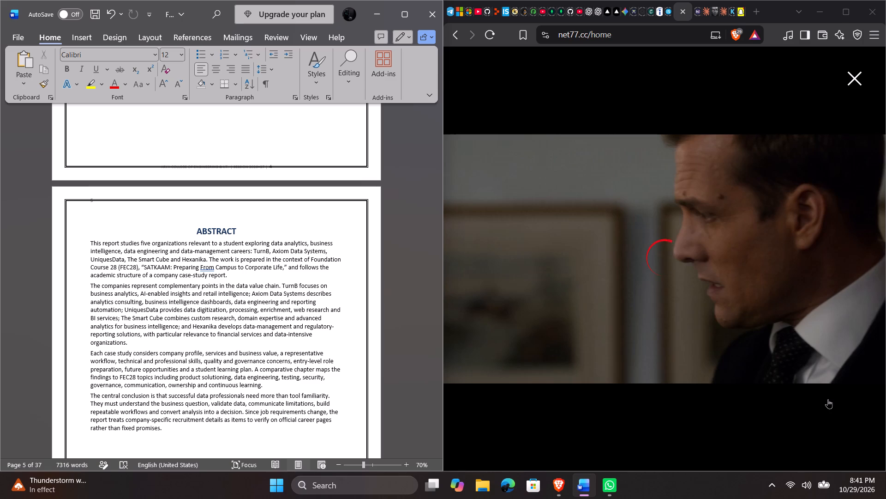
scroll(828, 399, "up", 1)
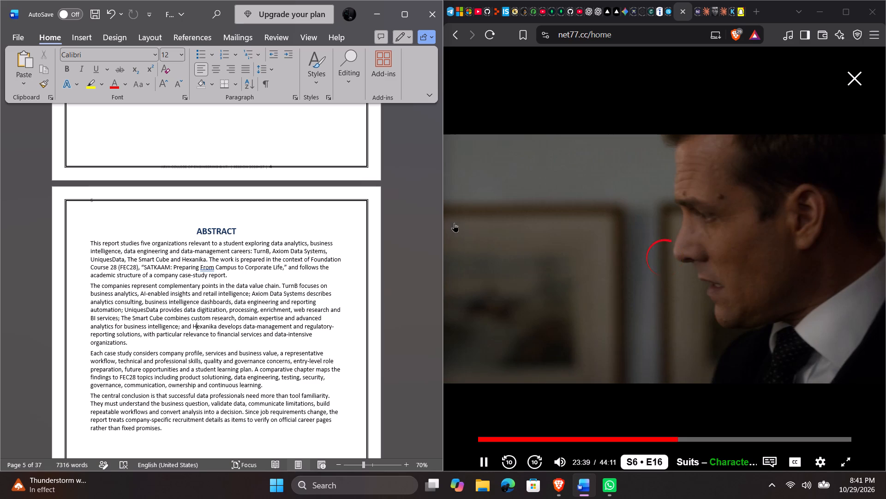
left_click(245, 231)
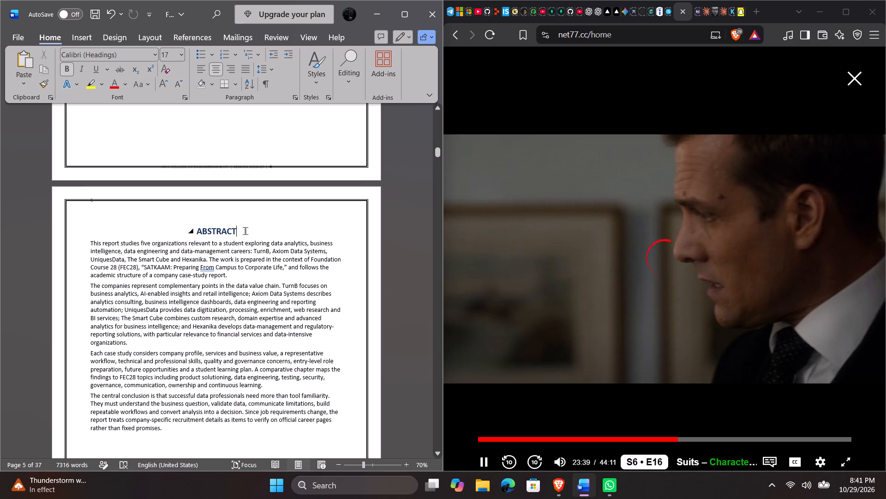
key("Return")
Delete the whole Mentor and Head of Department signature table on page 2.
scroll(245, 231, "up", 1)
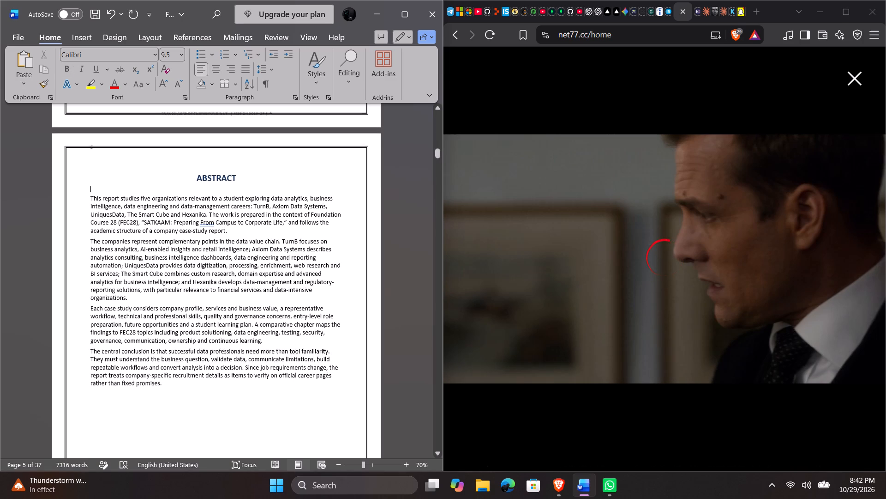
scroll(245, 231, "up", 1)
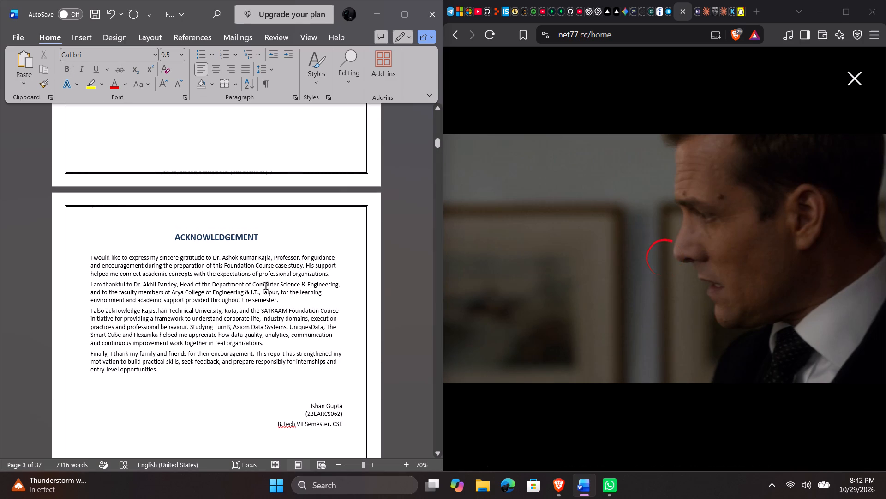
scroll(265, 303, "up", 11)
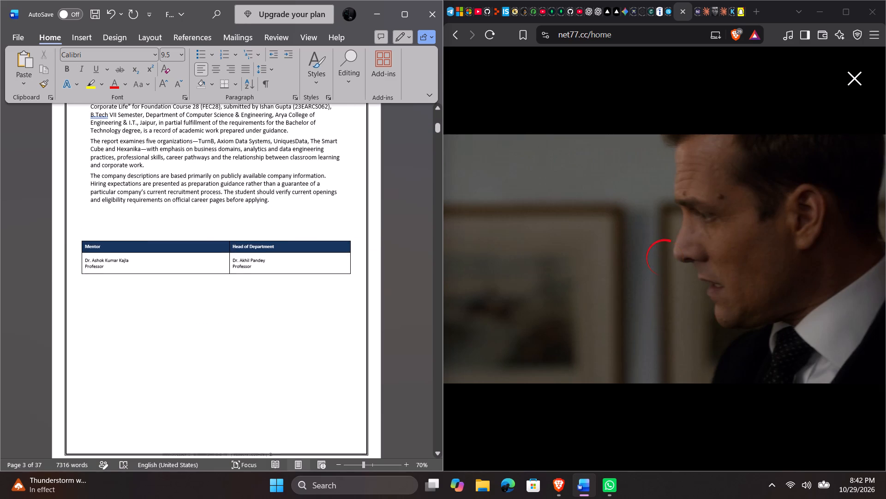
left_click(244, 260)
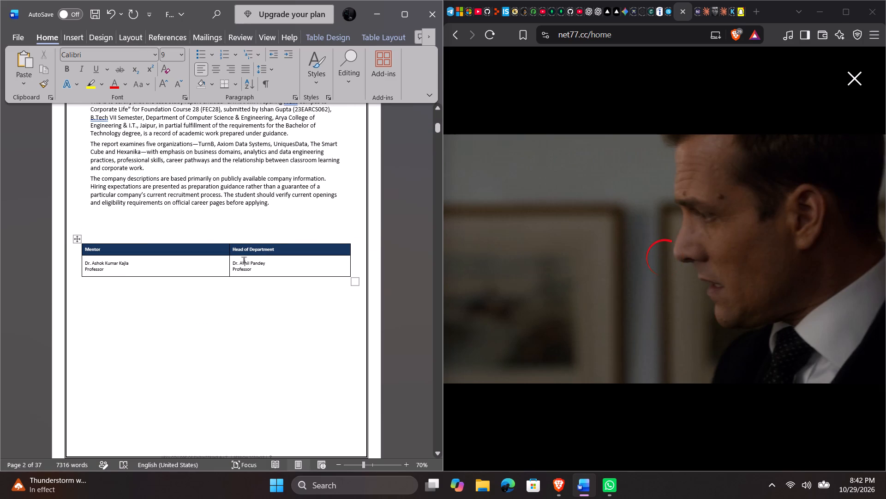
key("Delete")
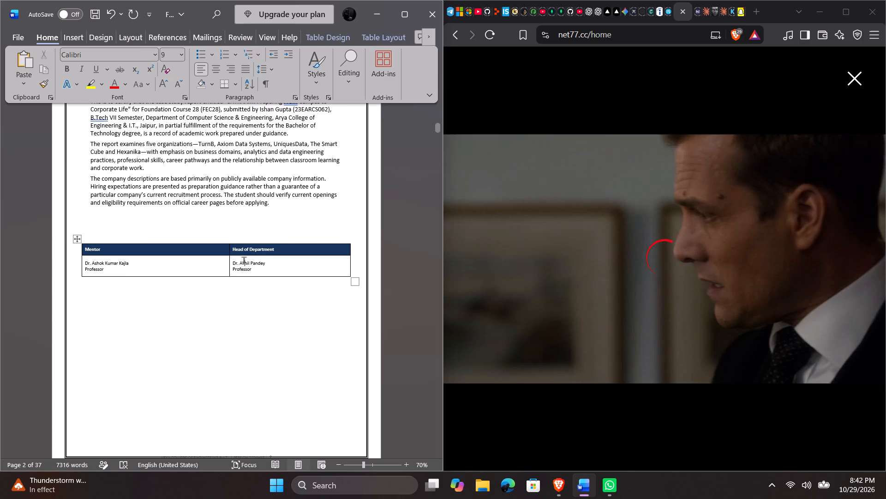
left_click(79, 237)
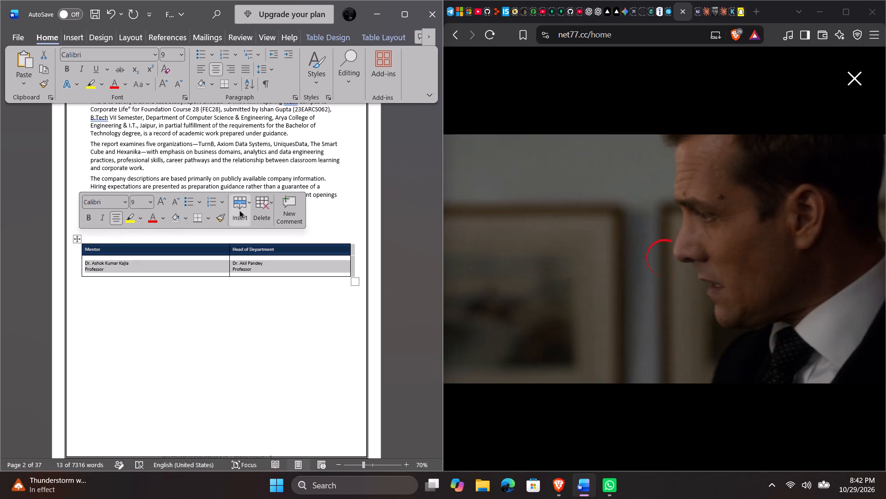
left_click(262, 202)
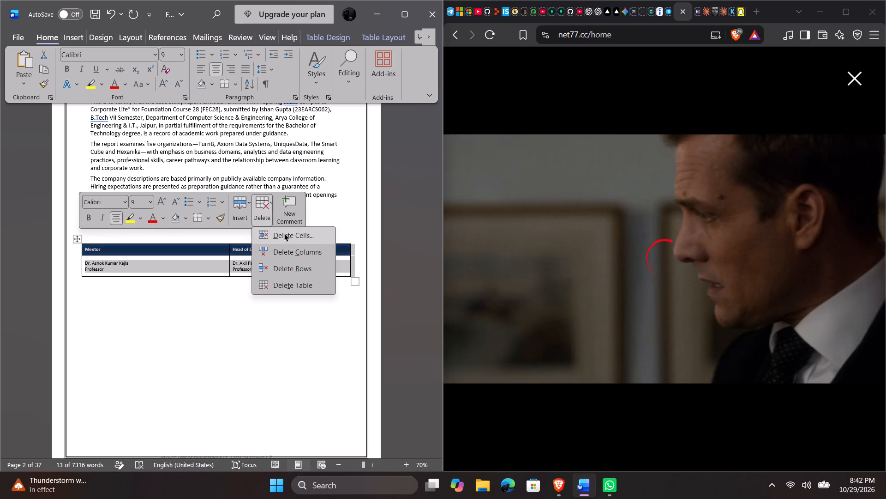
left_click(297, 282)
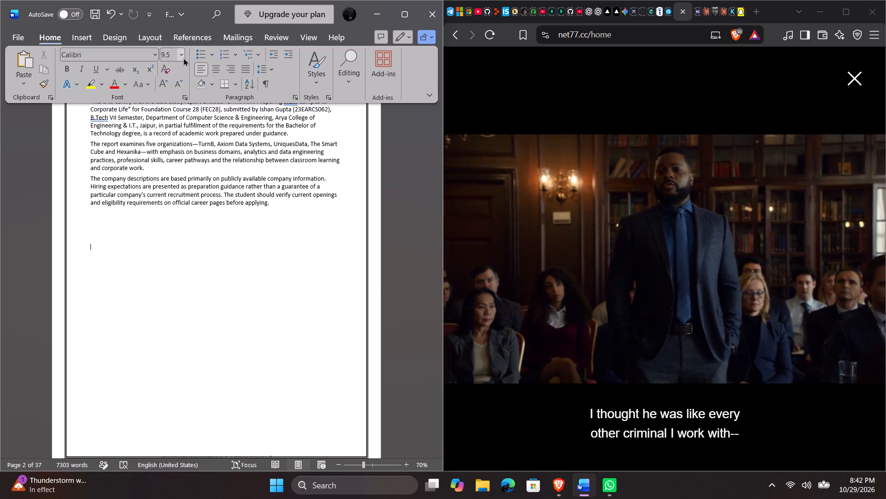
Set the font size to 14 on the empty line where the page 2 signature table stood.
left_click(180, 55)
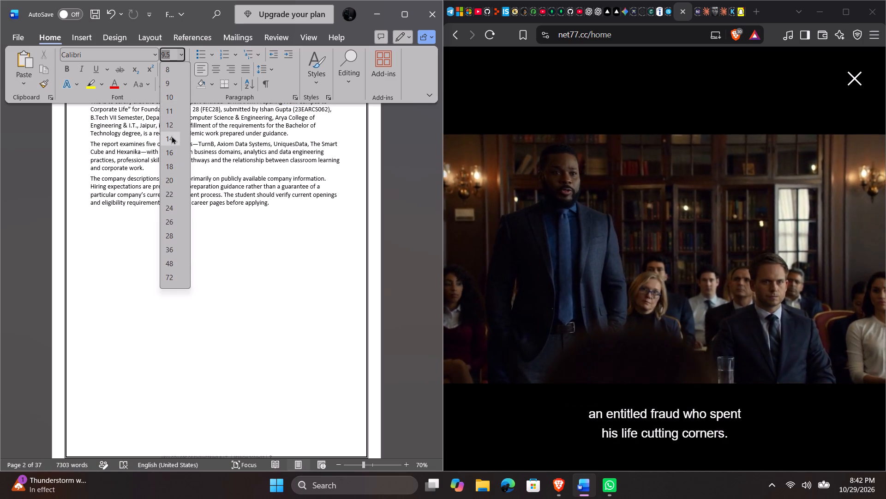
left_click(171, 136)
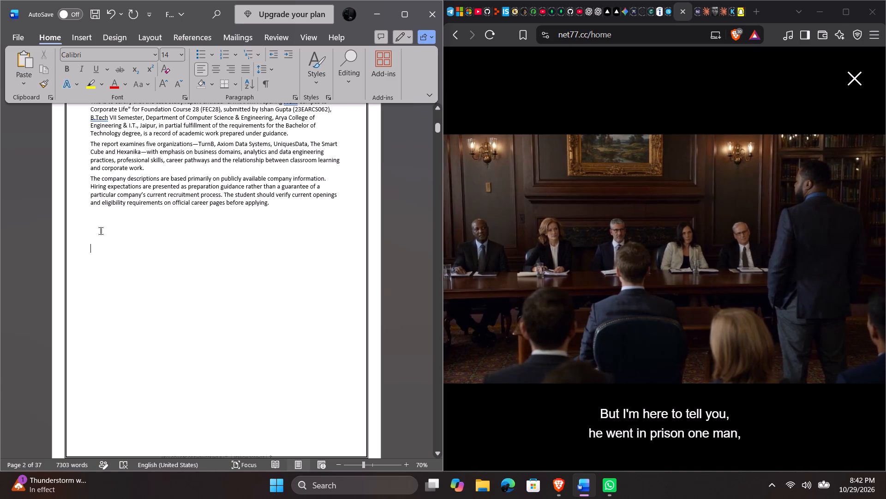
Enter a bold "Mentor" label below the certificate text, with the mentor's name, prefixed "Er.", on the line beneath.
left_click(71, 66)
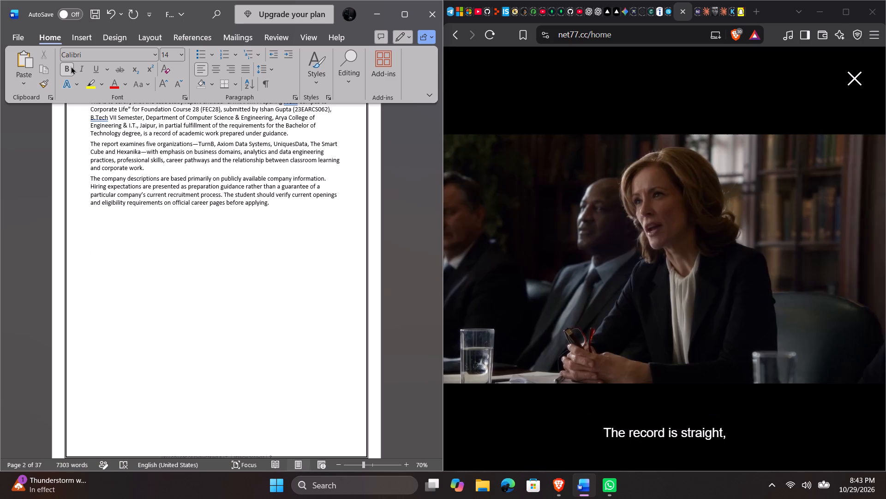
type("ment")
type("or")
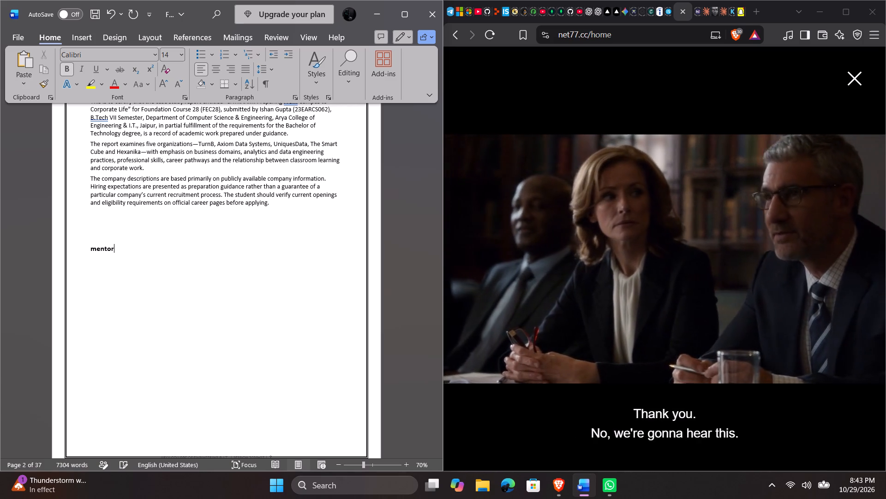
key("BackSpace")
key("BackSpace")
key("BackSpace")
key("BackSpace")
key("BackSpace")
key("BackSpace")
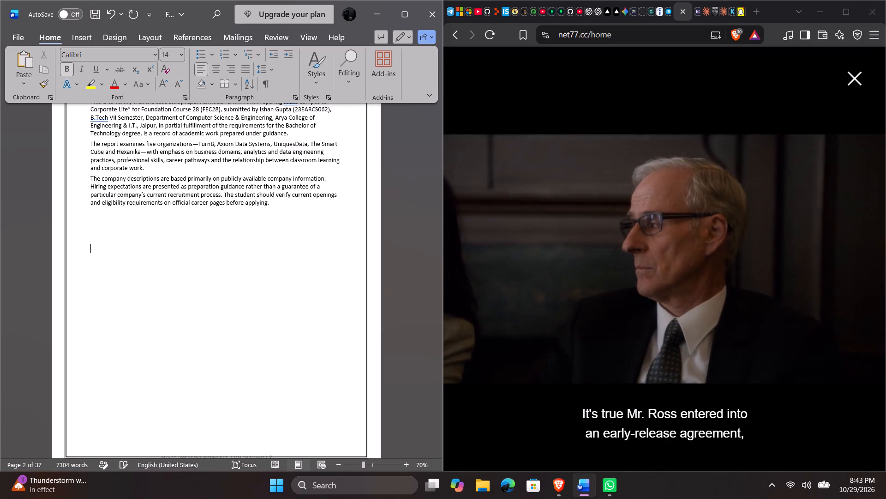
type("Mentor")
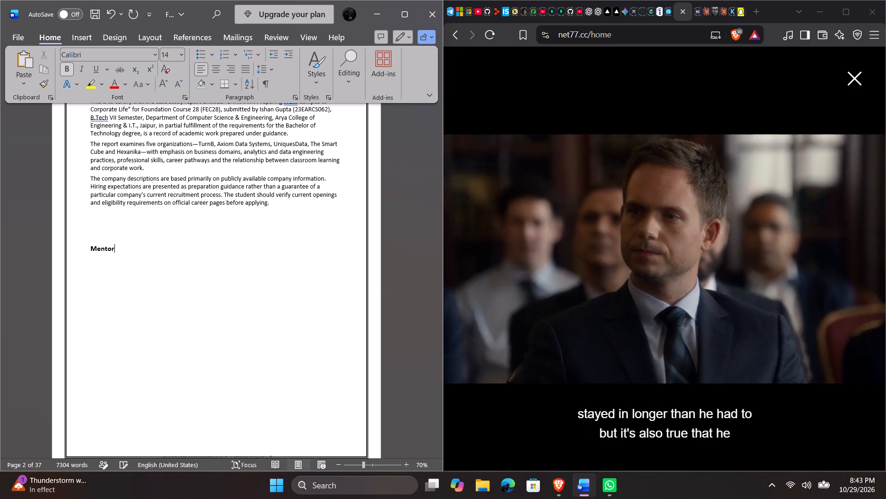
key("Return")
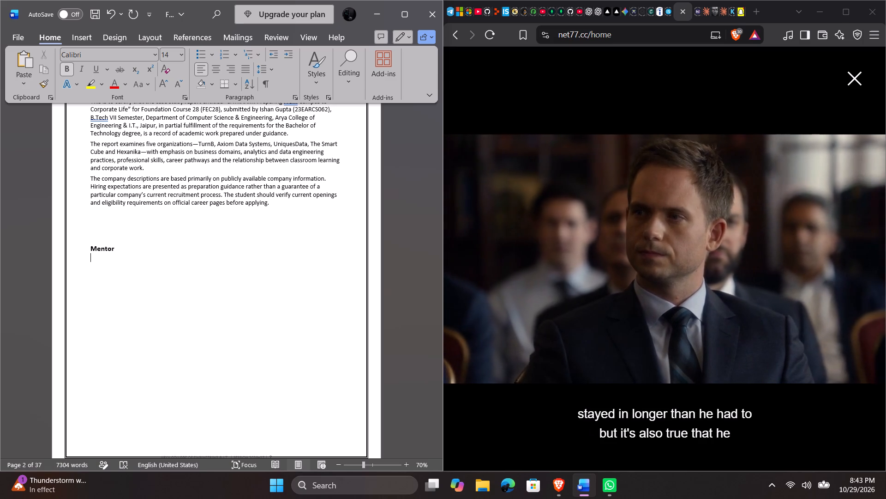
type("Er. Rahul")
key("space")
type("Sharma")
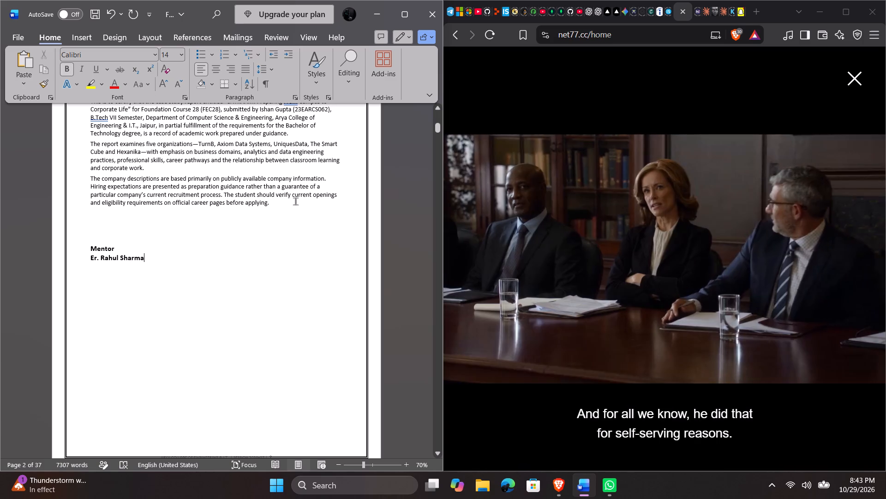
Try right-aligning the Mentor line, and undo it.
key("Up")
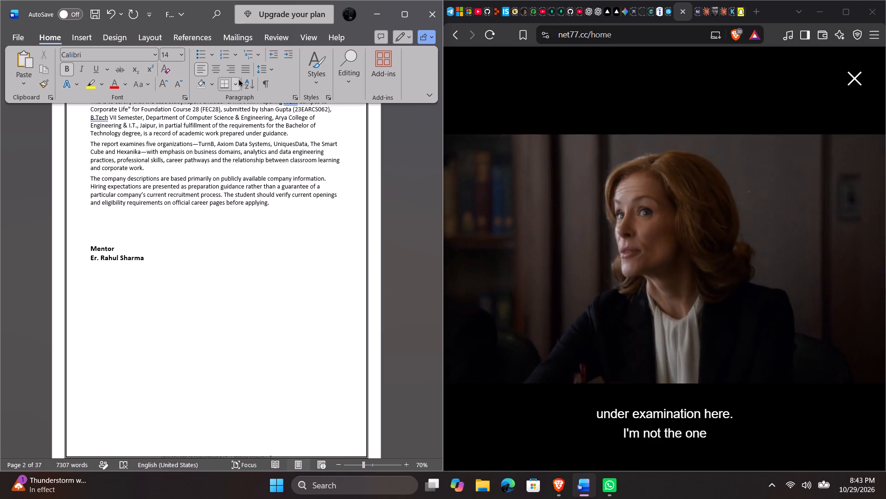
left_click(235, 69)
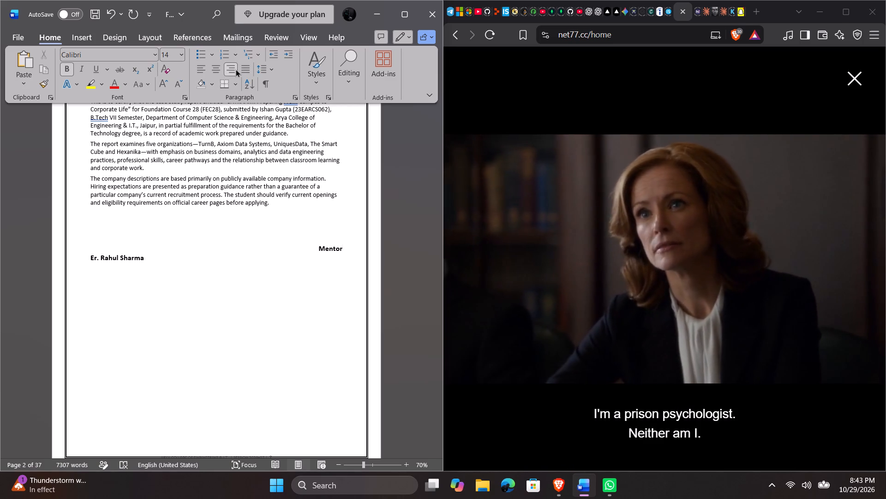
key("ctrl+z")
Add "HOD" on the same line after Mentor, separated from it by tab spacing.
left_click(316, 248)
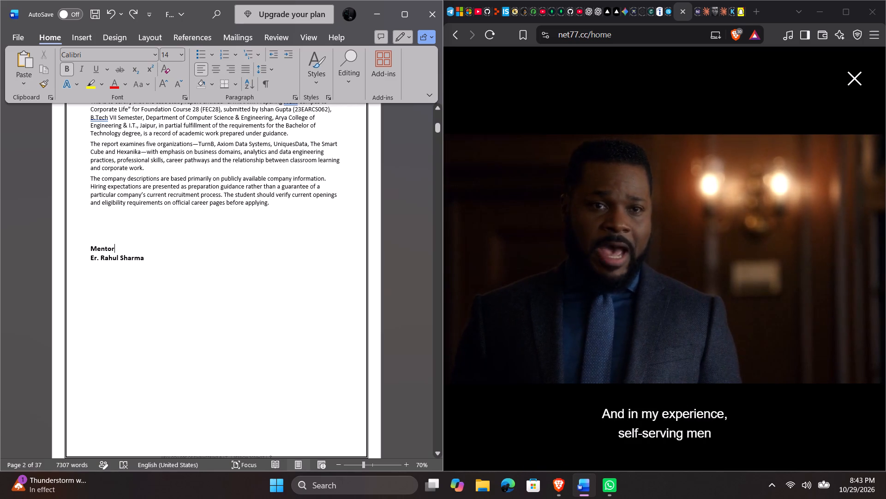
key("Tab")
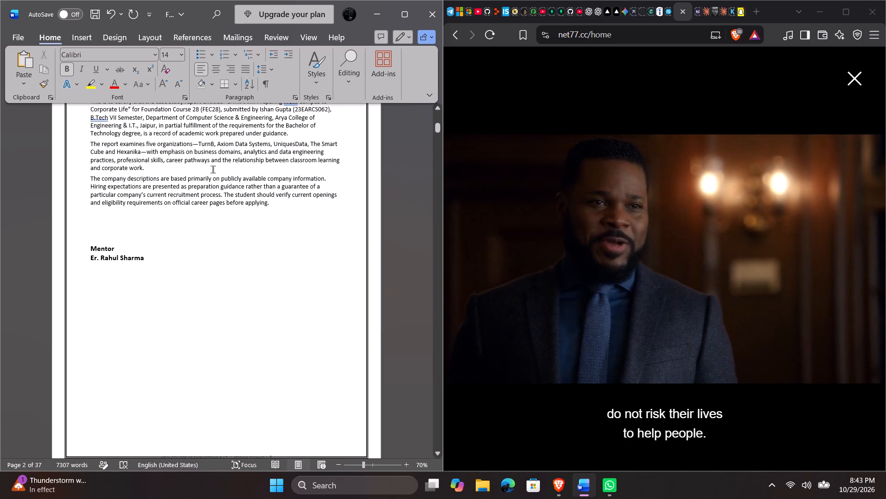
left_click(233, 67)
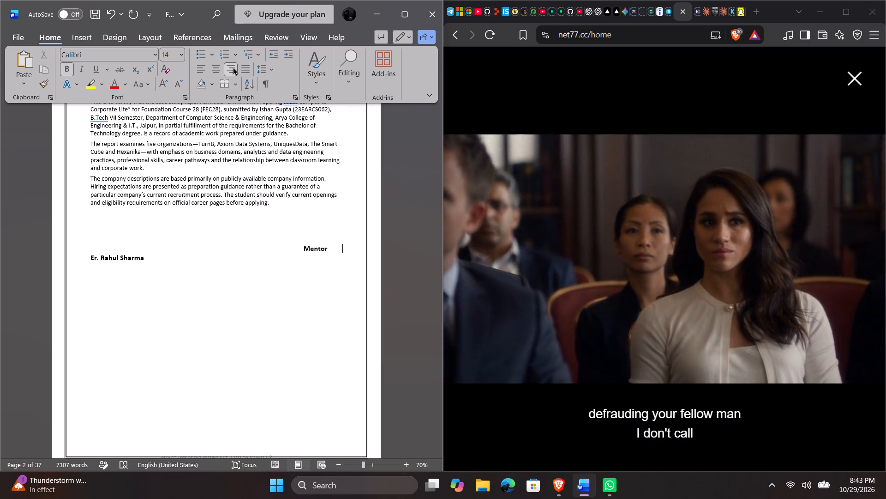
key("ctrl+z")
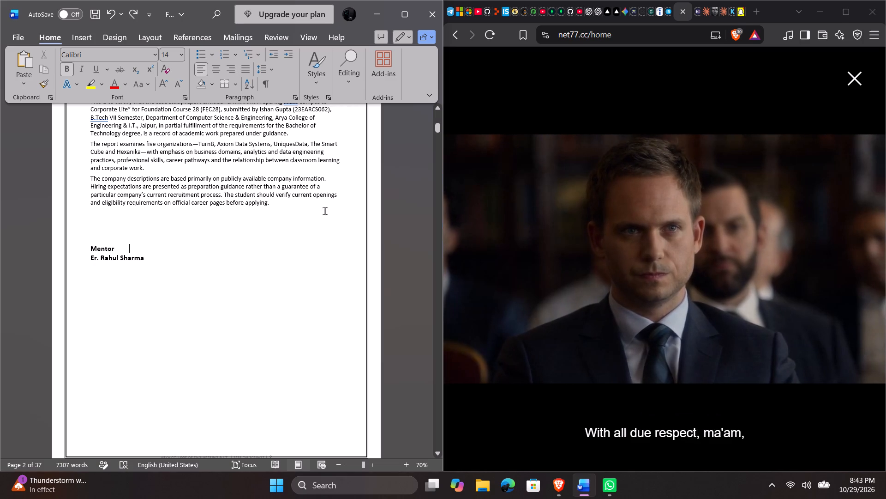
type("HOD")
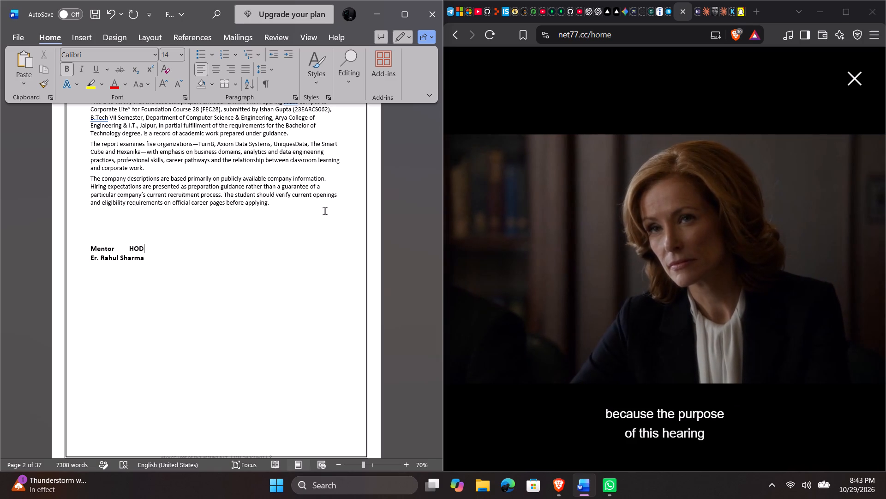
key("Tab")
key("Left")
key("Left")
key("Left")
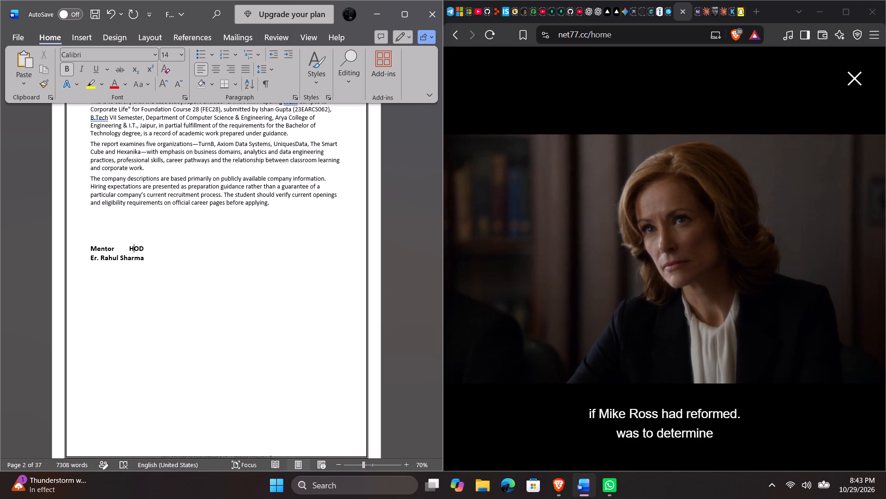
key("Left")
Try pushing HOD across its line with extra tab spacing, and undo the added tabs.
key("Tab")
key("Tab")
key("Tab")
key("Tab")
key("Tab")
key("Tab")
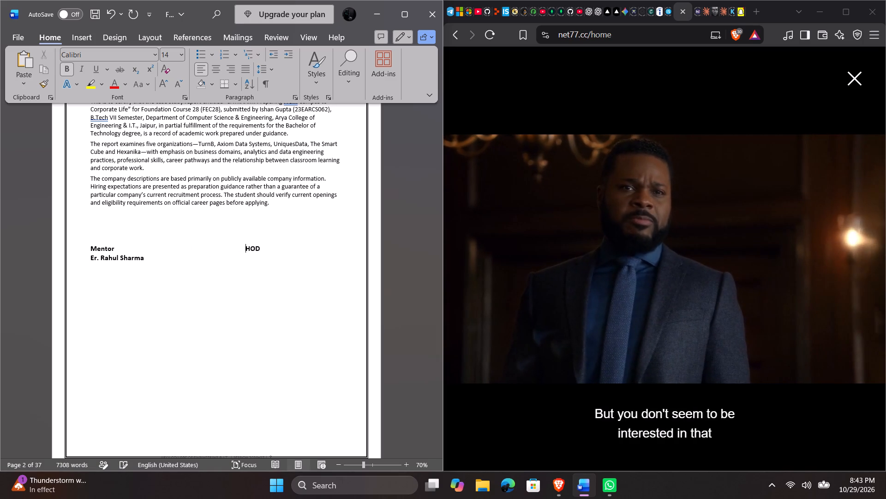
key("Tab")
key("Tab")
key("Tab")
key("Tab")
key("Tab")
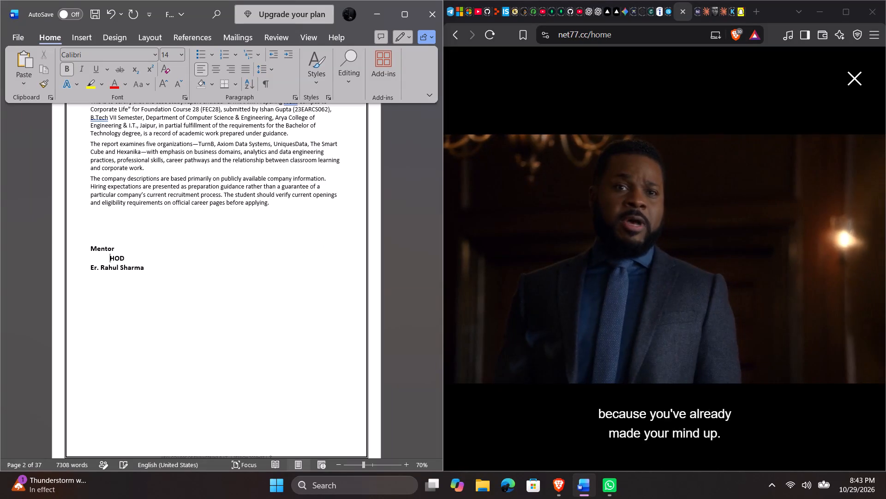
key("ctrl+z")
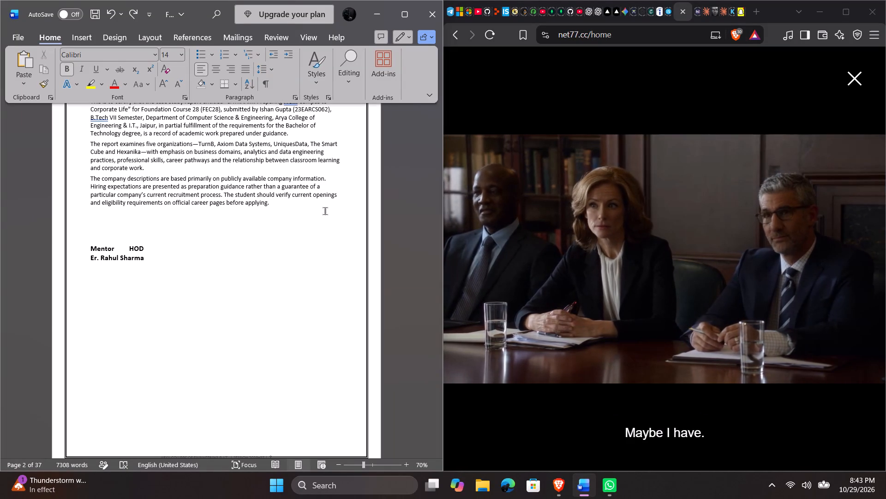
Move HOD across to the right margin with tab spacing, keeping it on the Mentor line.
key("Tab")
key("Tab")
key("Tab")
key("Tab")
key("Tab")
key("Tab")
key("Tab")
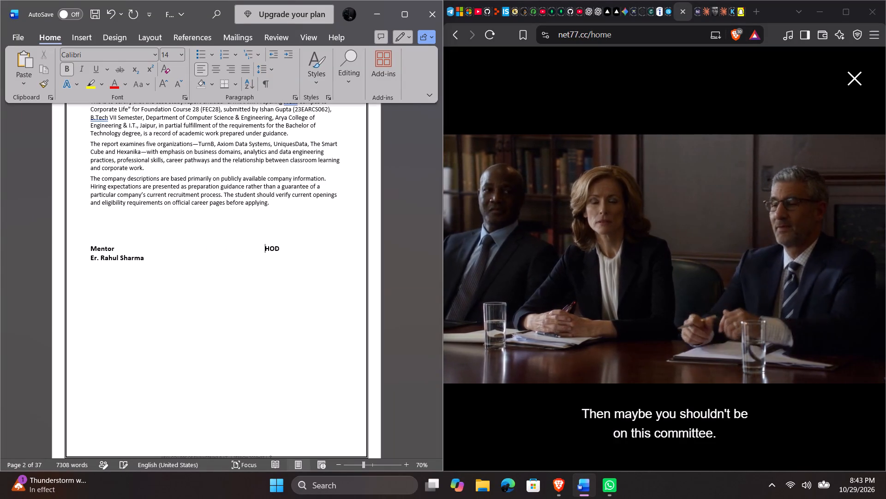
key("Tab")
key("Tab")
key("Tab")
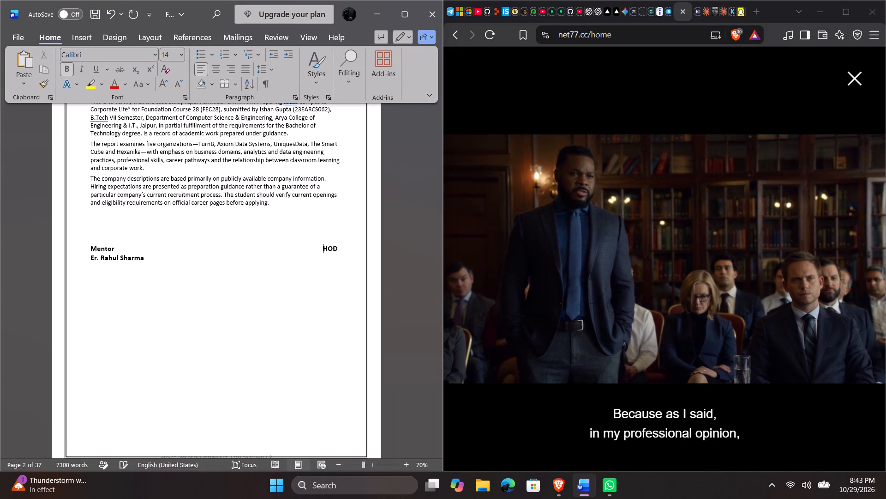
Add the head of department's name, prefixed "Dr.", after the mentor's name on the second signature line.
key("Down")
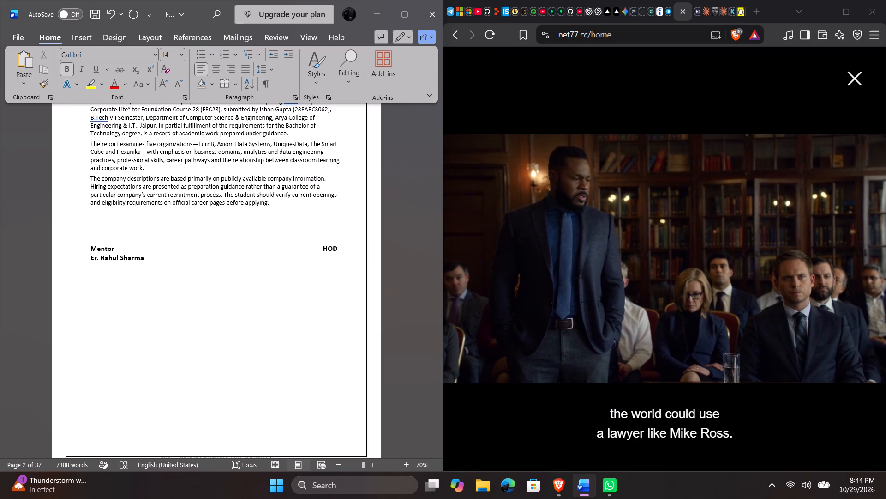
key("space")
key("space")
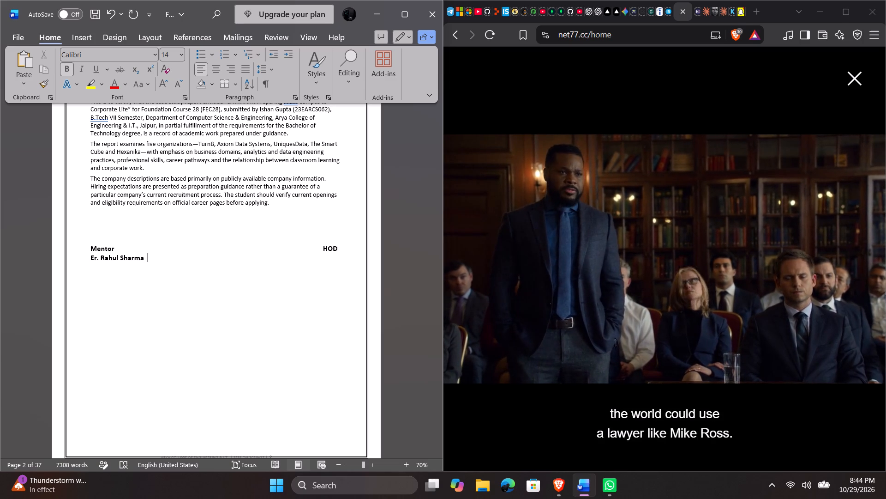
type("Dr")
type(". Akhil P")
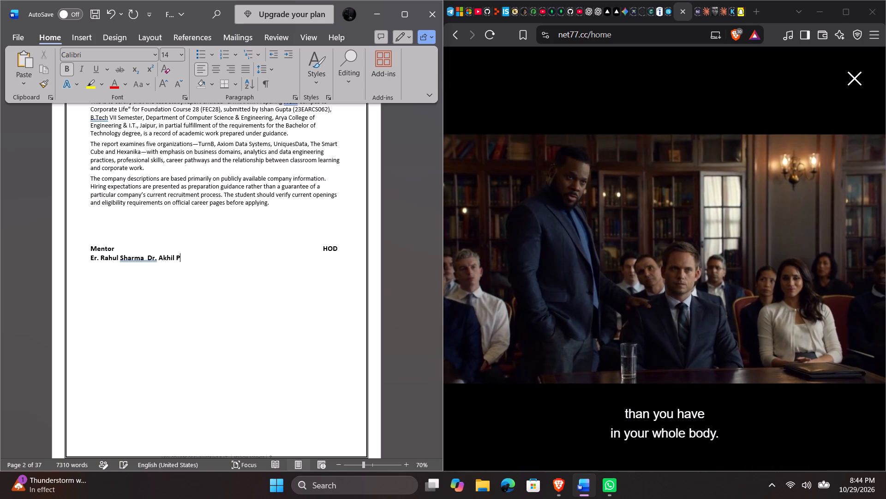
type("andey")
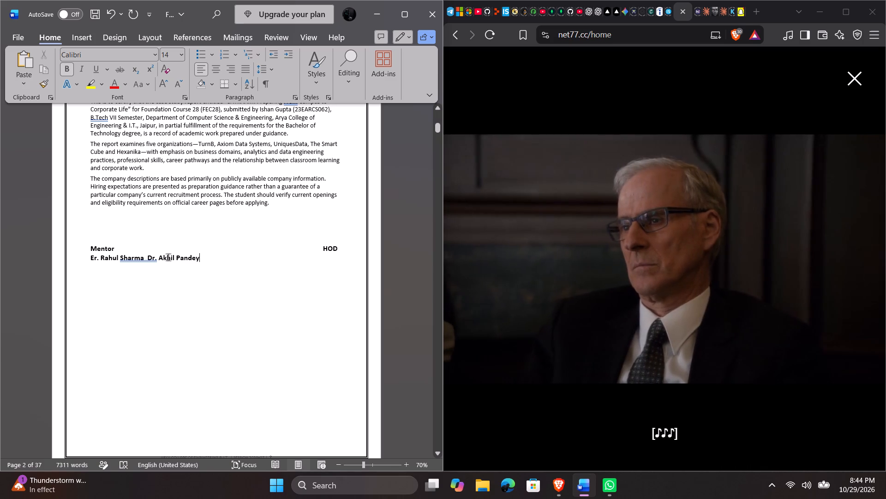
Move the head of department's name to the right margin with tab spacing, so it ends beneath HOD.
left_click(146, 257)
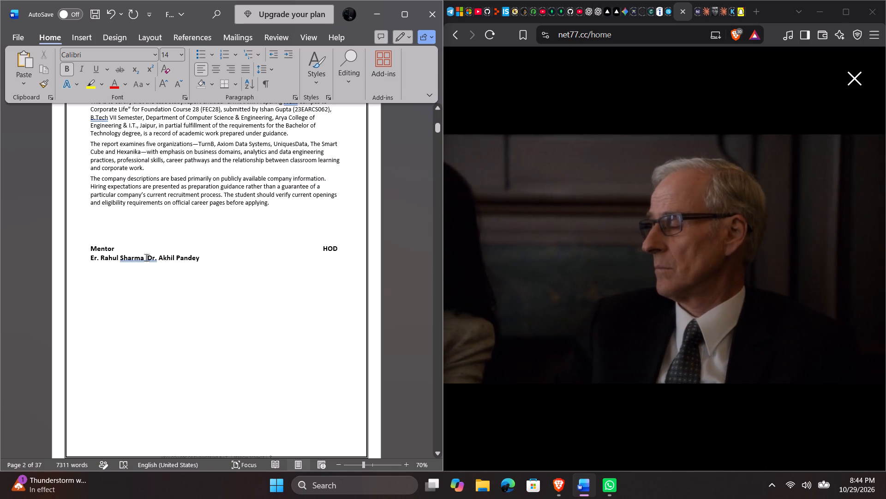
key("Tab")
key("Tab")
key("Tab")
key("Tab")
key("Tab")
key("Tab")
key("Tab")
key("Tab")
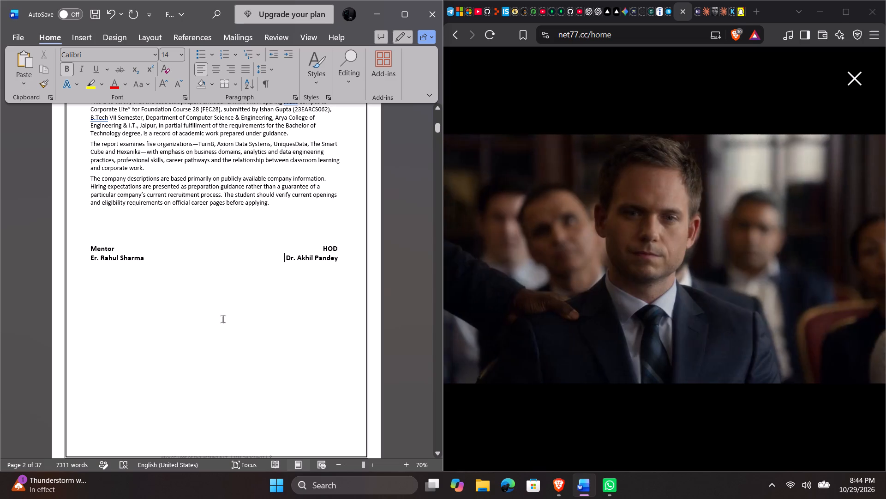
Insert a blank line between the CERTIFICATE heading and its first paragraph, and save the document.
scroll(223, 319, "up", 6)
scroll(223, 319, "down", 5)
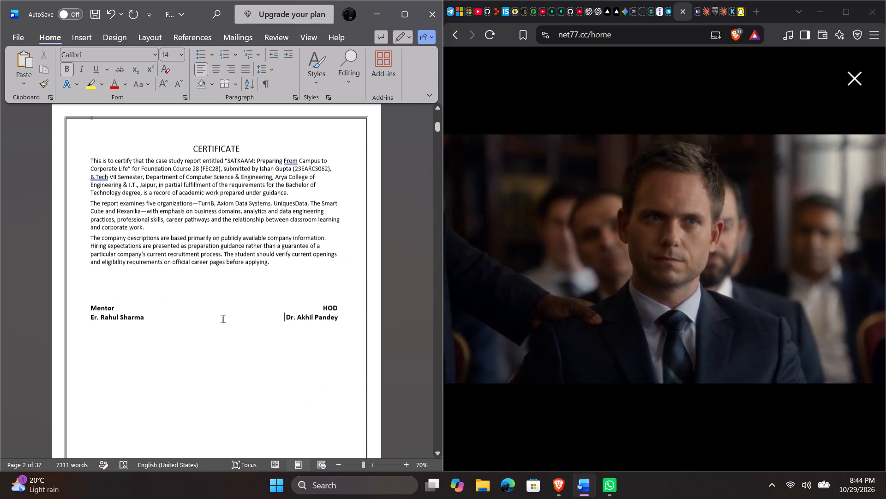
left_click(255, 139)
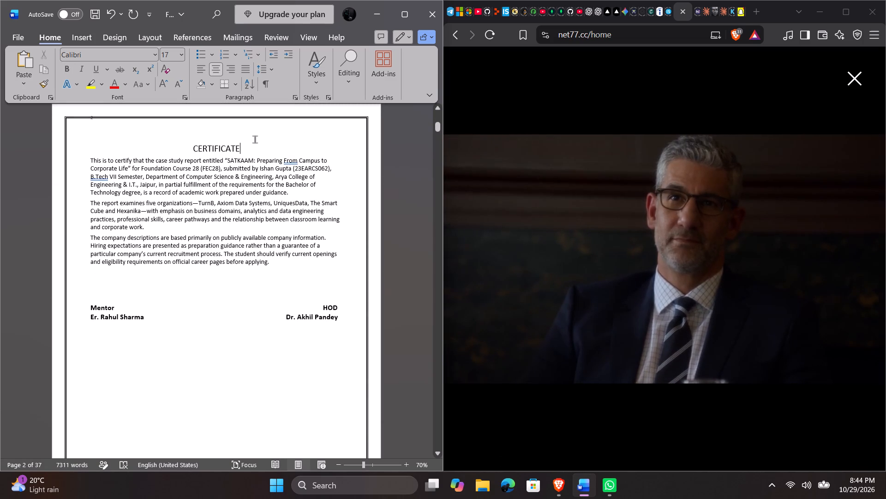
key("Return")
key("ctrl+s")
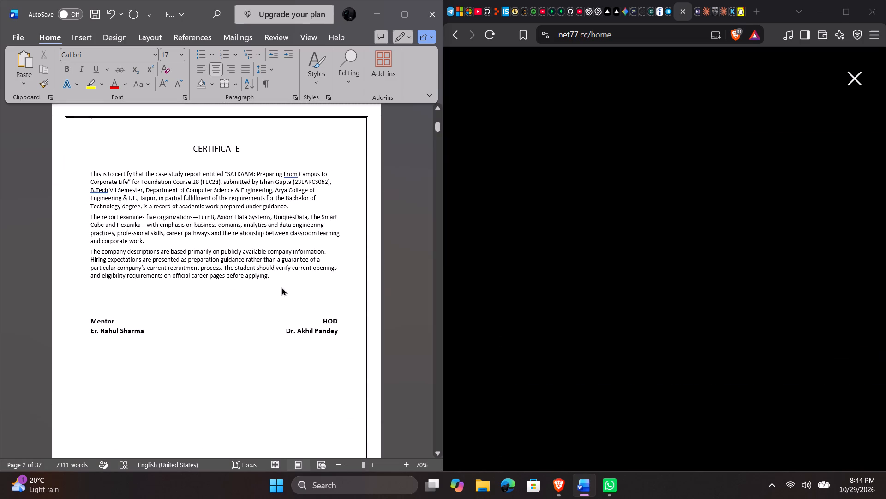
key("ctrl+s")
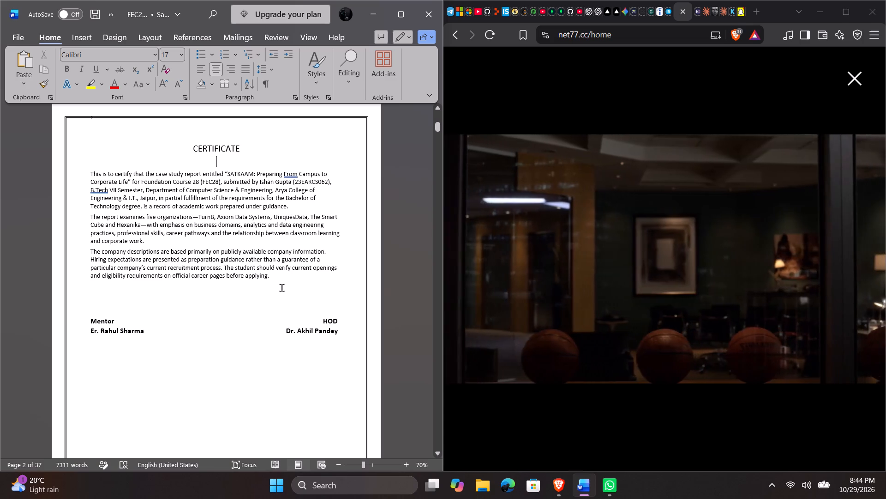
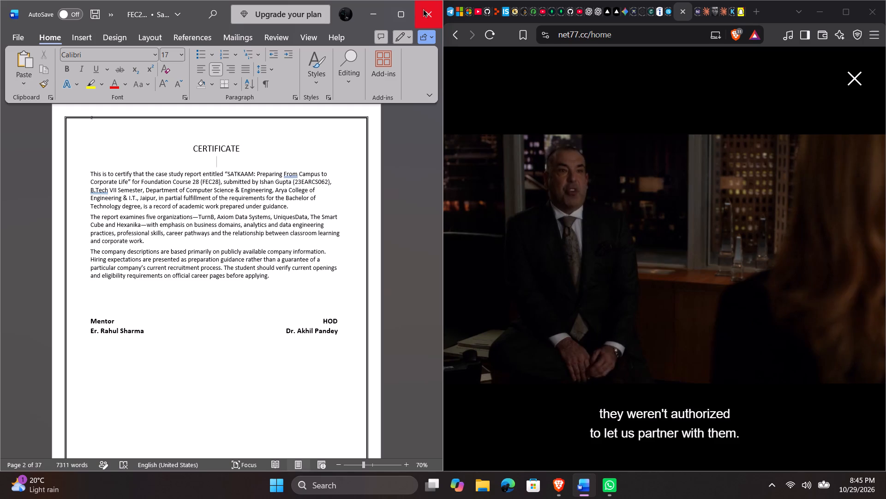
Open the recent document FEC28-FINAL REPORT AS from File Explorer and close the Explorer window.
scroll(260, 201, "up", 5)
scroll(260, 201, "down", 1)
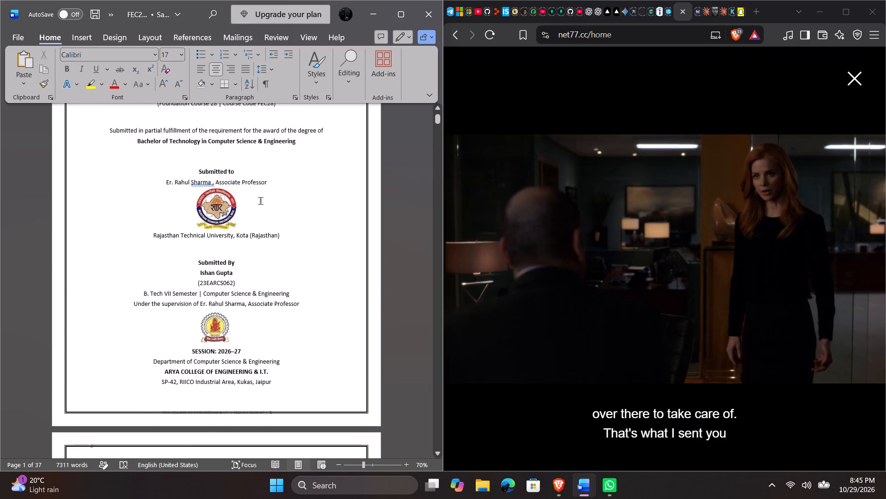
scroll(260, 201, "down", 1)
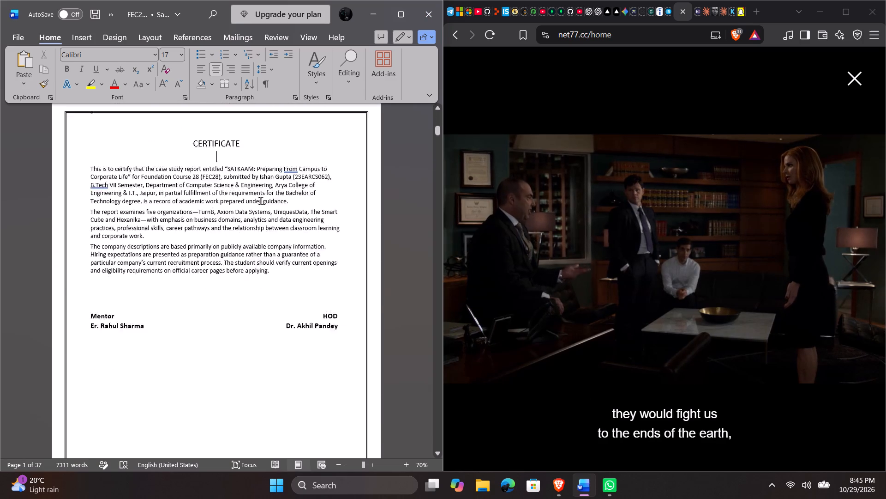
scroll(260, 201, "down", 3)
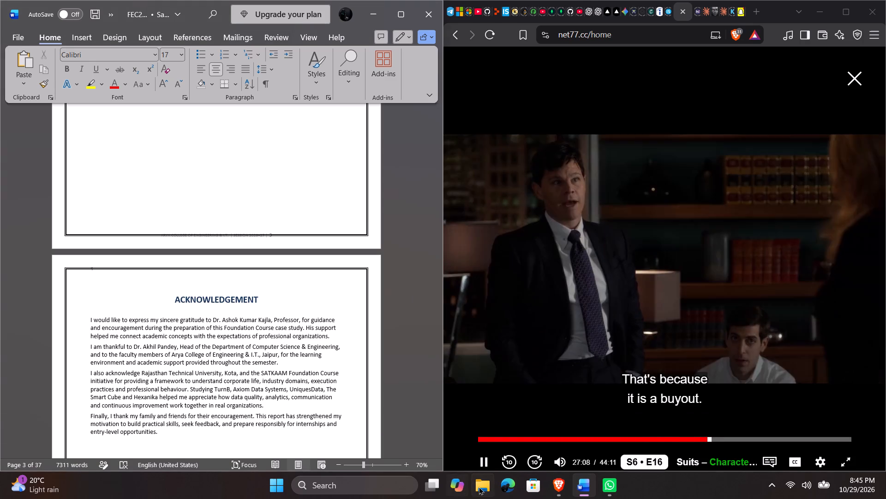
left_click(484, 487)
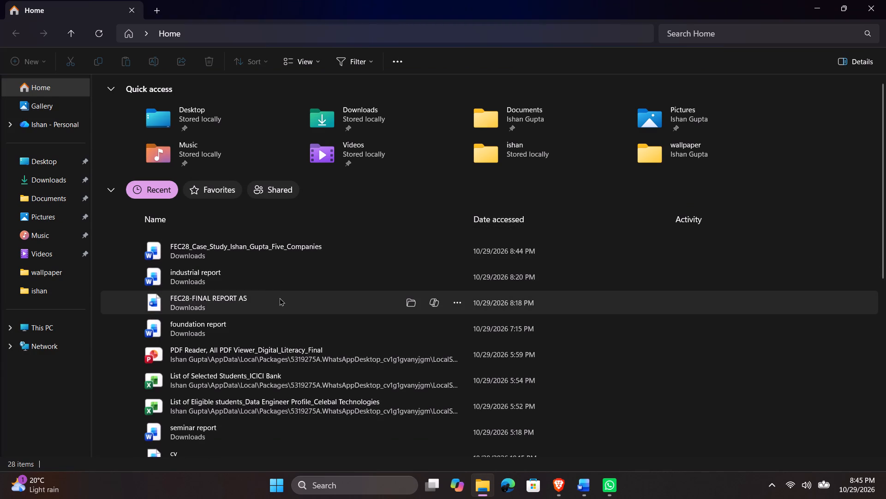
double_click(336, 293)
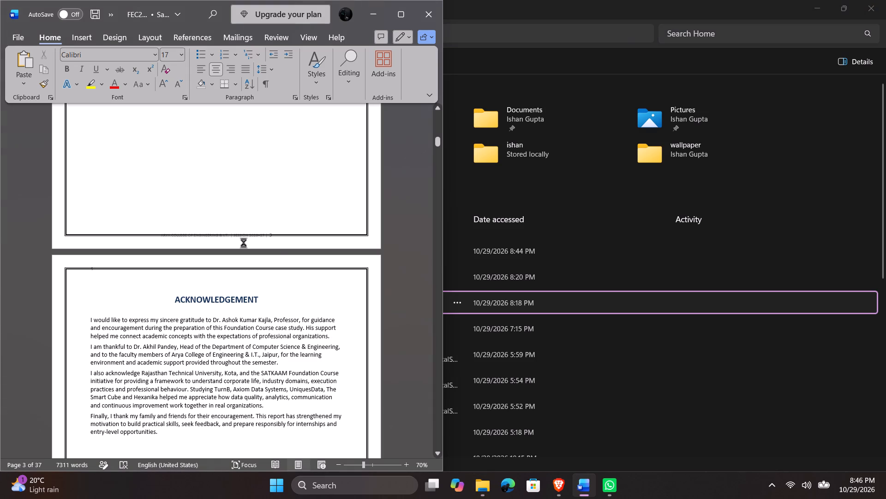
left_click(885, 0)
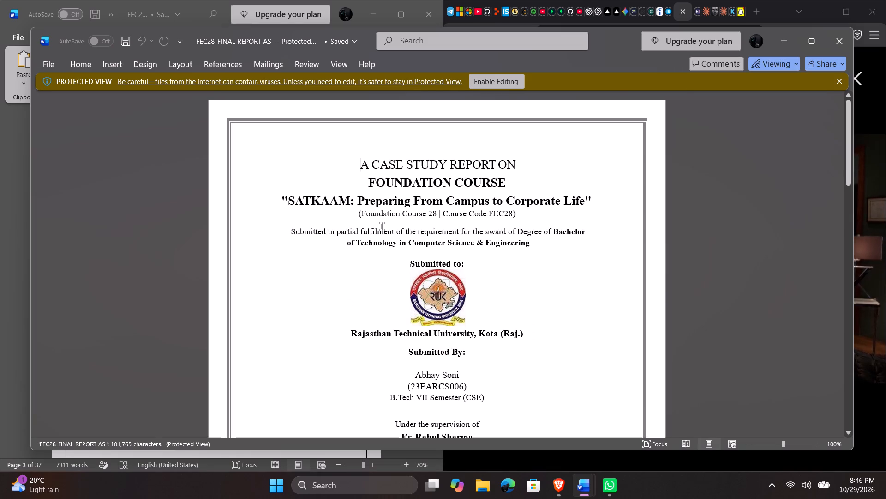
Examine the layout of the certificate, acknowledgement and list of contents pages in FEC28-FINAL REPORT AS.
scroll(382, 226, "down", 20)
scroll(382, 226, "down", 19)
scroll(382, 226, "up", 1)
scroll(382, 226, "down", 1)
scroll(382, 226, "up", 4)
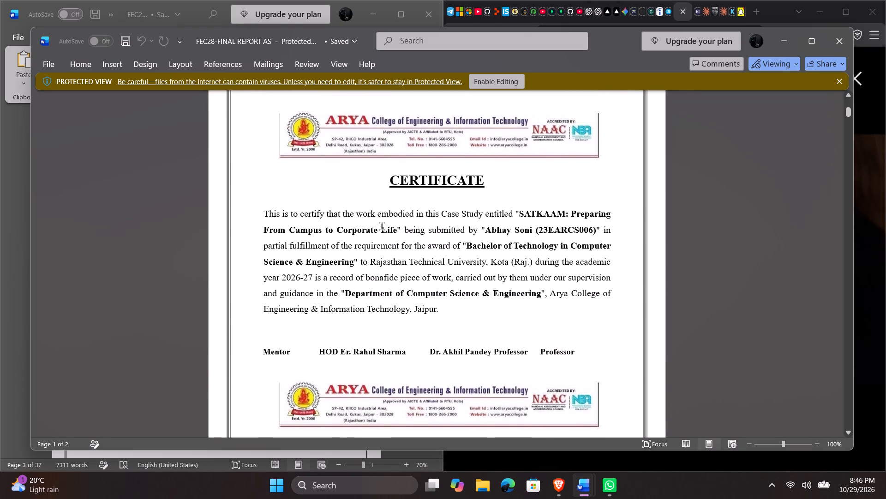
scroll(434, 216, "down", 5)
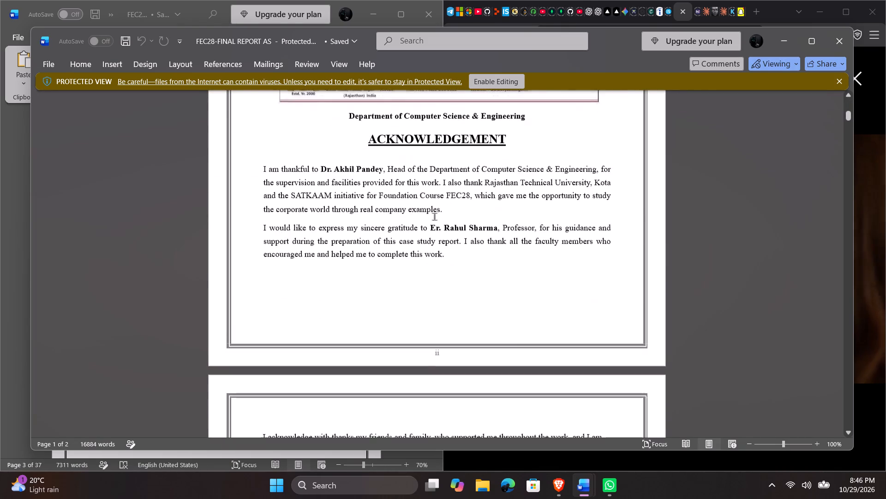
scroll(434, 216, "down", 1)
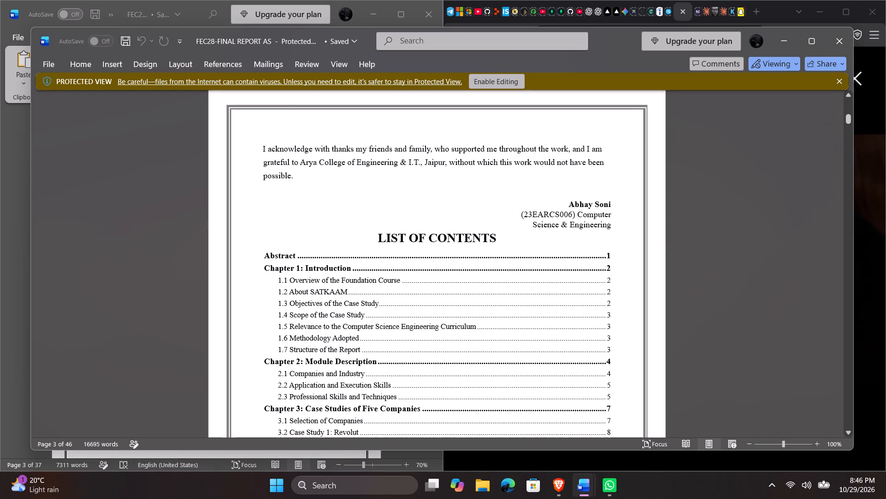
scroll(434, 216, "down", 2)
scroll(434, 216, "up", 2)
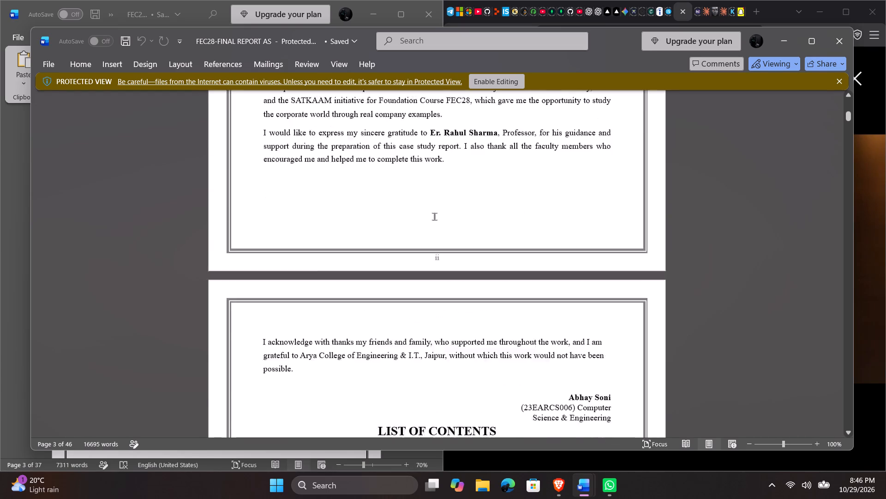
Copy the Arya College banner image above the ACKNOWLEDGEMENT heading in FEC28-FINAL REPORT AS.
scroll(434, 216, "up", 7)
scroll(434, 216, "down", 3)
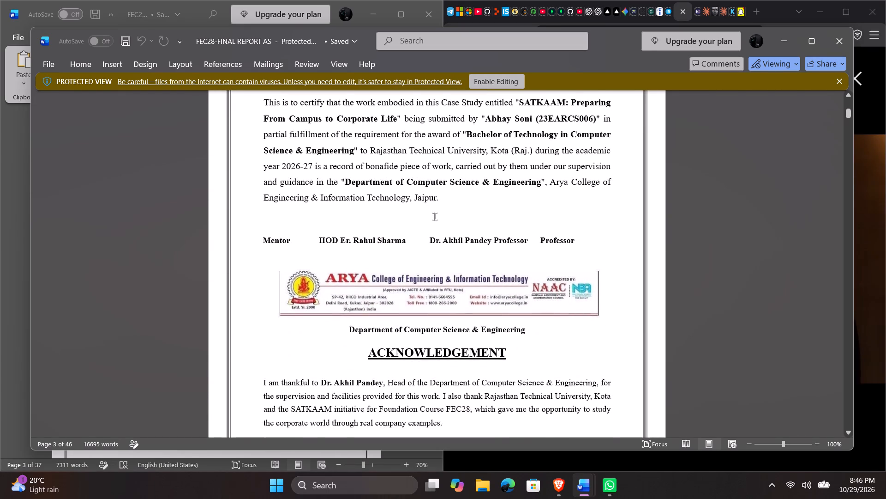
scroll(434, 216, "down", 1)
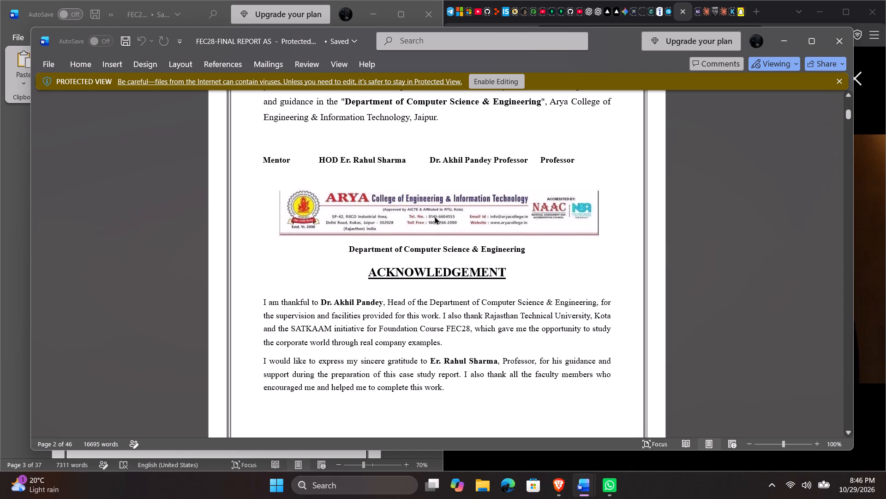
left_click(434, 220)
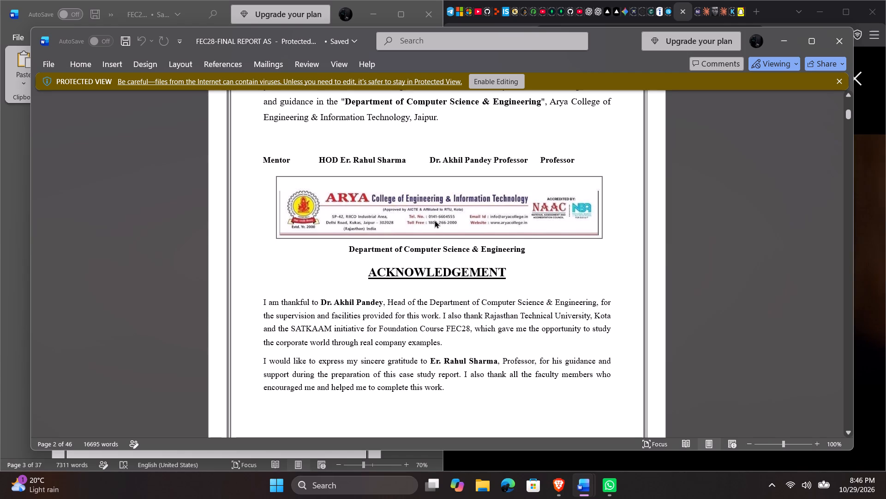
key("ctrl+c")
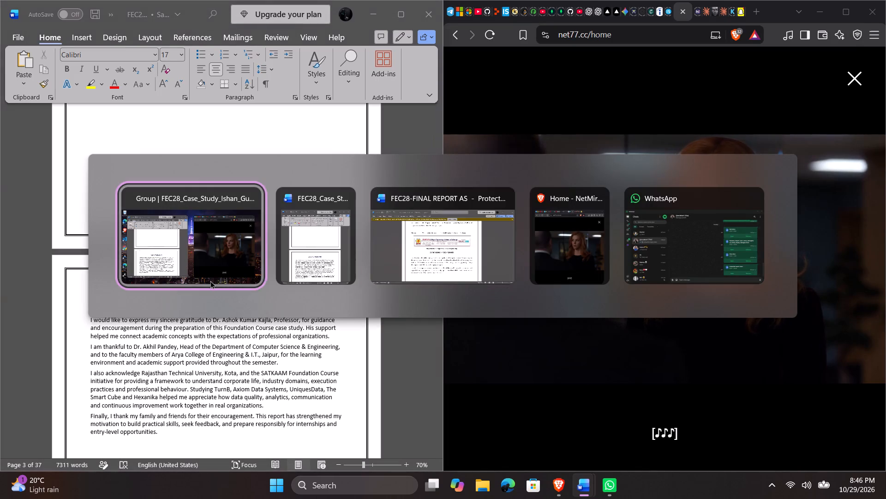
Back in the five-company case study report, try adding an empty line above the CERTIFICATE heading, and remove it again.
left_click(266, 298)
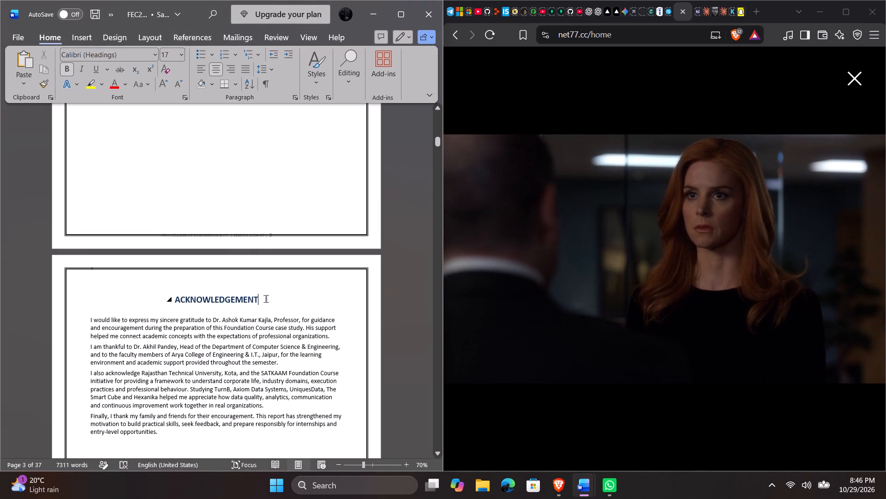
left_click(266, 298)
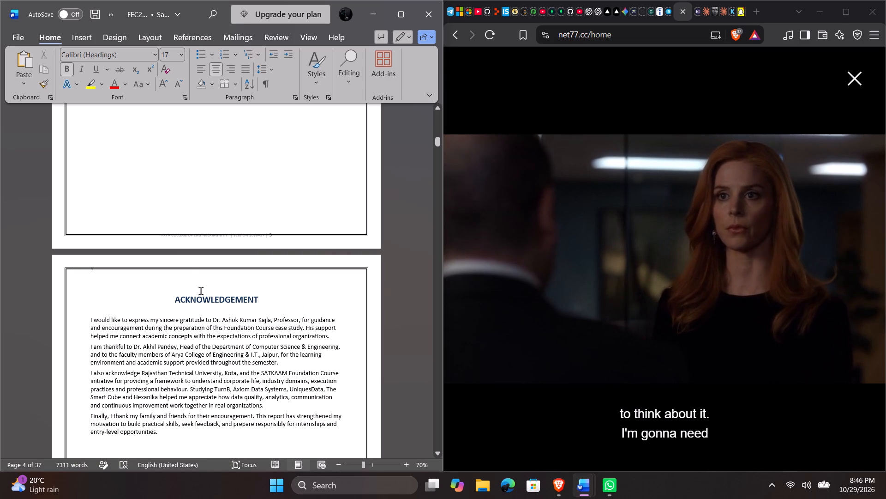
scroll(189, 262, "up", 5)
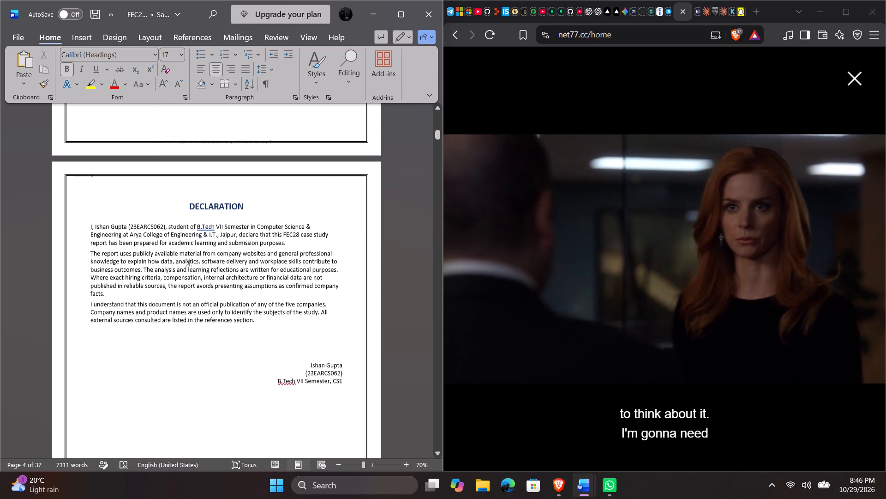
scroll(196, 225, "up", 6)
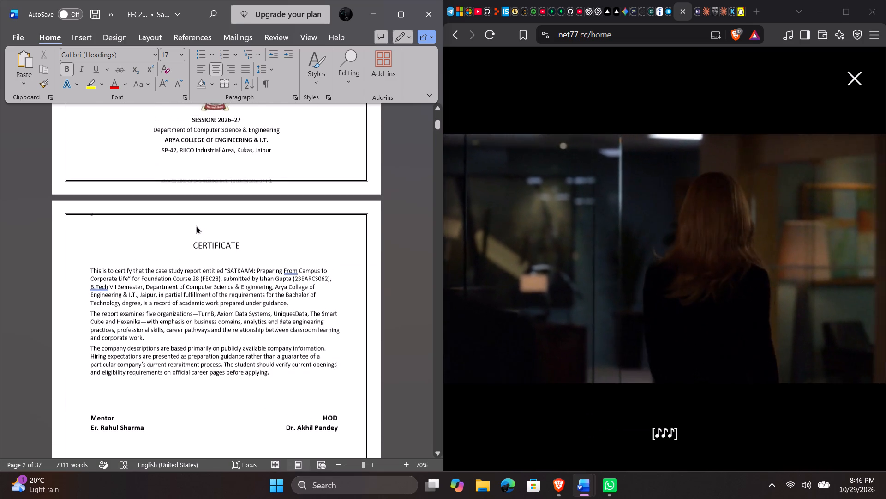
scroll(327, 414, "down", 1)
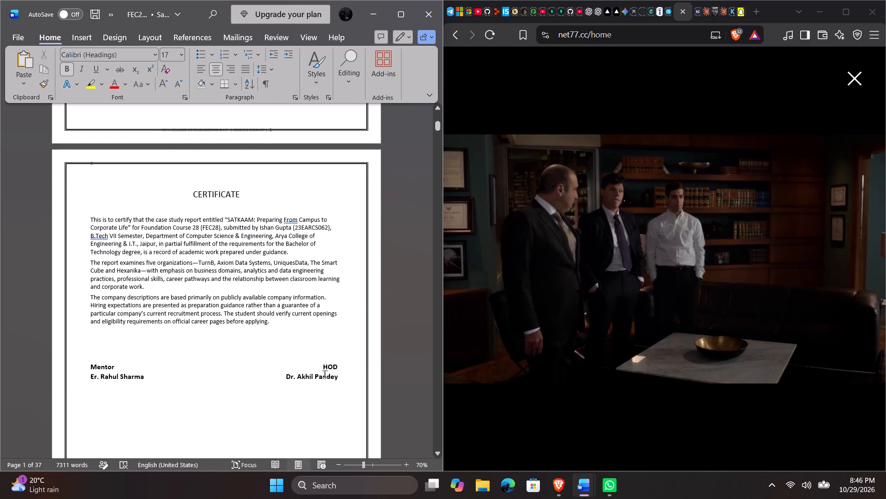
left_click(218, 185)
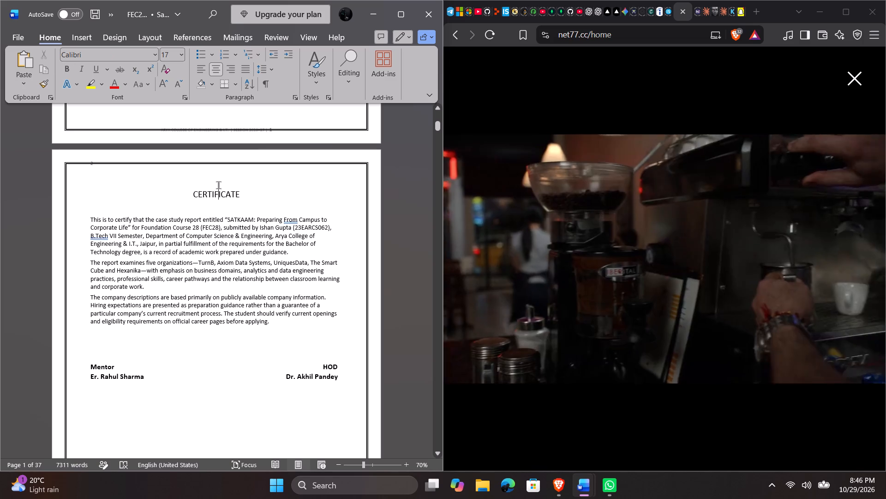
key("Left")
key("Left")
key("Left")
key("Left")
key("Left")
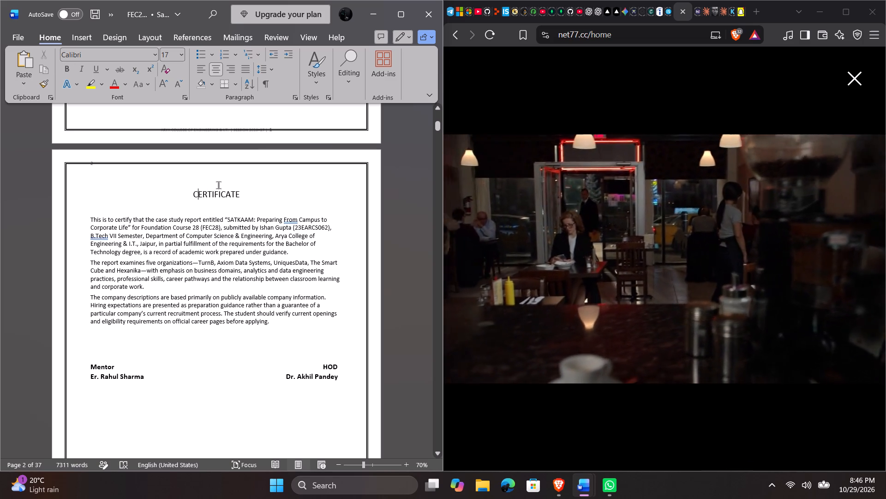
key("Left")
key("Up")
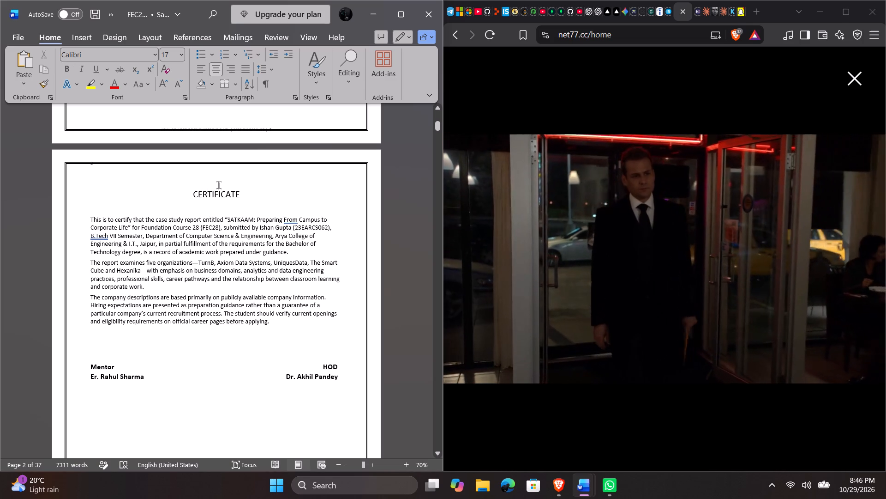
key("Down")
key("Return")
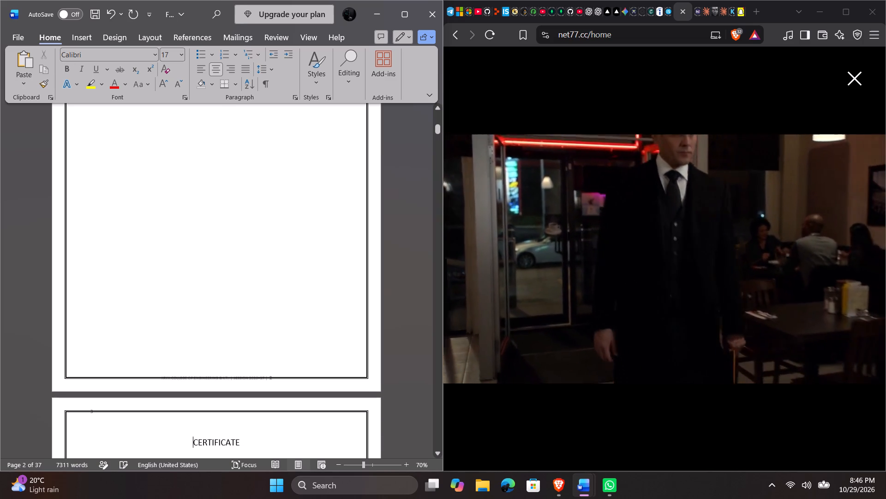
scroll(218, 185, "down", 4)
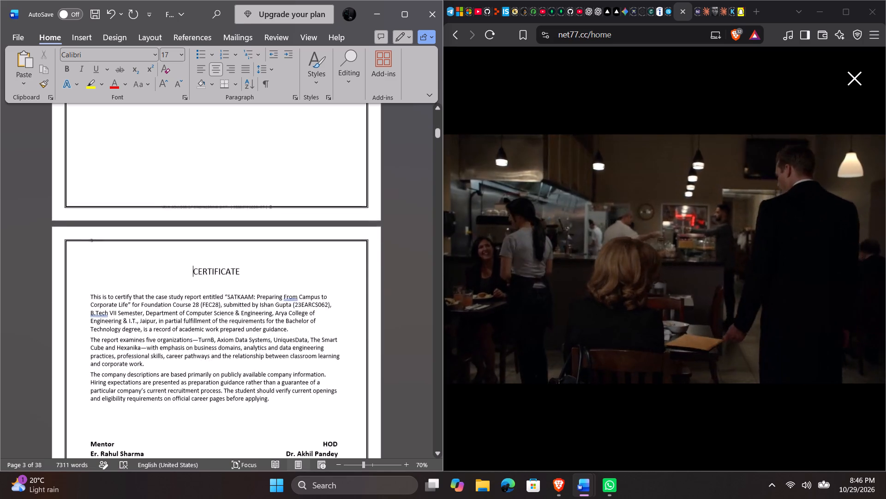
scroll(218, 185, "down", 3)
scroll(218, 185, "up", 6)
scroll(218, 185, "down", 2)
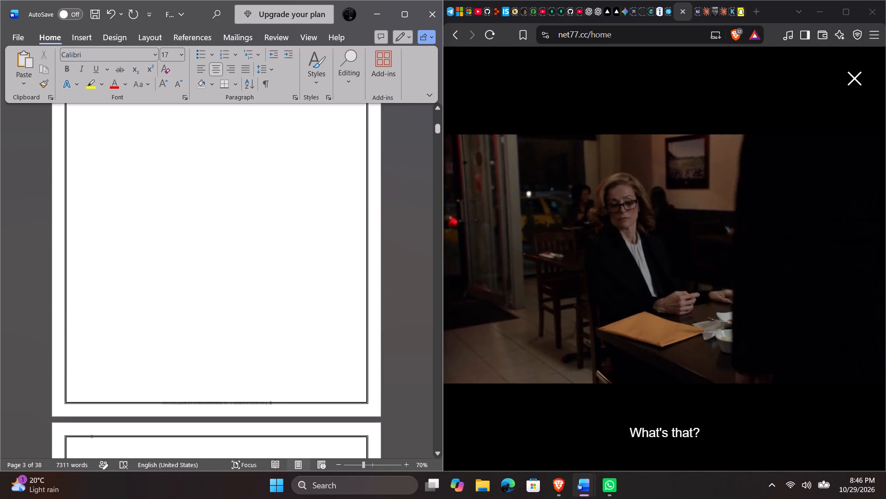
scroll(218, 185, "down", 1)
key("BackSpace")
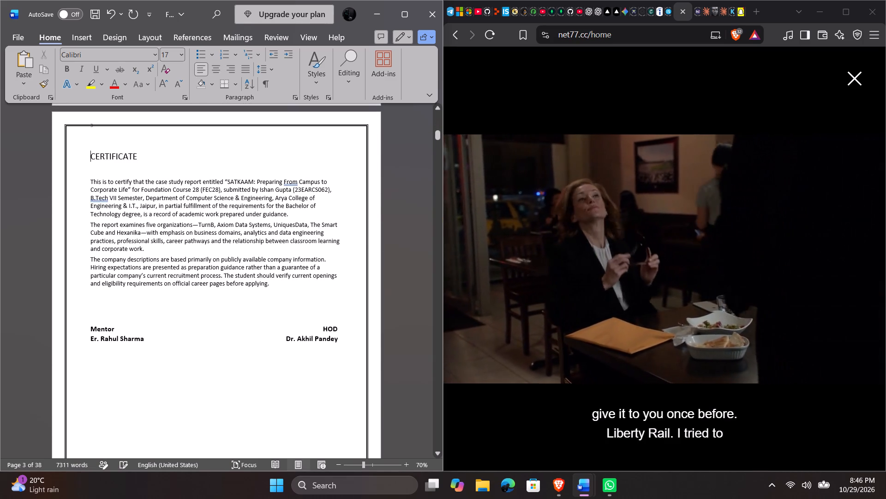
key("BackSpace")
Add a new line after the college address on the cover page and paste the copied Arya College banner there.
scroll(218, 185, "up", 2)
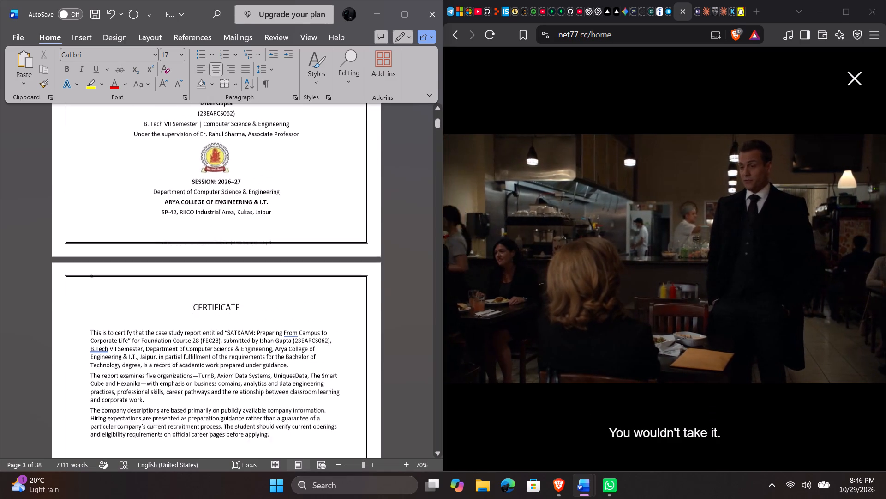
scroll(218, 185, "up", 1)
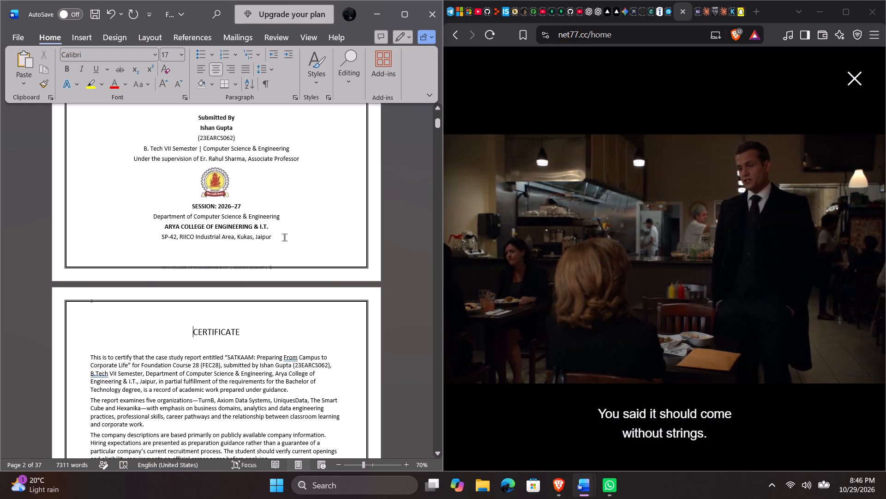
left_click(284, 237)
key("Return")
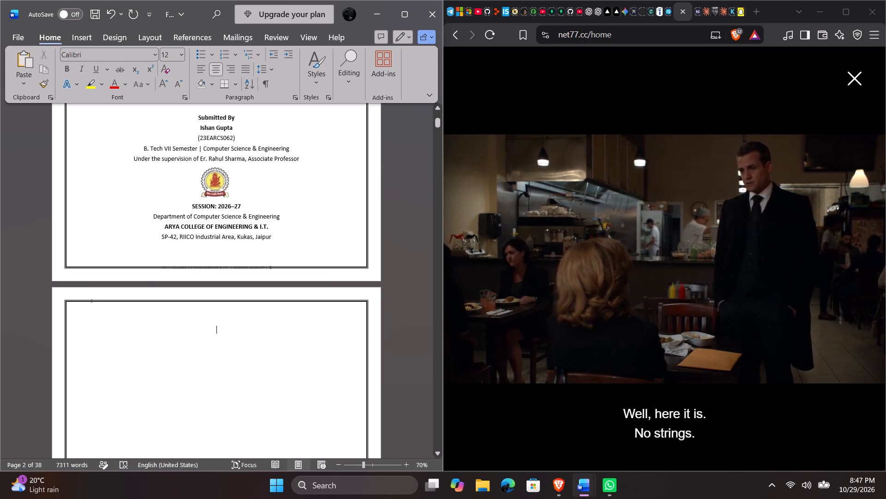
key("ctrl+v")
scroll(284, 237, "down", 2)
scroll(262, 333, "down", 1)
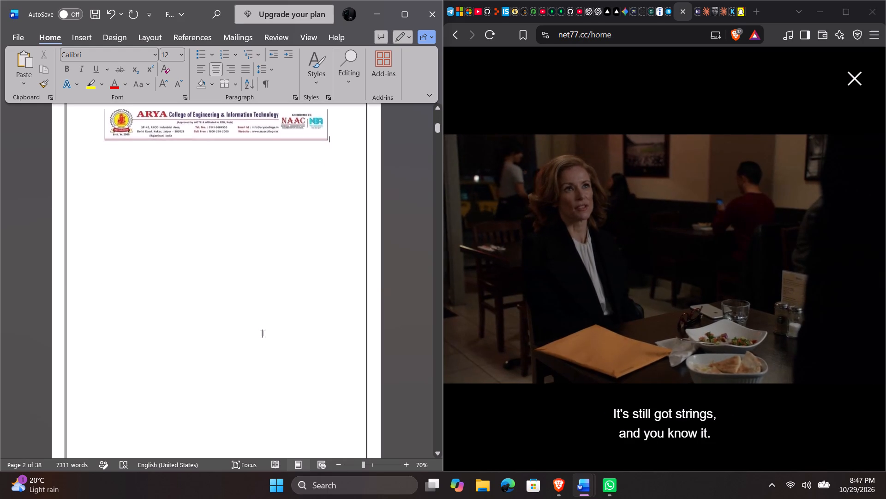
Delete the break before the CERTIFICATE heading to bring the certificate text directly beneath the pasted banner.
scroll(262, 333, "down", 2)
left_click(187, 399)
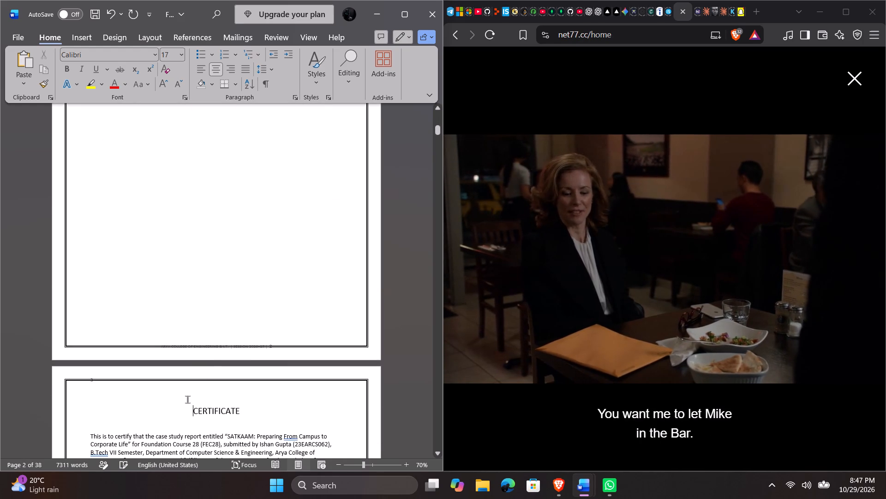
key("BackSpace")
key("BackSpace")
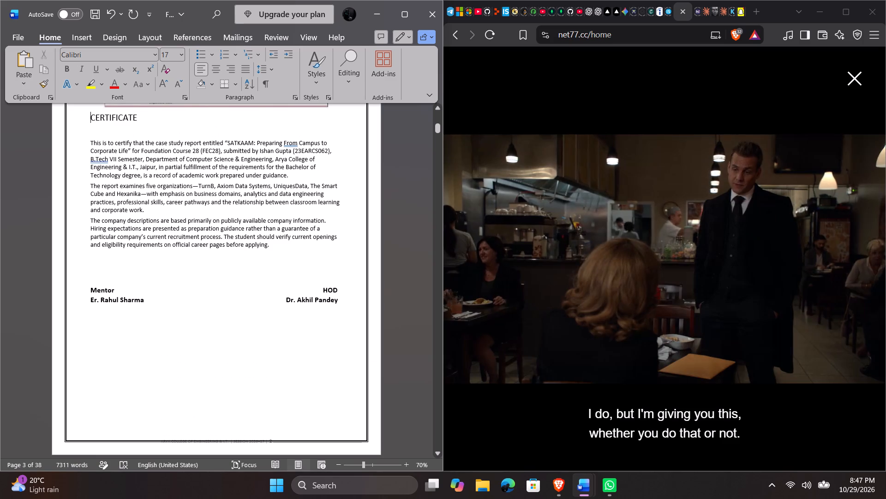
Centre the CERTIFICATE heading under the college banner and make it bold.
scroll(187, 399, "up", 2)
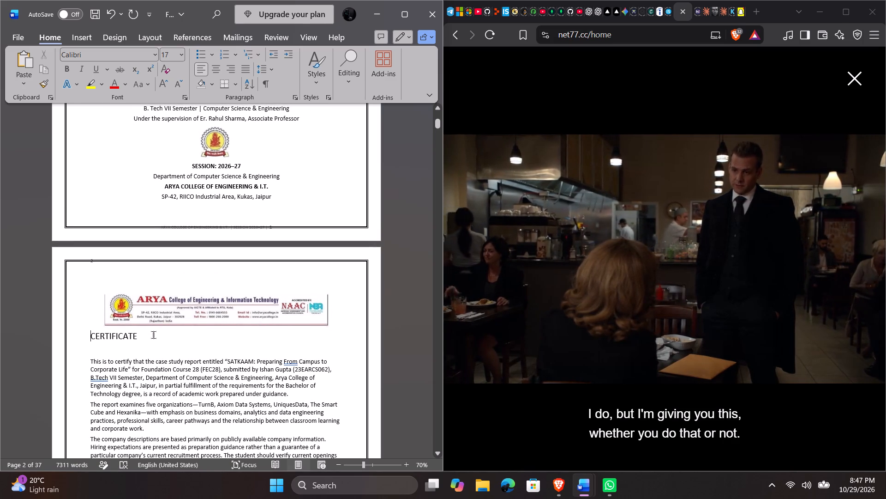
left_click_drag(153, 335, 55, 335)
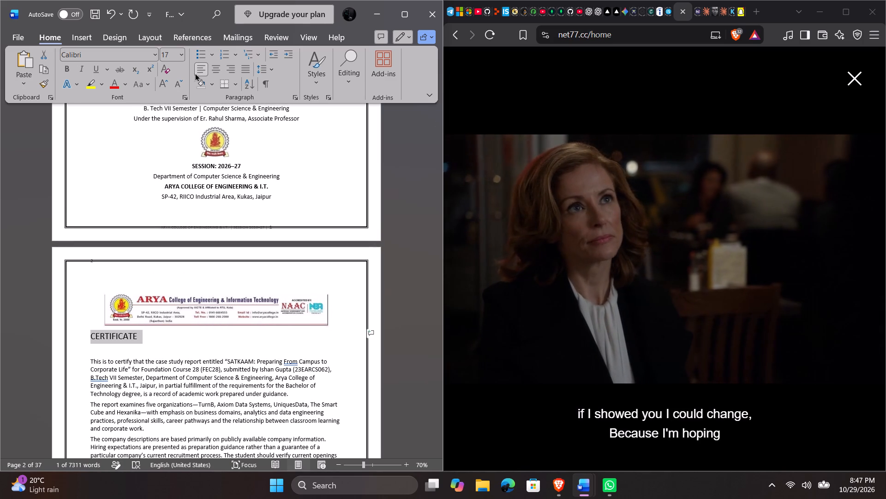
left_click(213, 67)
left_click(64, 68)
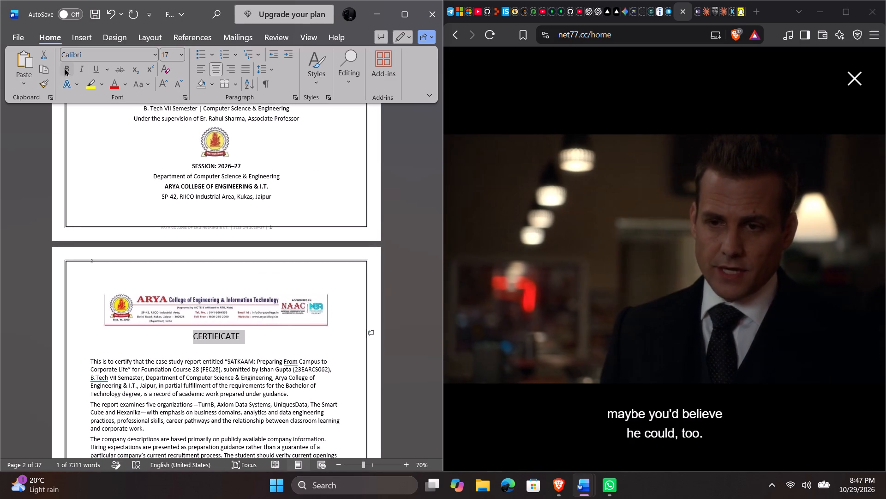
Add an empty line between the college banner and the CERTIFICATE heading on the certificate page.
left_click(332, 323)
key("Return")
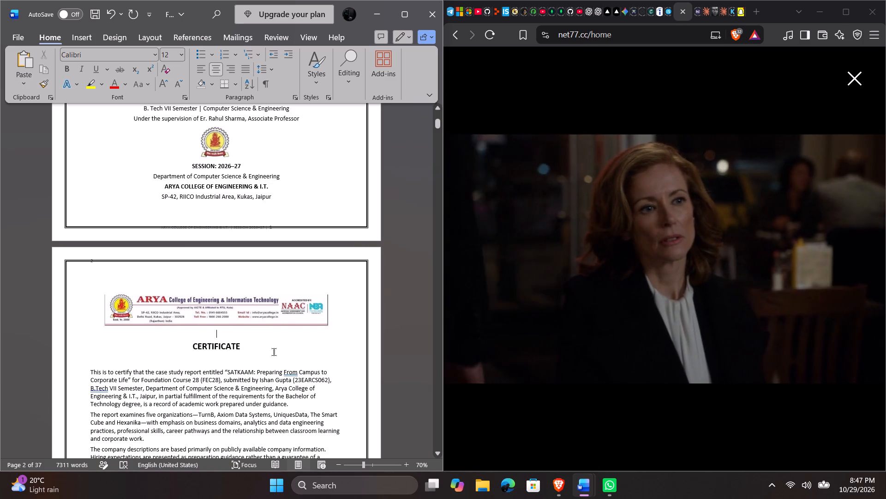
left_click(235, 347)
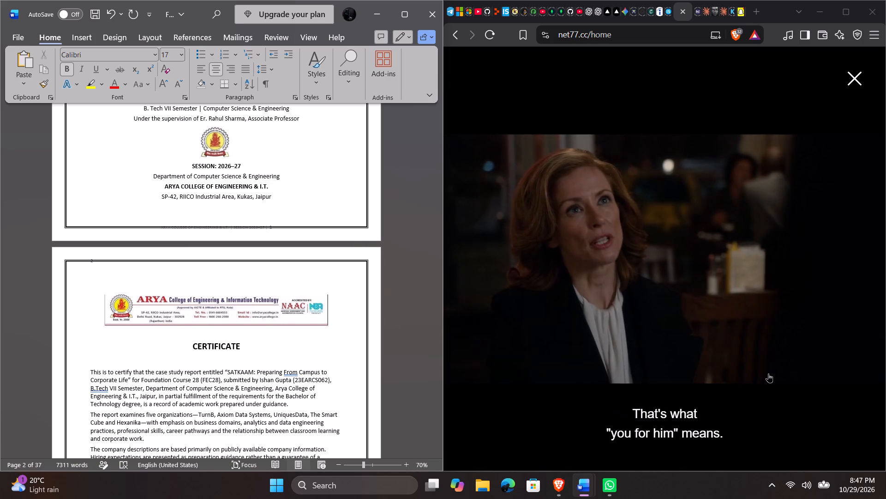
Remove the extra blank lines between the last certificate paragraph and the Mentor and HOD signature block.
scroll(334, 388, "down", 2)
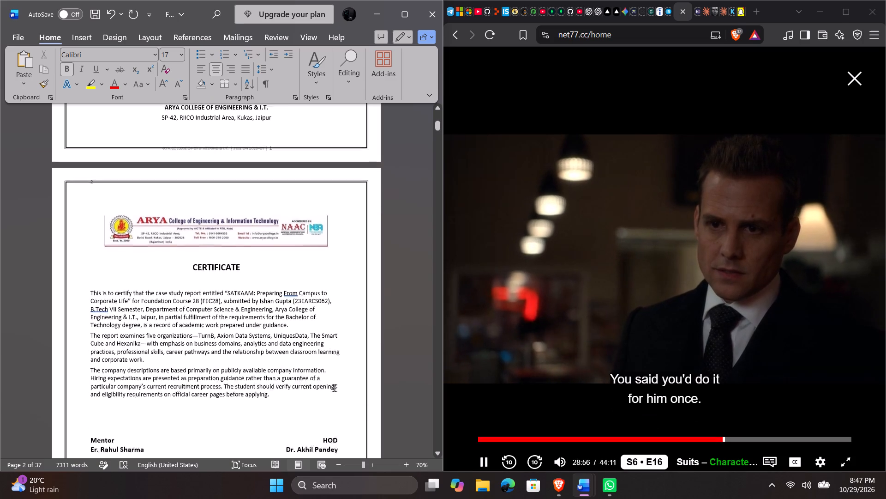
scroll(334, 388, "down", 4)
scroll(264, 285, "up", 1)
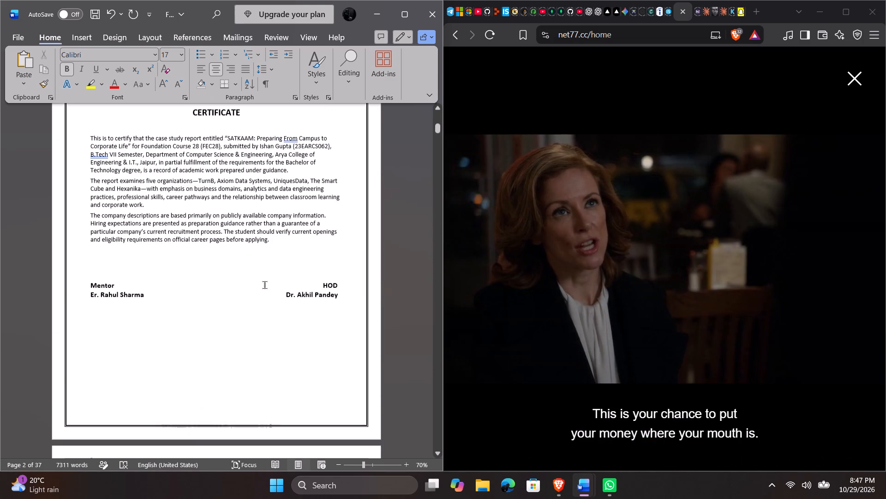
scroll(264, 285, "up", 1)
left_click(130, 280)
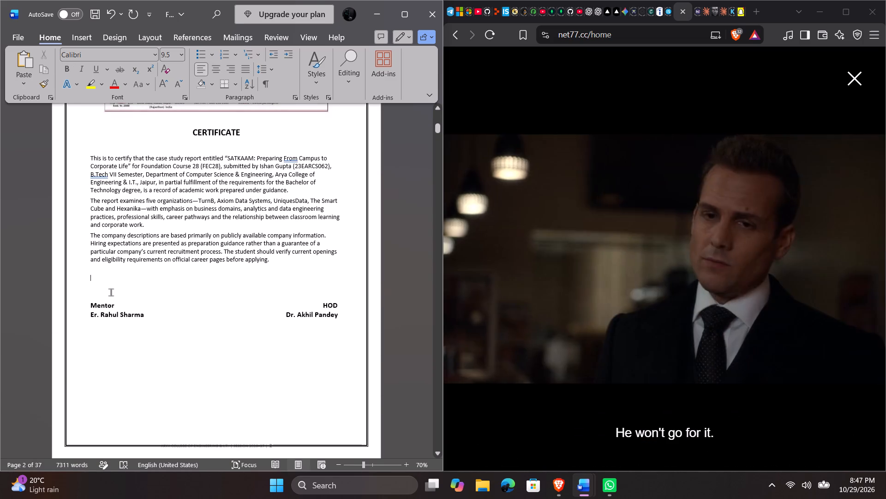
key("BackSpace")
key("Down")
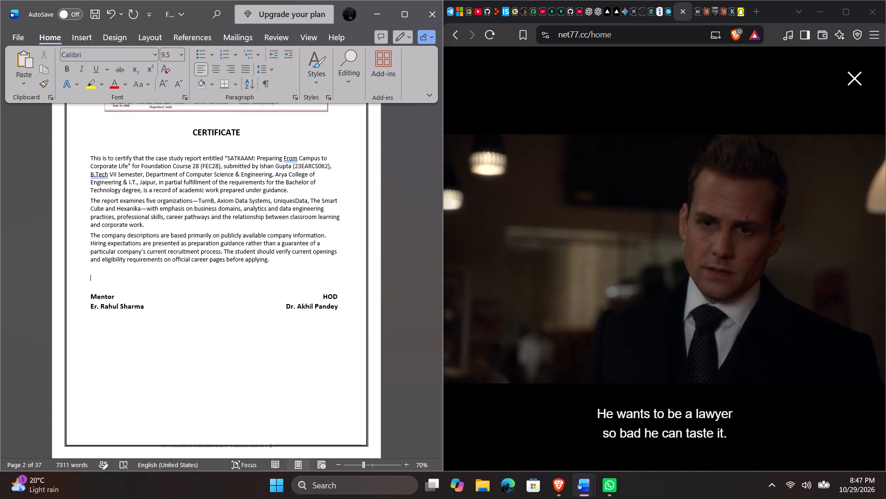
key("BackSpace")
key("Down")
key("BackSpace")
Add a new line above the DECLARATION heading and paste the Arya College banner there with merged formatting.
scroll(111, 292, "down", 1)
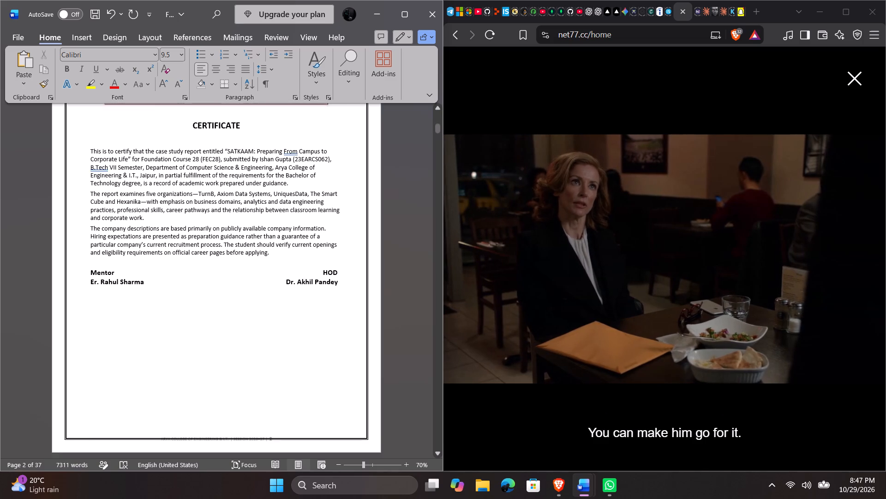
scroll(111, 292, "down", 1)
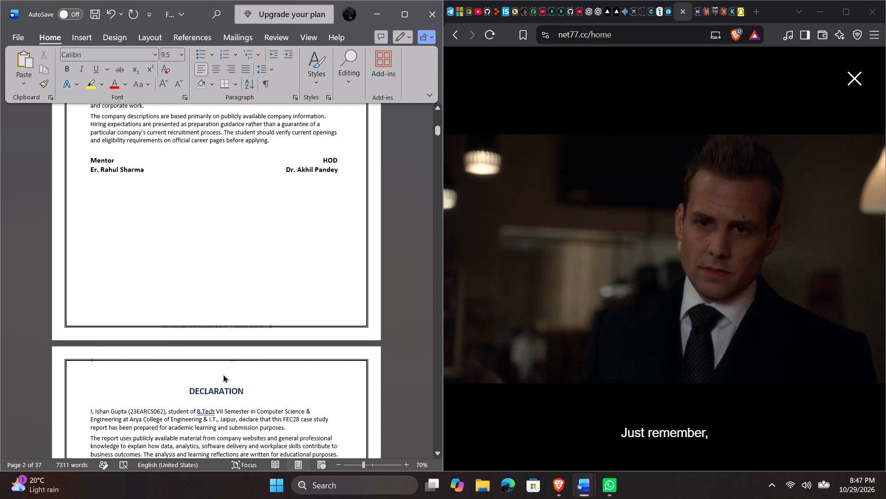
left_click(221, 373)
left_click(185, 390)
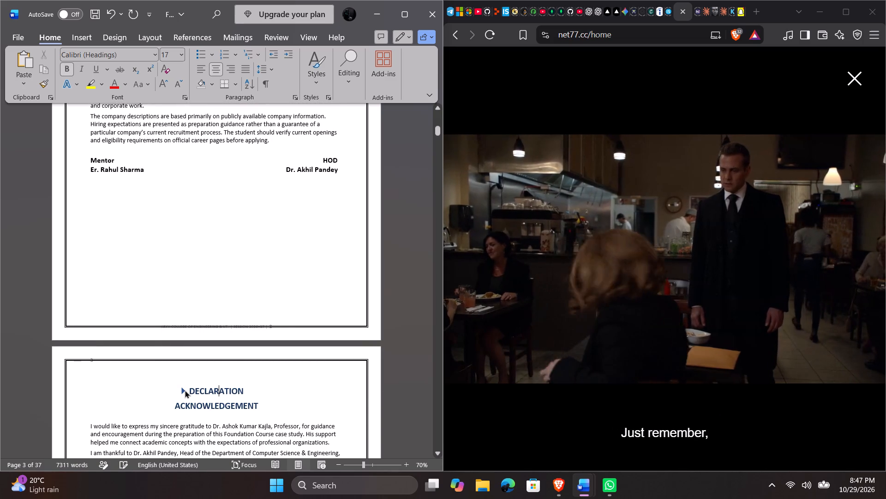
left_click(185, 390)
left_click(191, 389)
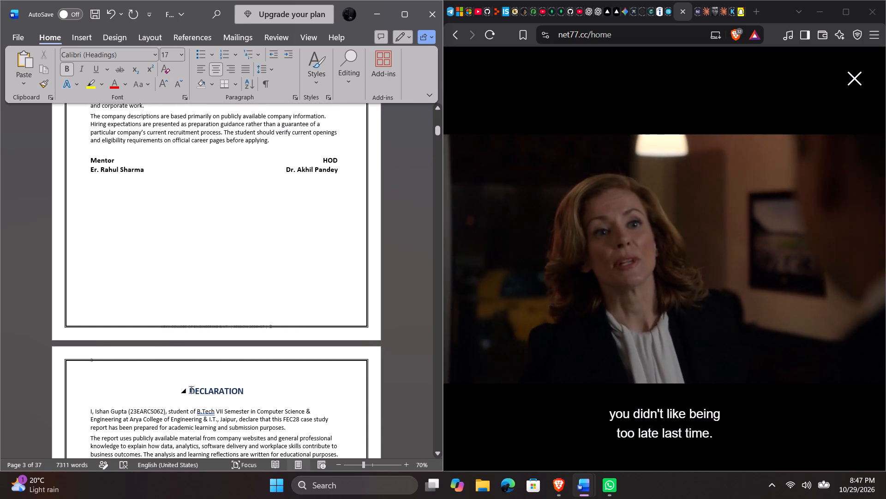
key("Return")
key("Up")
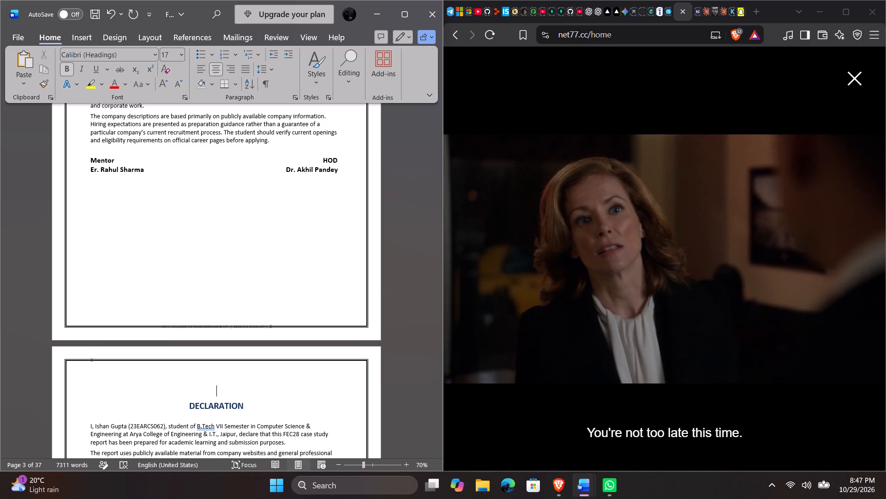
key("ctrl+v")
scroll(191, 389, "down", 1)
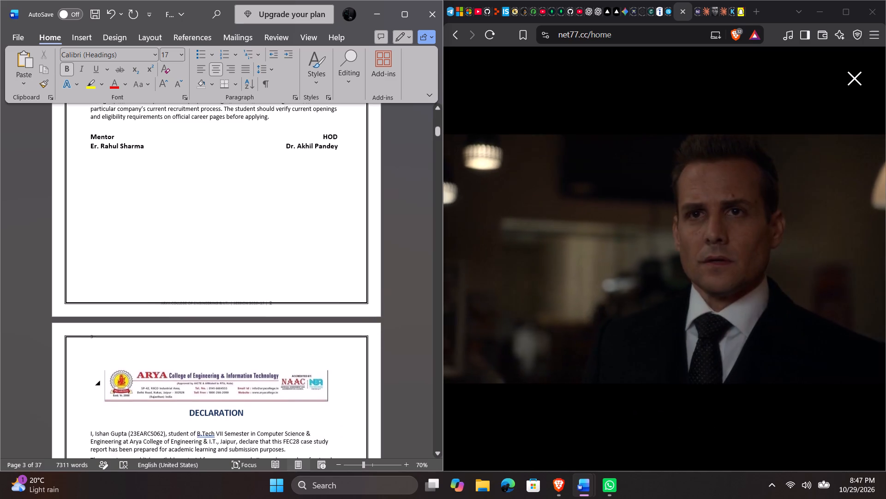
scroll(191, 389, "down", 1)
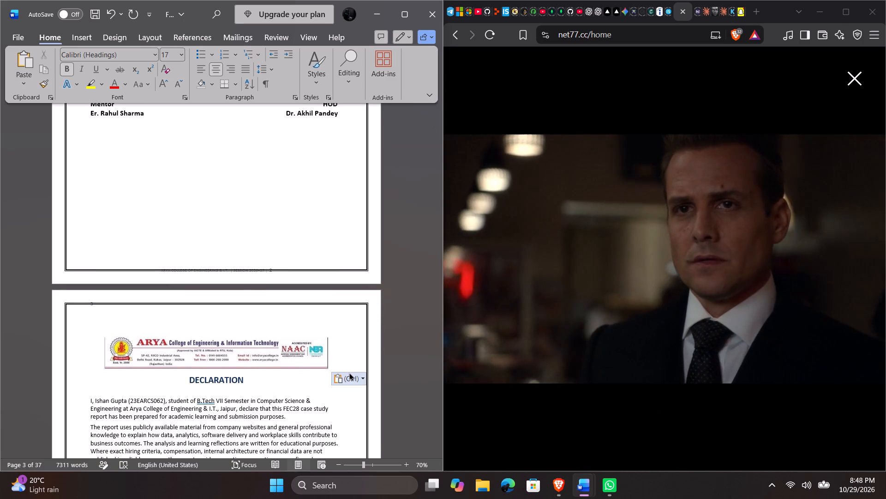
left_click(349, 372)
left_click(360, 415)
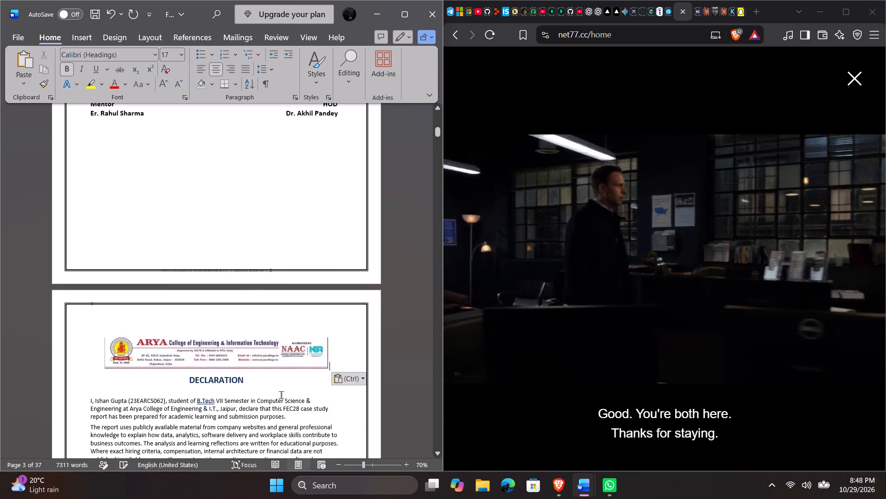
Correct "B.Tech" to the suggested "B. Tech" in the first paragraph of the declaration.
scroll(281, 395, "down", 2)
right_click(208, 272)
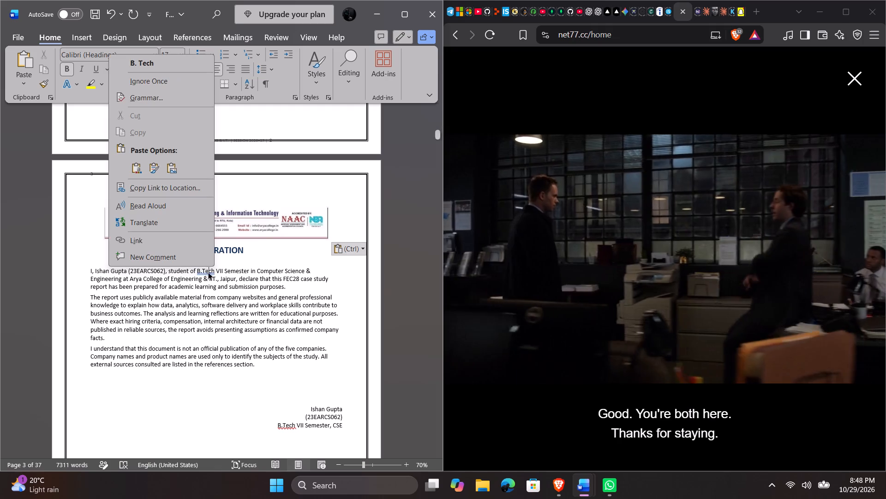
left_click(198, 65)
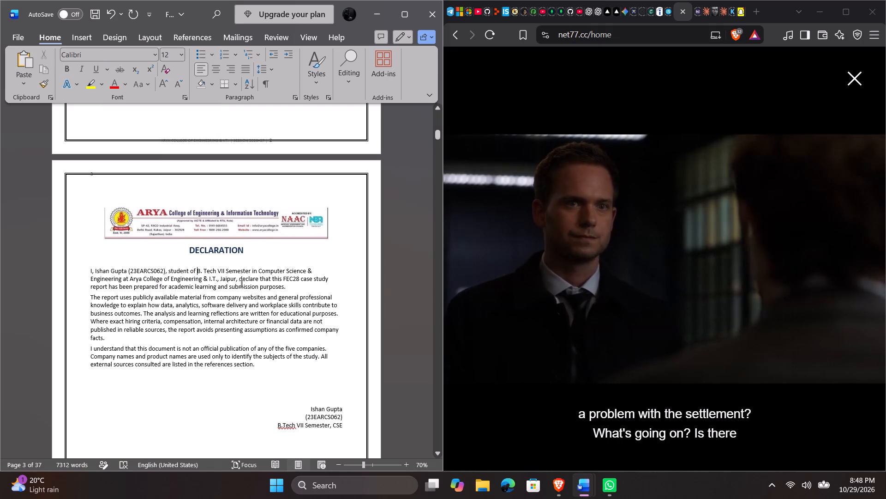
Add a new line above the ACKNOWLEDGEMENT heading and paste the Arya College banner there with merged formatting.
scroll(241, 284, "down", 2)
scroll(340, 404, "down", 2)
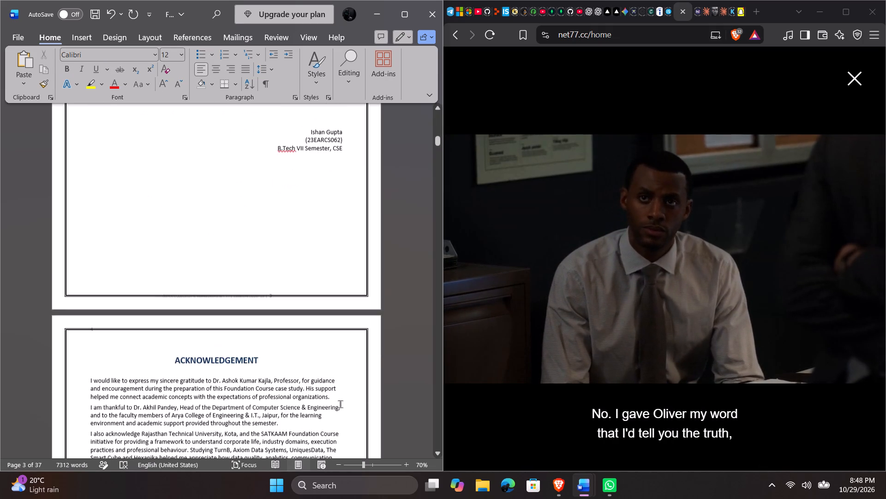
scroll(340, 404, "down", 1)
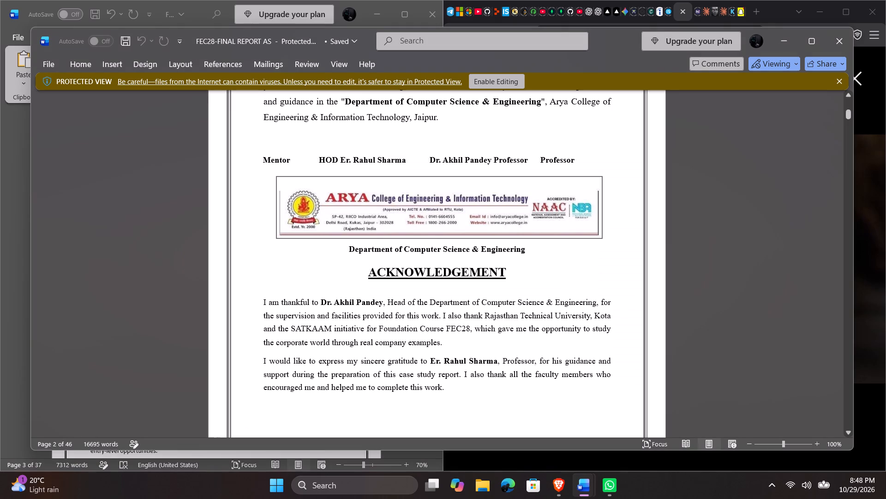
scroll(254, 387, "down", 1)
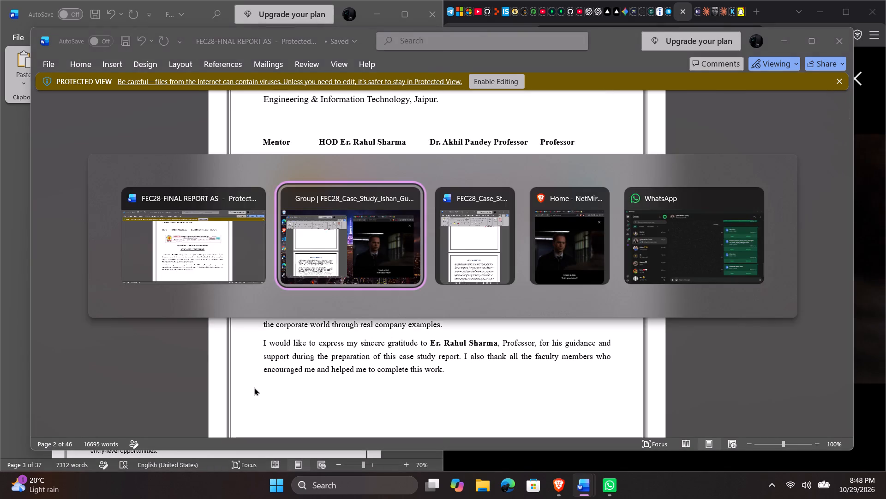
scroll(254, 387, "up", 3)
scroll(254, 387, "down", 1)
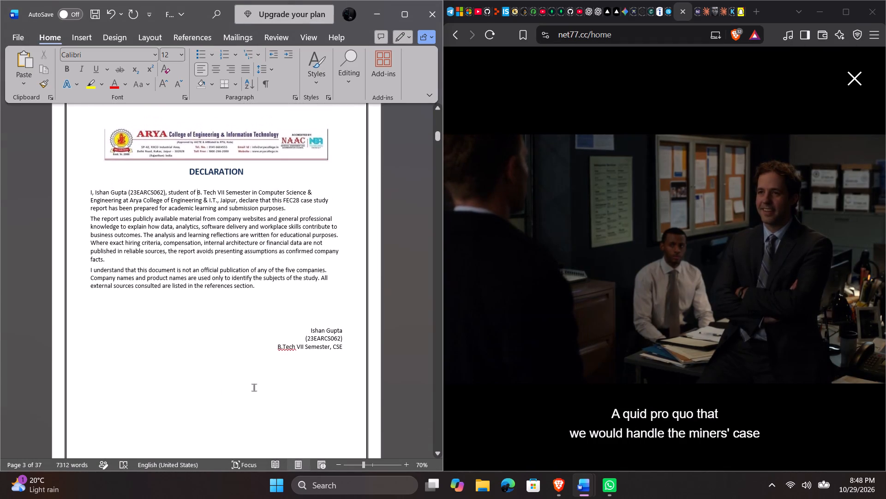
scroll(254, 387, "down", 1)
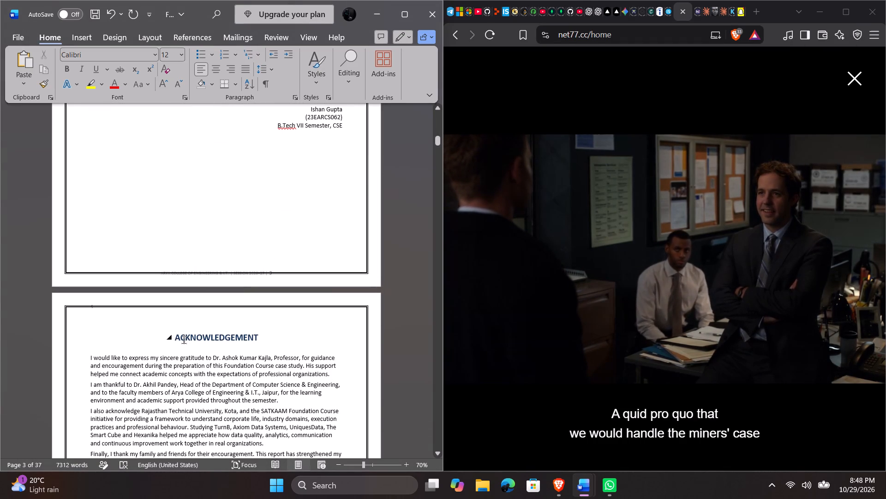
left_click(184, 339)
key("Left")
key("Left")
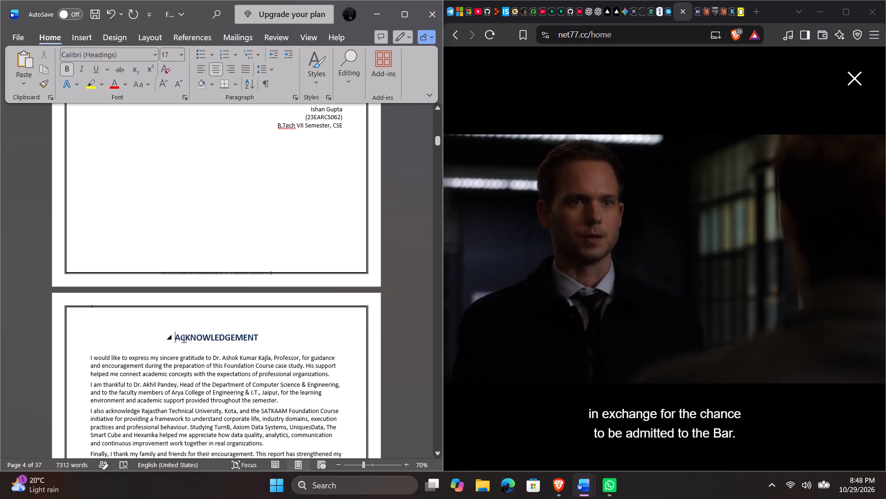
key("Return")
key("Up")
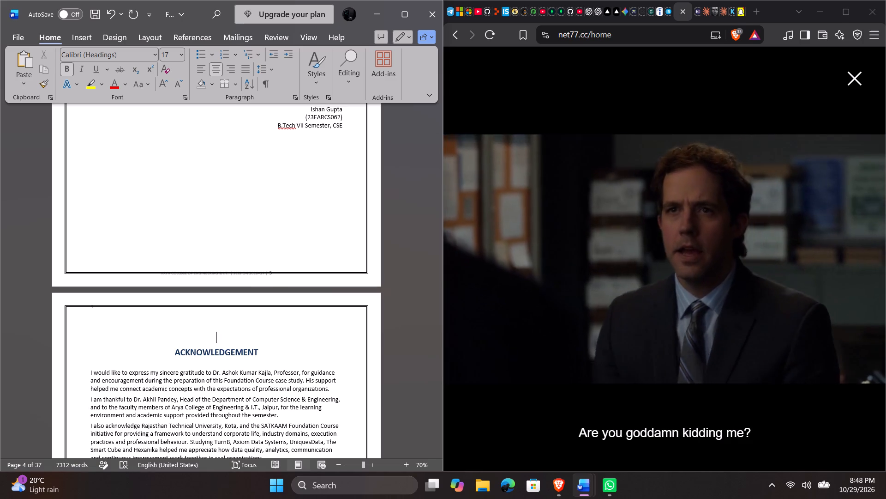
key("ctrl+v")
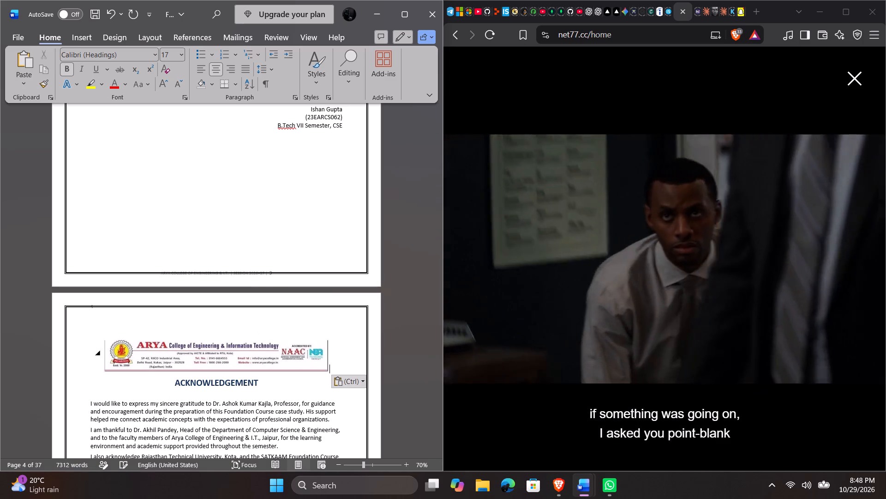
left_click(365, 382)
left_click(359, 410)
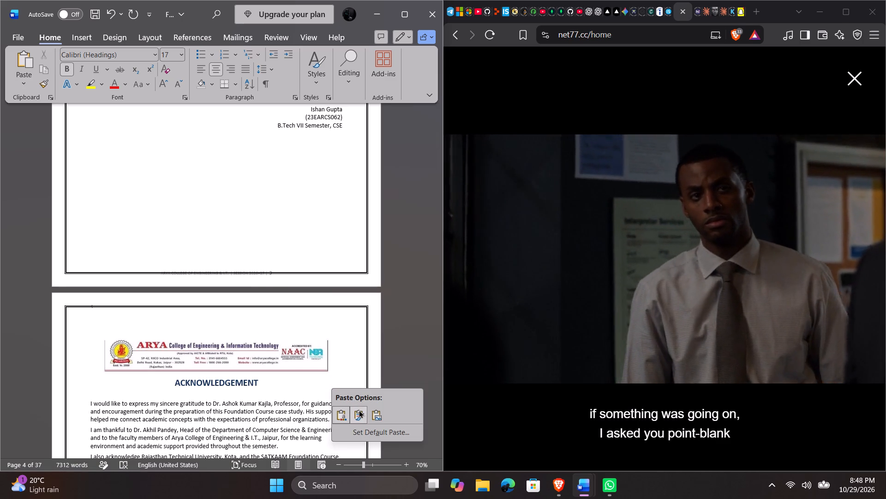
Check the headings and layout of the front pages, comparing the certificate page with the reference report FEC28-FINAL REPORT AS.
left_click_drag(269, 380, 186, 381)
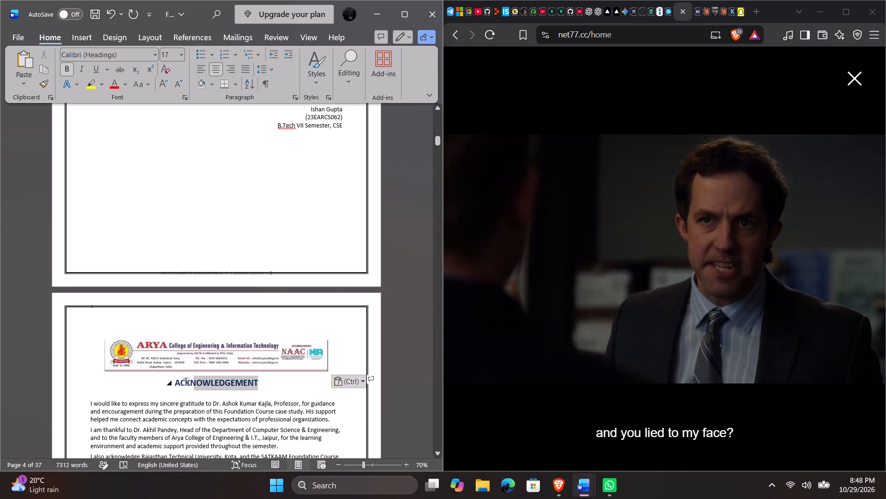
left_click_drag(186, 381, 177, 382)
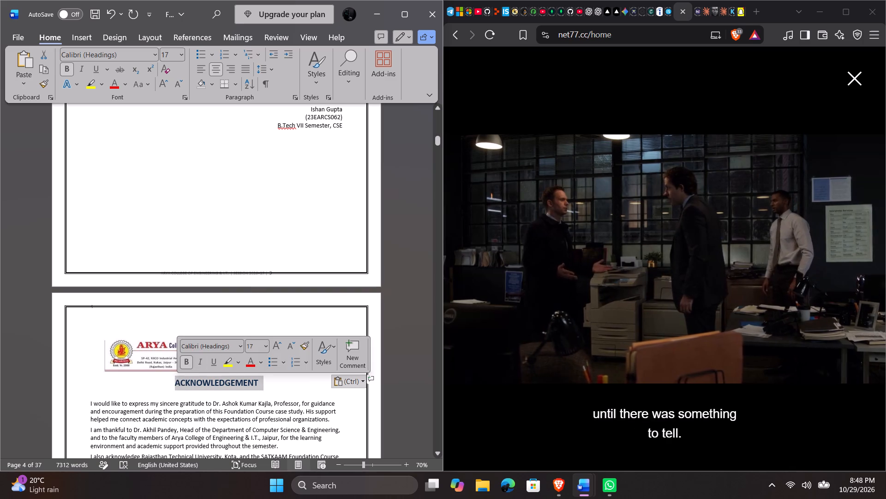
scroll(256, 232, "up", 4)
left_click(217, 216)
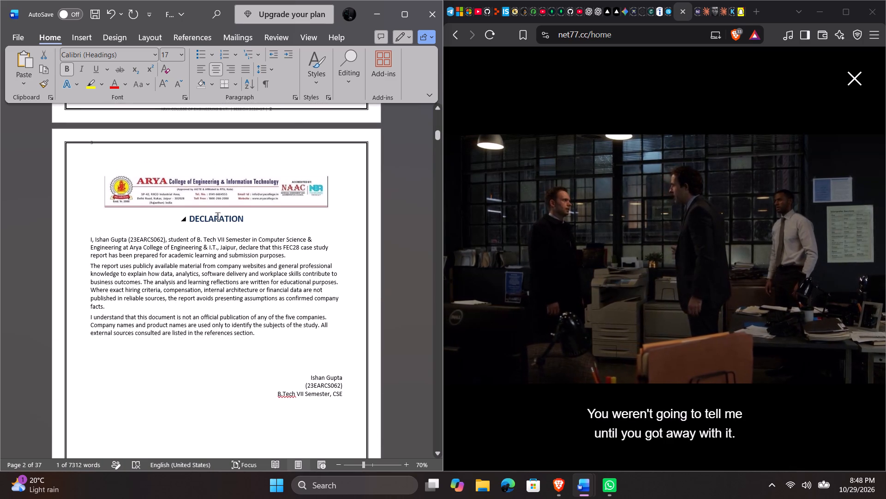
scroll(217, 216, "up", 9)
scroll(217, 216, "down", 1)
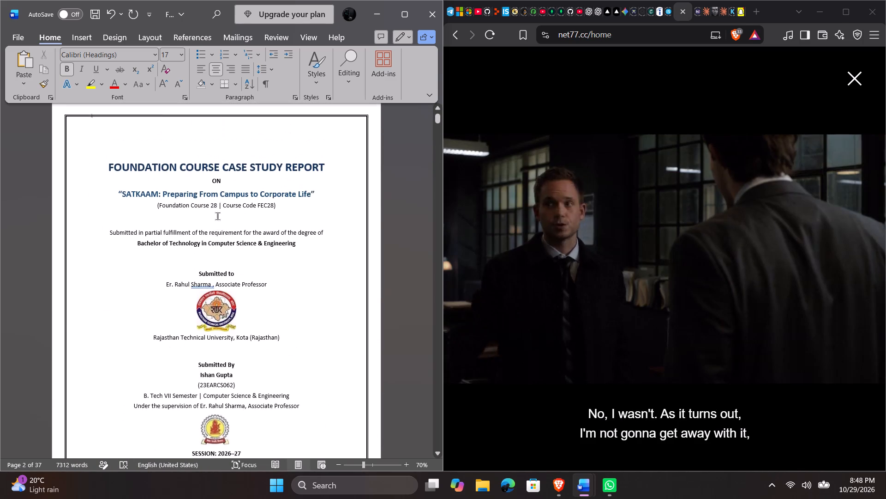
scroll(217, 216, "down", 3)
scroll(152, 342, "down", 1)
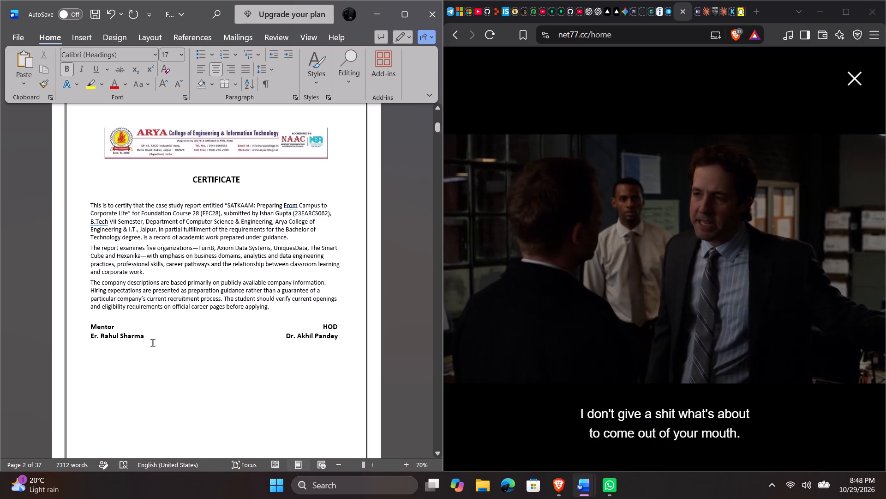
left_click(116, 353)
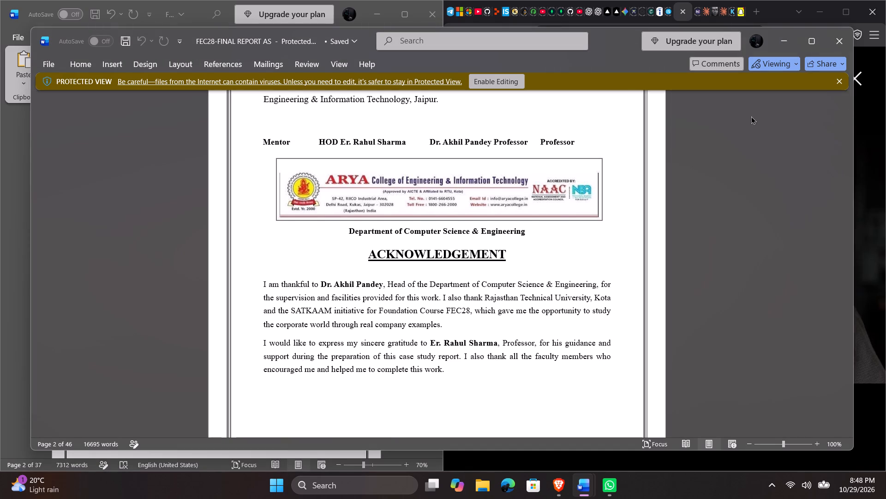
scroll(584, 253, "up", 1)
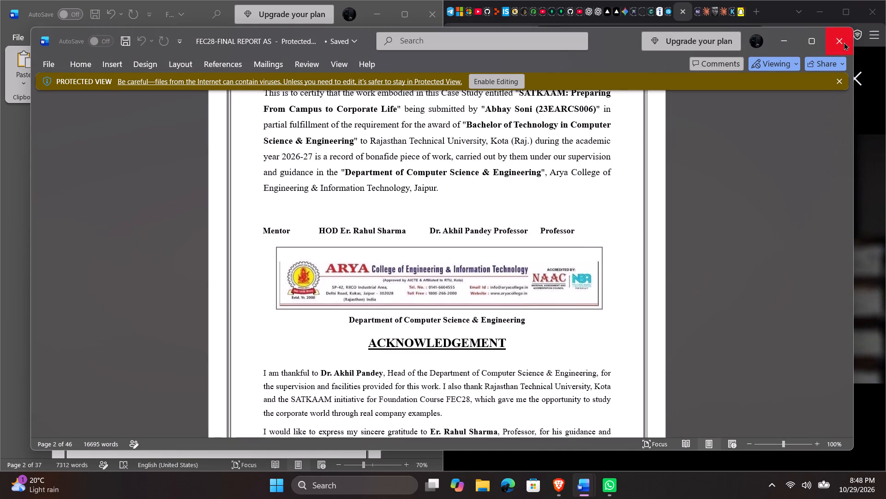
Close the reference report FEC28-FINAL REPORT AS.
left_click(841, 43)
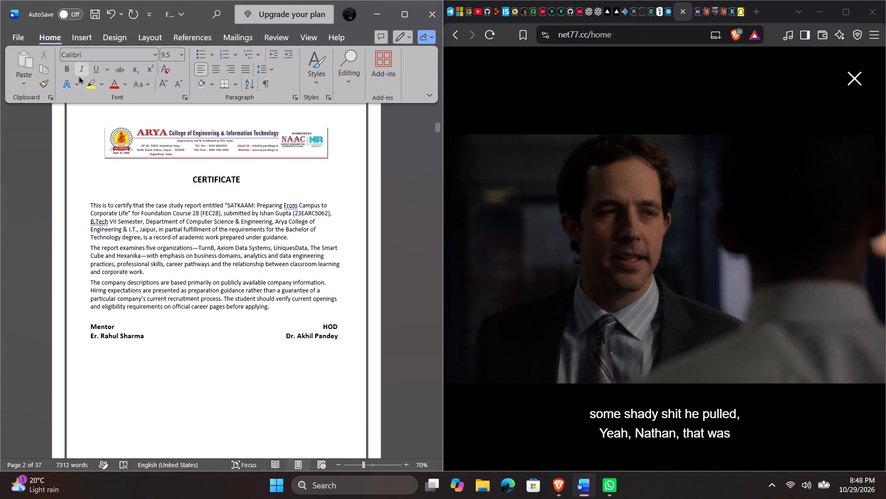
Add the line "Professor" in bold 12 pt directly below the certificate's signature block.
left_click(71, 70)
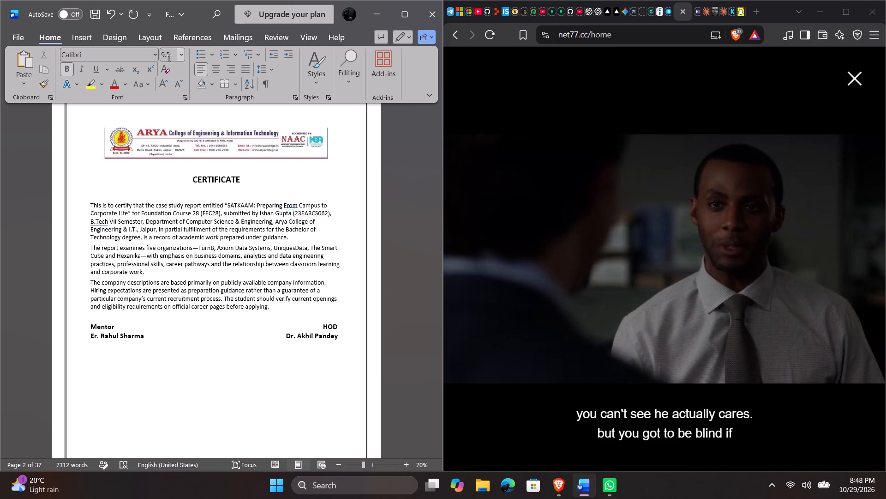
left_click(169, 58)
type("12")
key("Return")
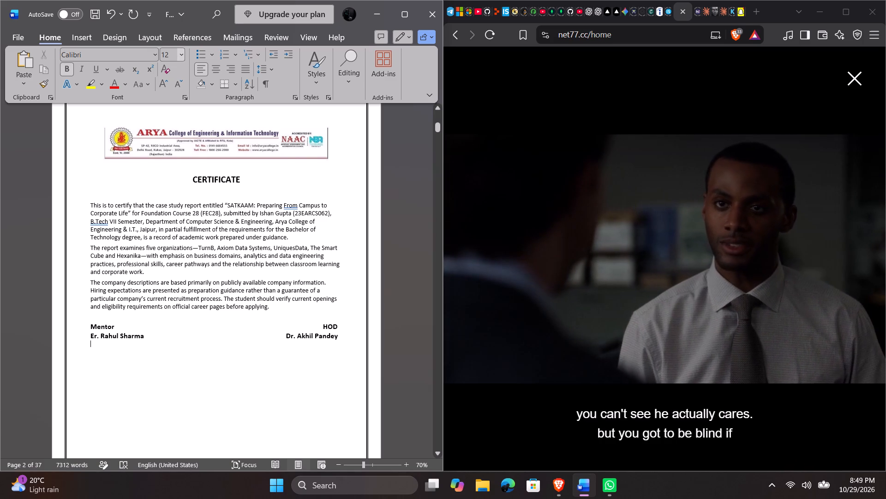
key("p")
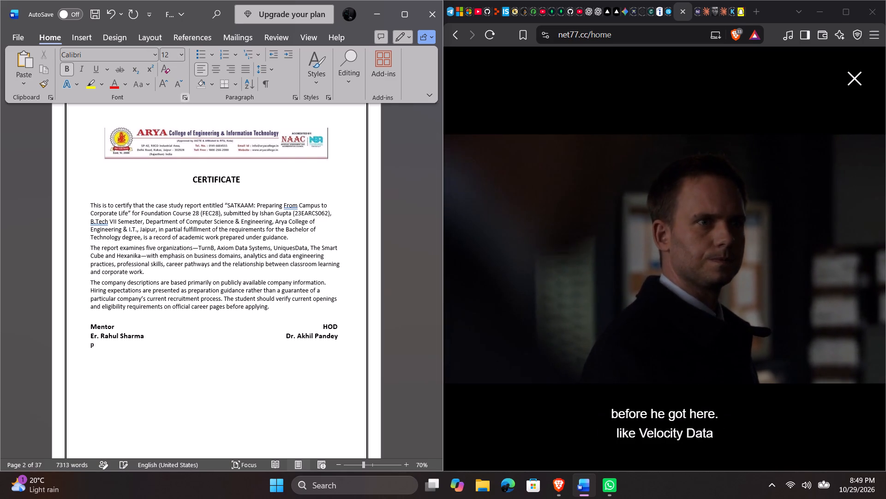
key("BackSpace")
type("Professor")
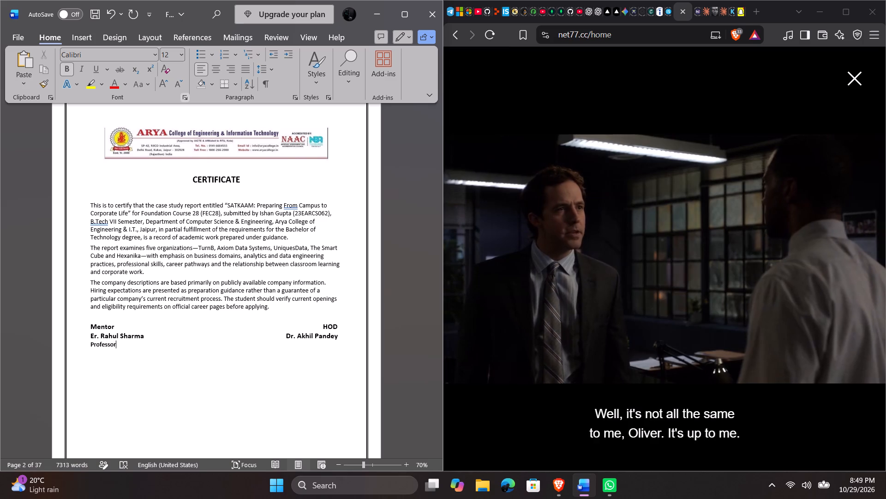
Right-align the "Professor" line so it sits under the HOD's name, and save the report.
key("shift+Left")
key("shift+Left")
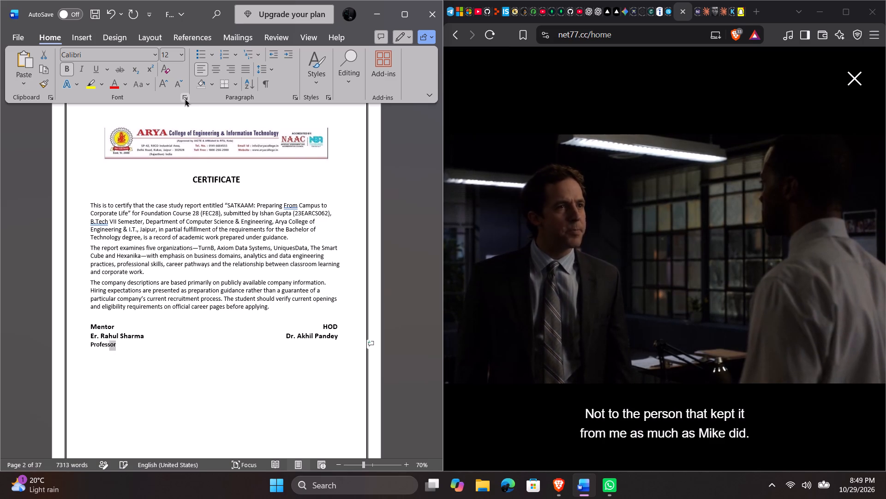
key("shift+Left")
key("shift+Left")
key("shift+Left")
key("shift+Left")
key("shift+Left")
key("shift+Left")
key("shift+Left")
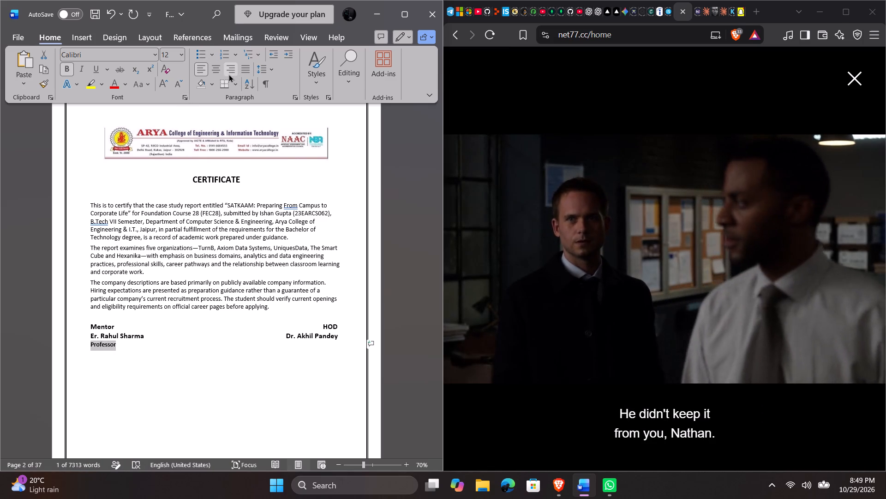
left_click(228, 74)
left_click(267, 344)
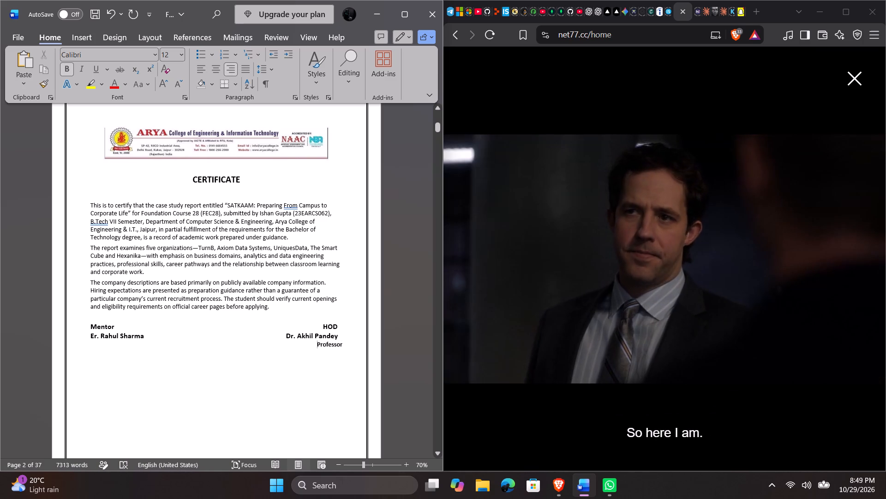